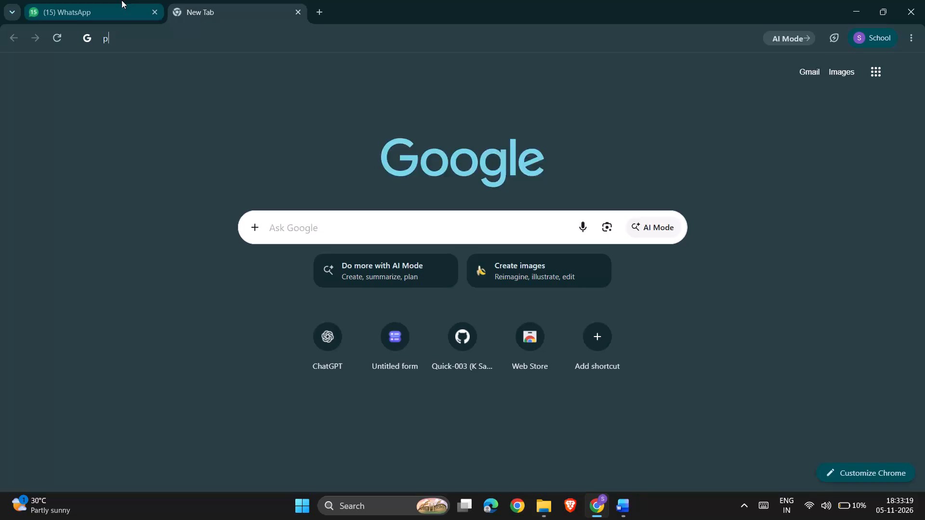
Search Google for "pdf to word" and open iLovePDF's "Convert PDF to Word online for free" result.
{"action": "type", "text": "df"}
{"action": "key", "text": "space"}
{"action": "type", "text": "to word"}
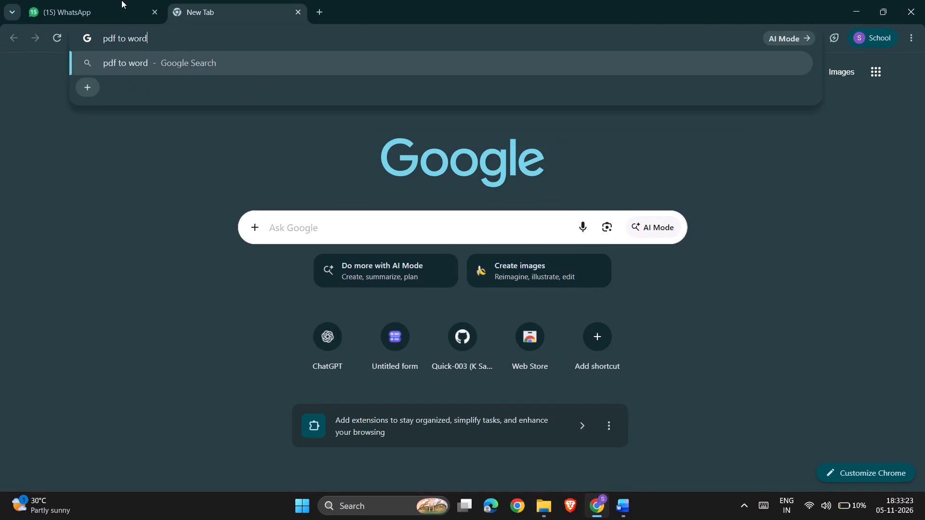
{"action": "key", "text": "Return"}
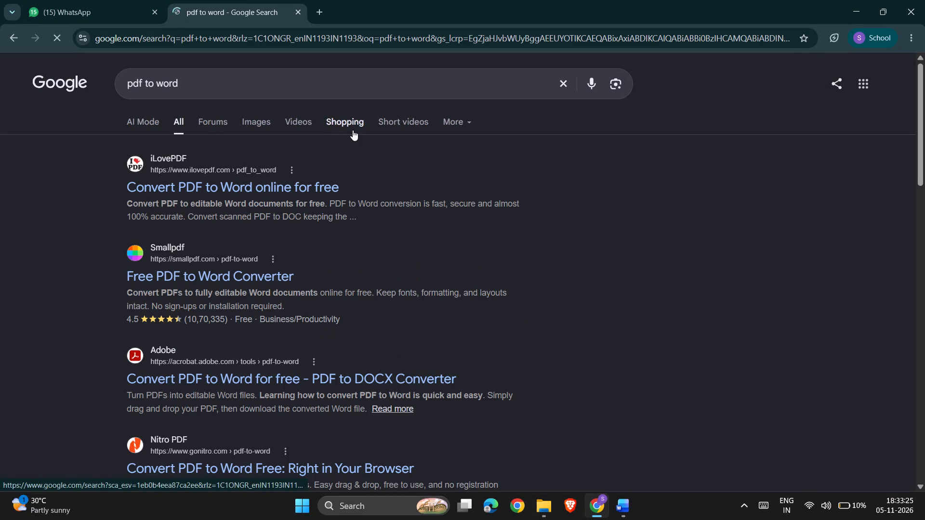
{"action": "left_click", "coordinate": [298, 184]}
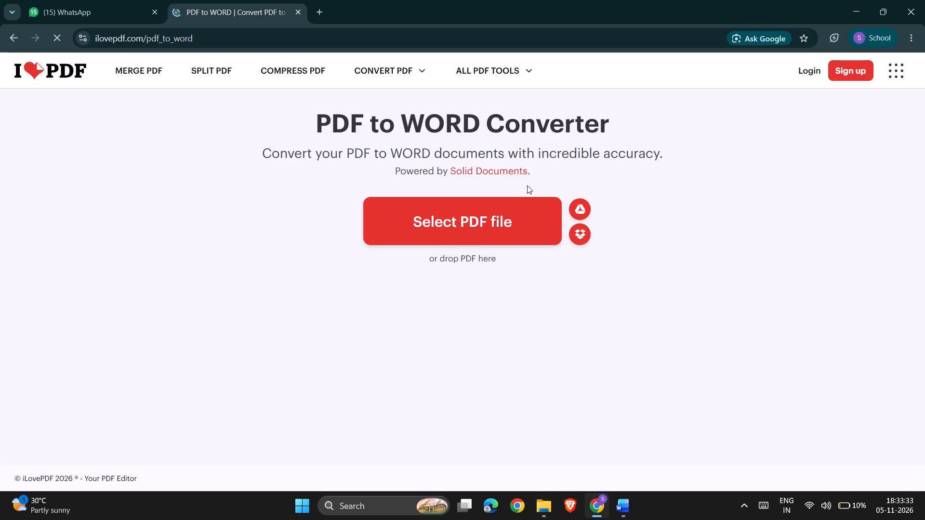
Browse to the Downloads folder to select the PDF file for conversion to Word.
{"action": "left_click", "coordinate": [494, 224]}
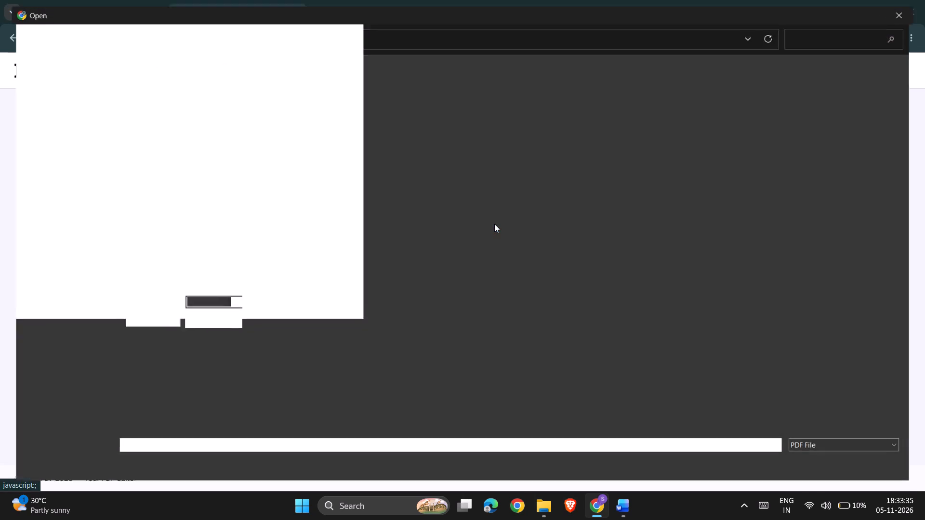
{"action": "left_click", "coordinate": [58, 208]}
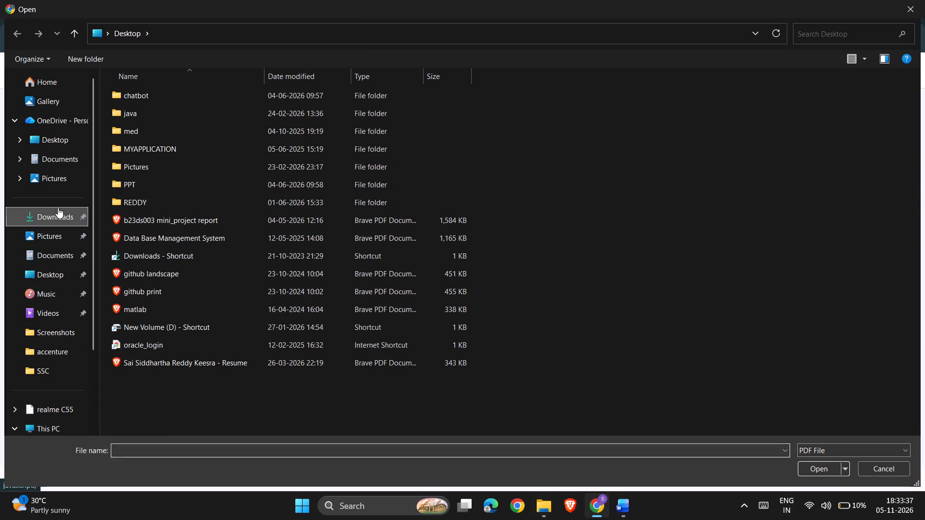
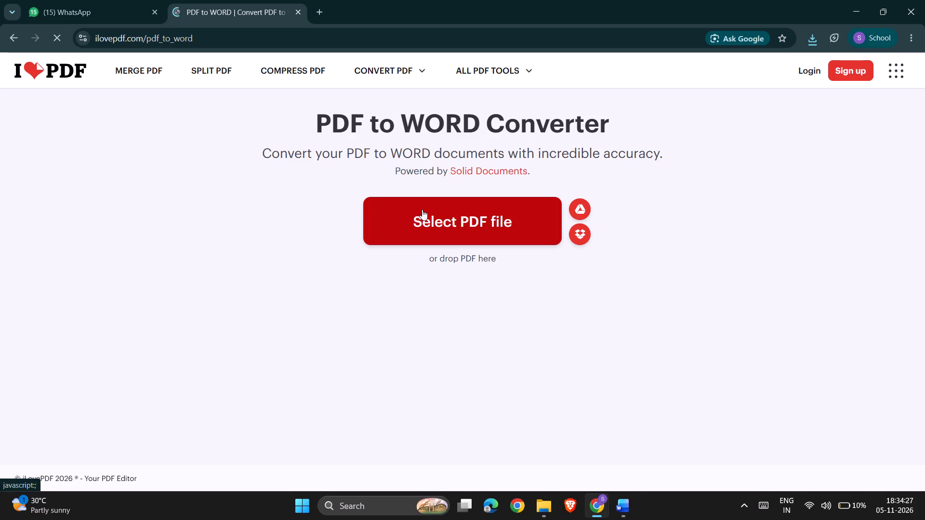
Load the most recent Report PDF from the Downloads folder into the PDF to Word converter.
{"action": "left_click", "coordinate": [430, 219]}
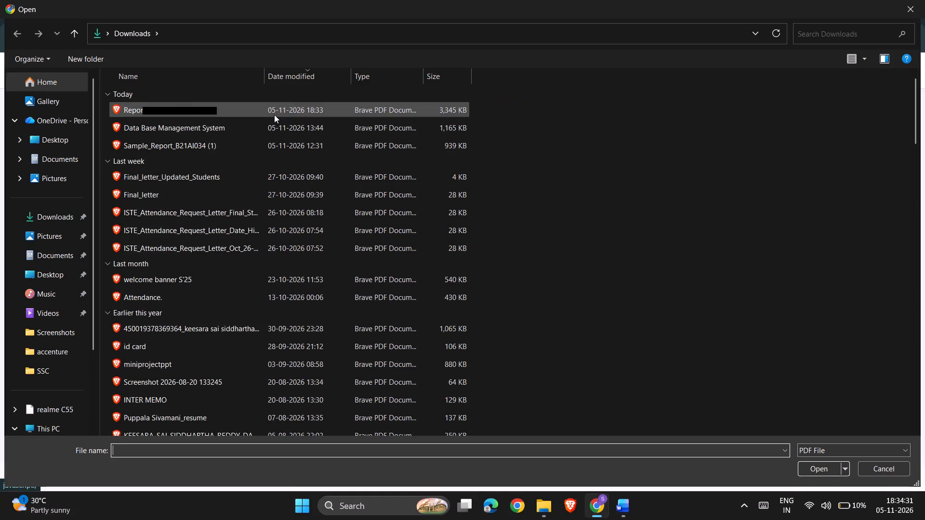
{"action": "left_click", "coordinate": [275, 115]}
{"action": "key", "text": "Return"}
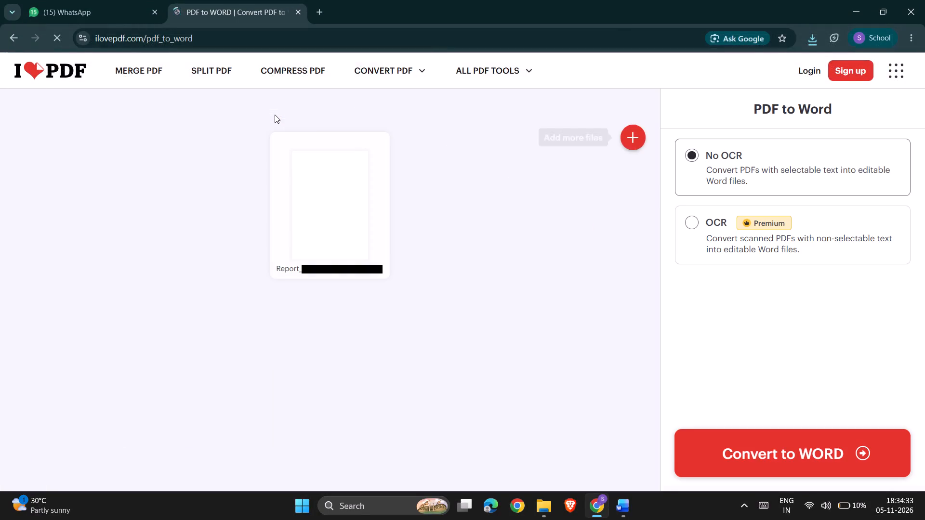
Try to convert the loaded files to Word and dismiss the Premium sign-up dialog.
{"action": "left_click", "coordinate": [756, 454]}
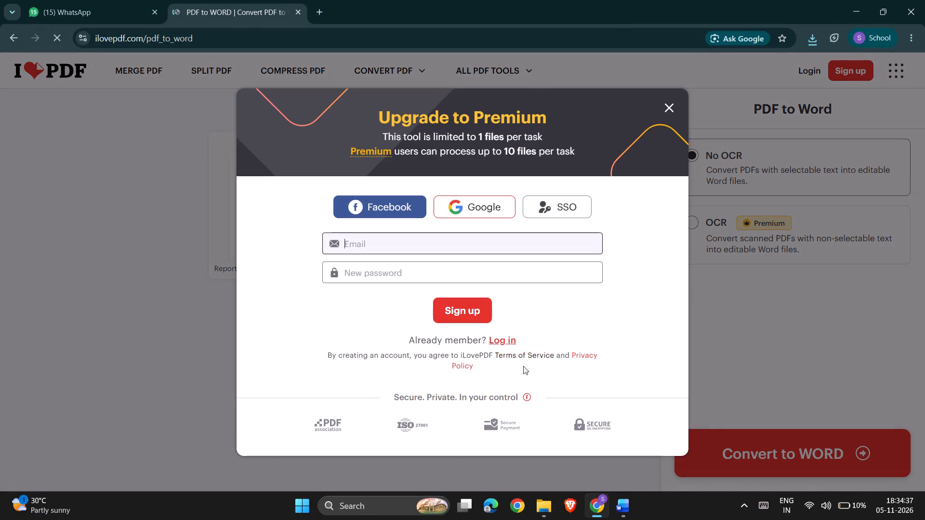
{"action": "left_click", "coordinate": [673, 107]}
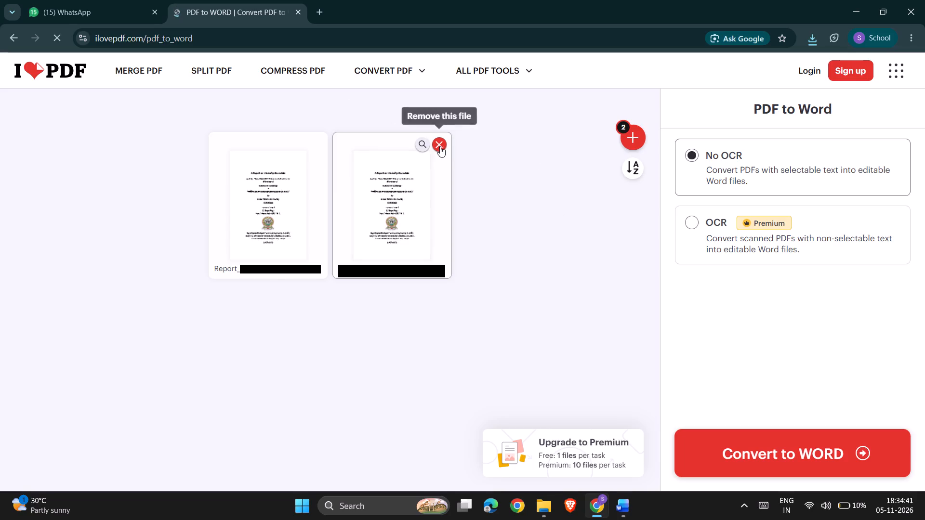
Remove the duplicate copy of the report PDF and start converting the remaining file to Word.
{"action": "left_click", "coordinate": [441, 146]}
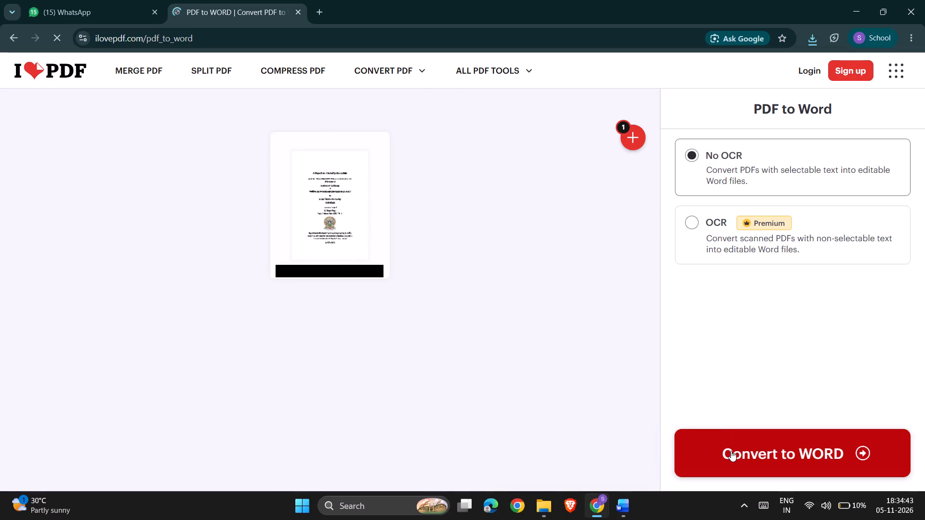
{"action": "left_click", "coordinate": [731, 451]}
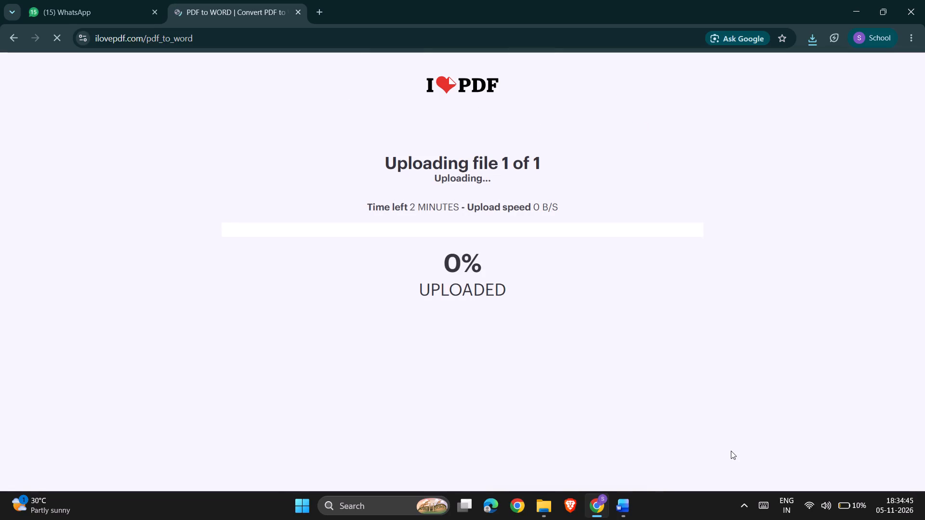
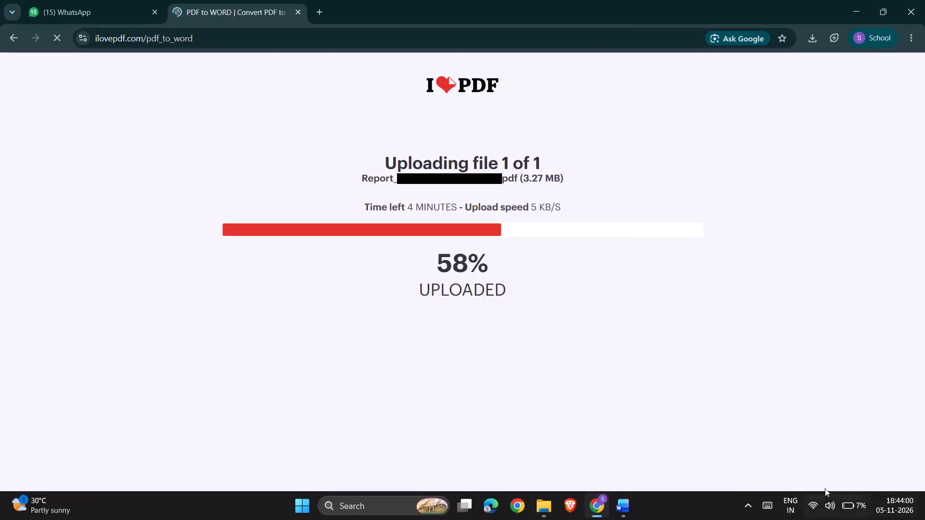
Open the list of available Wi-Fi networks to check the connection while the report PDF uploads.
{"action": "left_click", "coordinate": [814, 502]}
{"action": "left_click", "coordinate": [760, 283]}
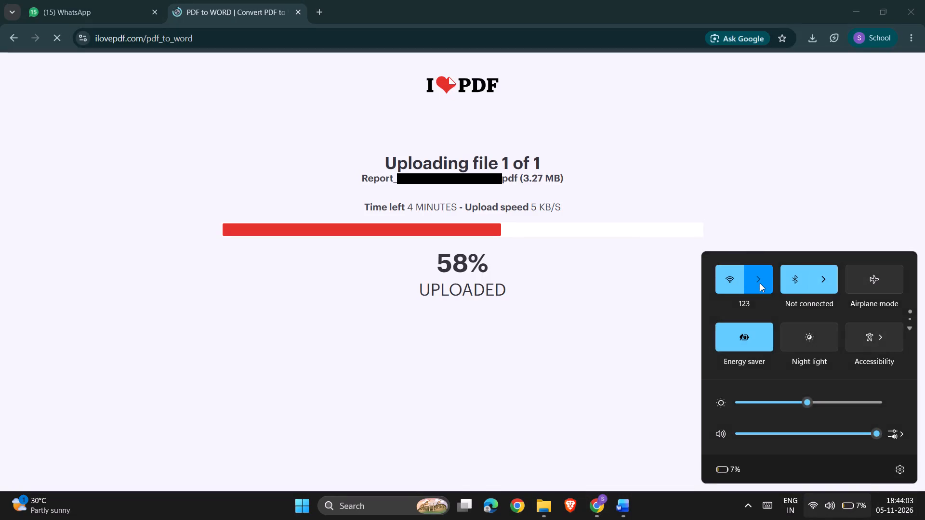
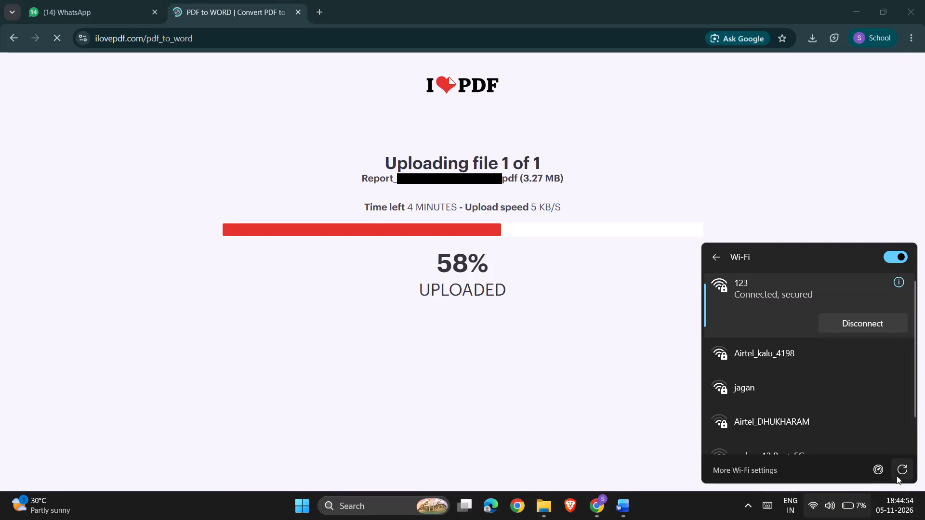
Refresh the list of available Wi-Fi networks and connect to the OPPO K13 5G F244 network.
{"action": "left_click", "coordinate": [898, 469]}
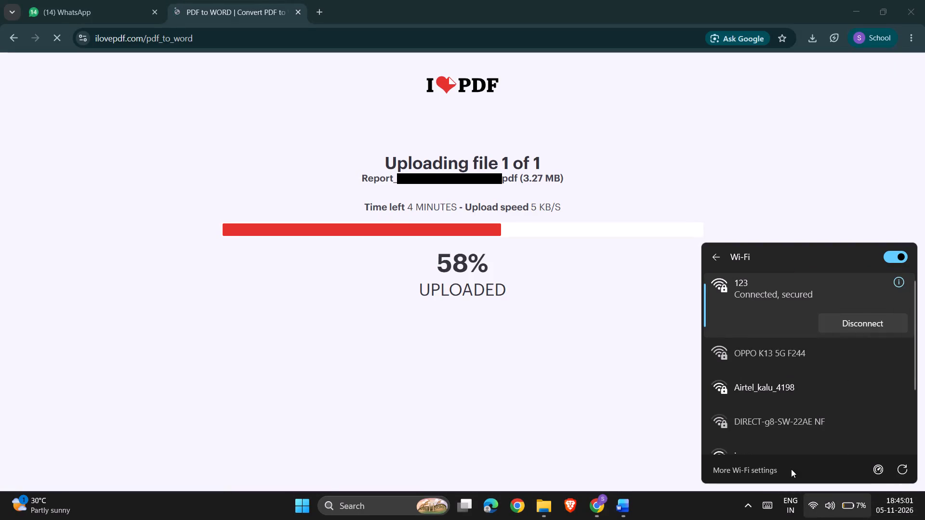
{"action": "left_click", "coordinate": [788, 360]}
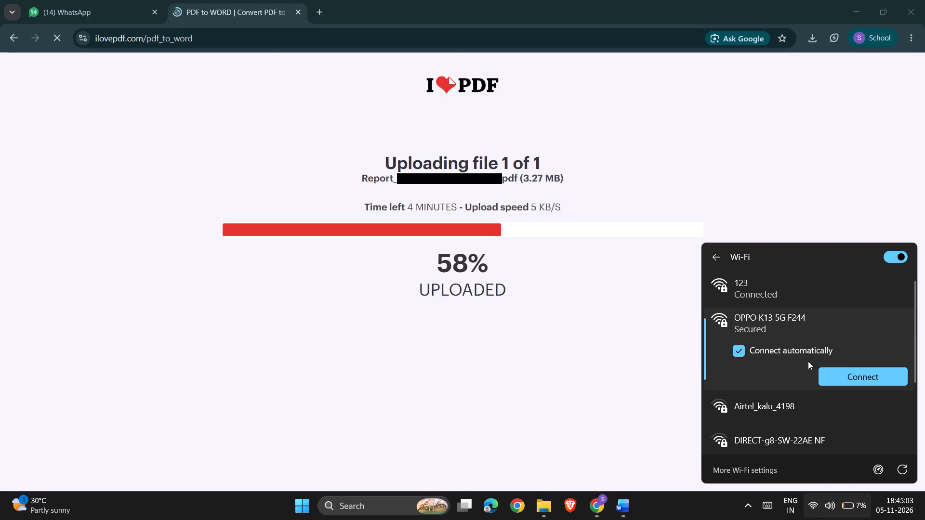
{"action": "left_click", "coordinate": [839, 371]}
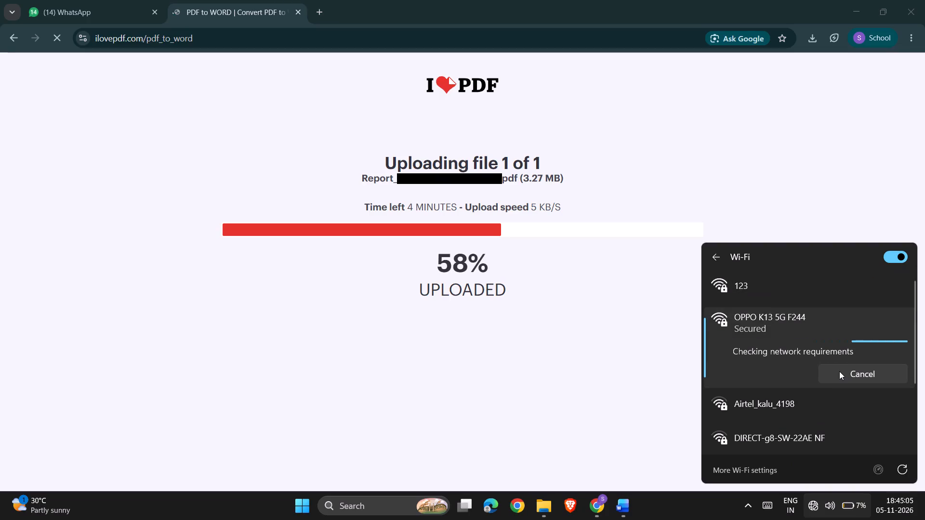
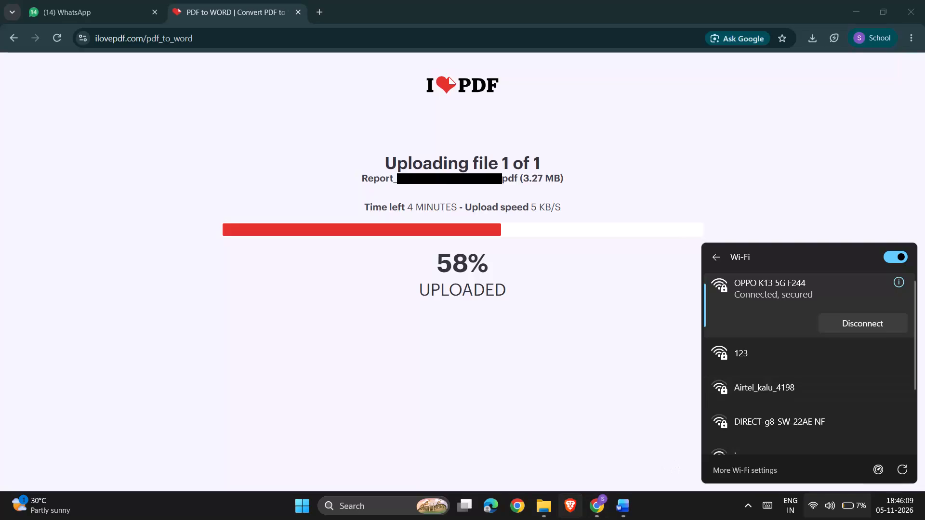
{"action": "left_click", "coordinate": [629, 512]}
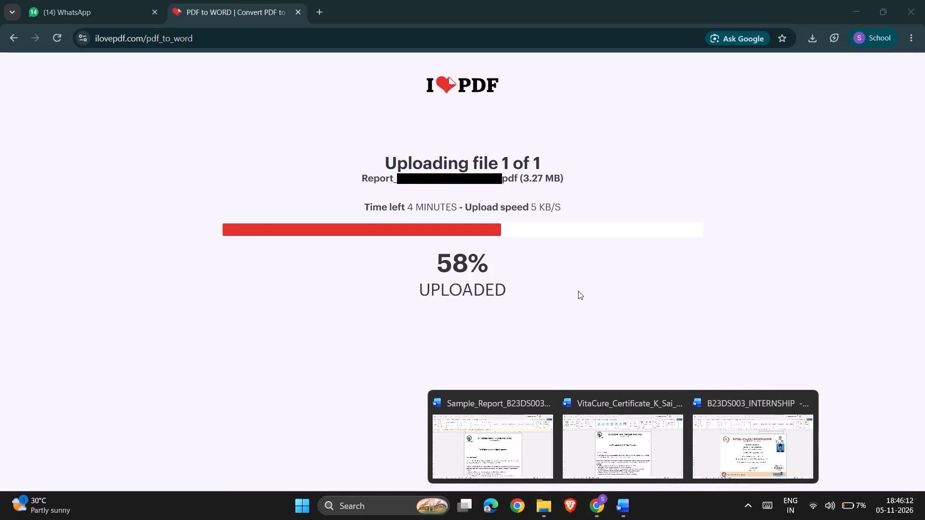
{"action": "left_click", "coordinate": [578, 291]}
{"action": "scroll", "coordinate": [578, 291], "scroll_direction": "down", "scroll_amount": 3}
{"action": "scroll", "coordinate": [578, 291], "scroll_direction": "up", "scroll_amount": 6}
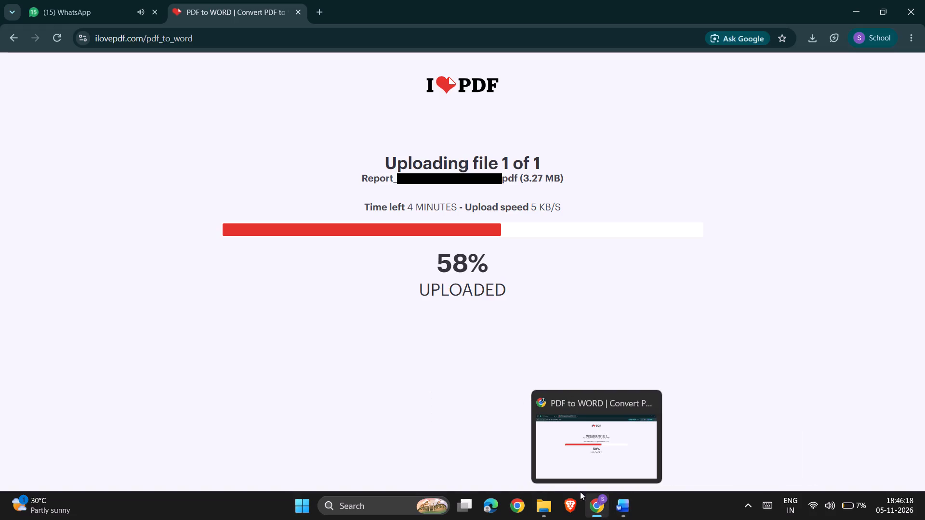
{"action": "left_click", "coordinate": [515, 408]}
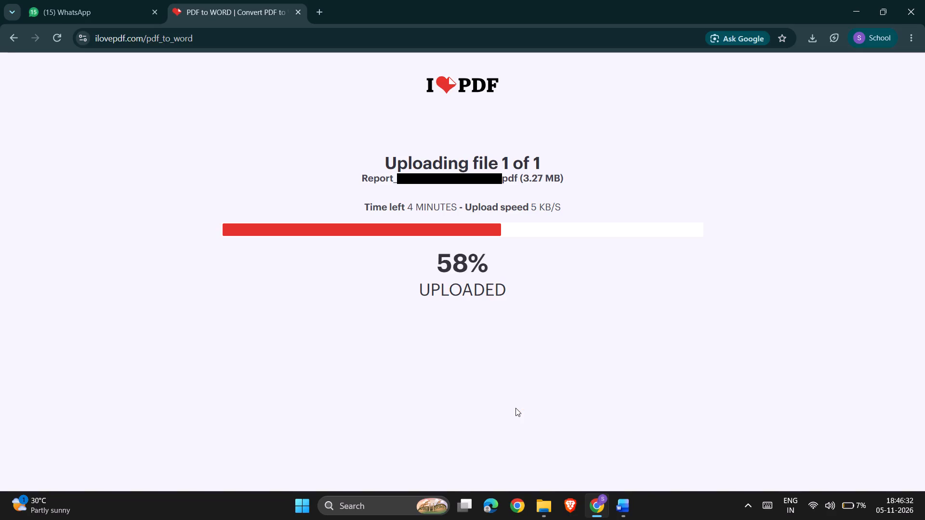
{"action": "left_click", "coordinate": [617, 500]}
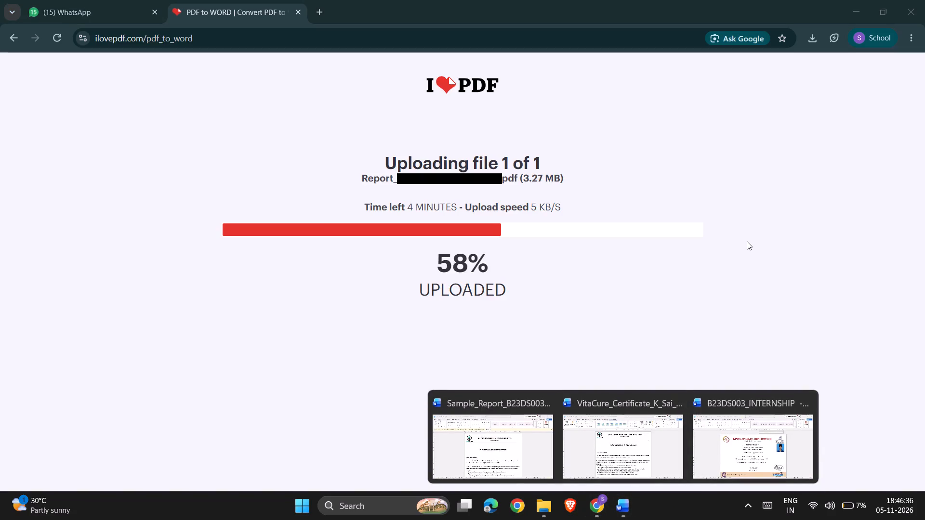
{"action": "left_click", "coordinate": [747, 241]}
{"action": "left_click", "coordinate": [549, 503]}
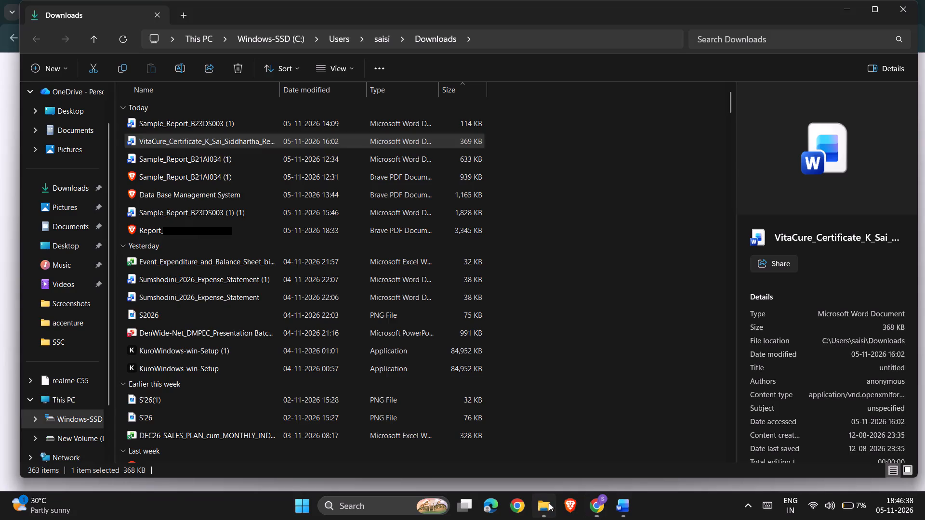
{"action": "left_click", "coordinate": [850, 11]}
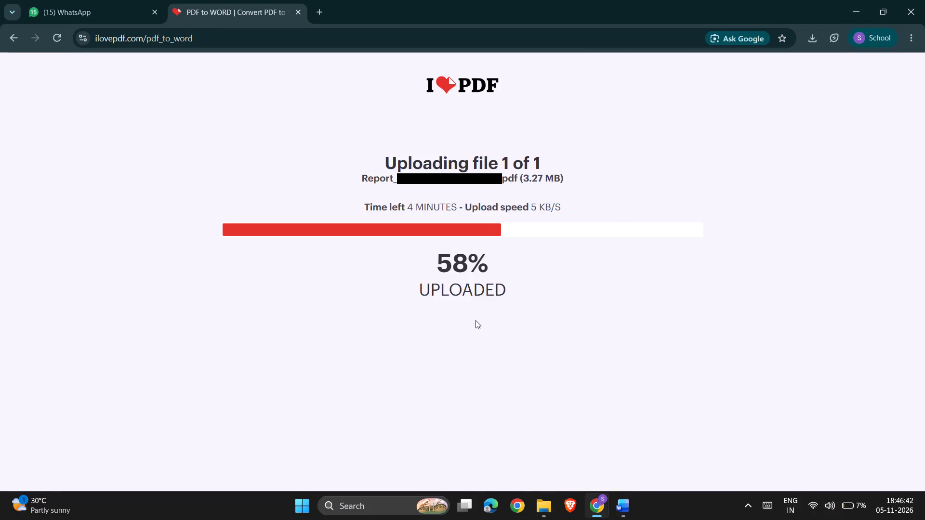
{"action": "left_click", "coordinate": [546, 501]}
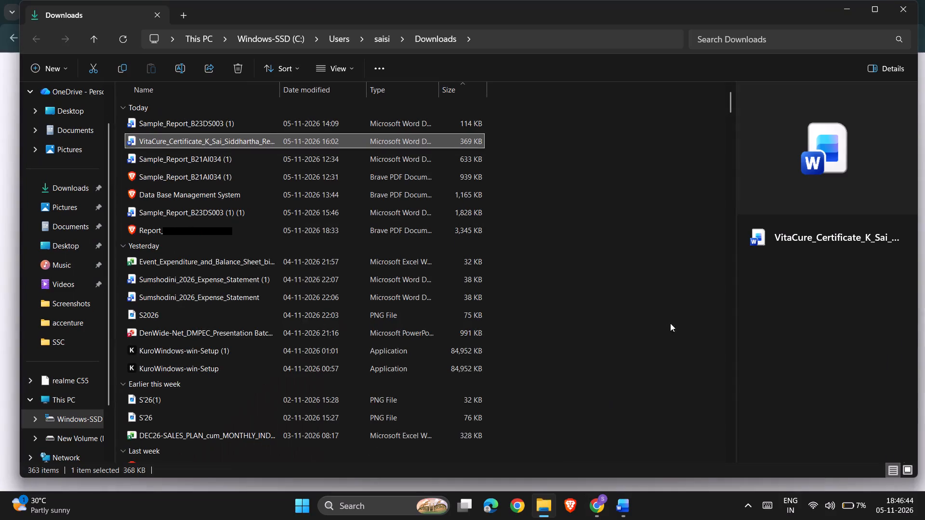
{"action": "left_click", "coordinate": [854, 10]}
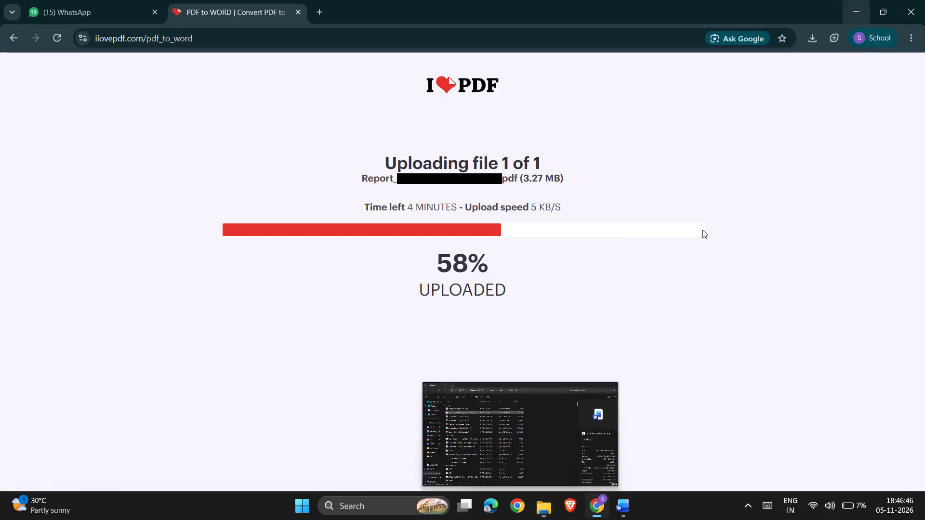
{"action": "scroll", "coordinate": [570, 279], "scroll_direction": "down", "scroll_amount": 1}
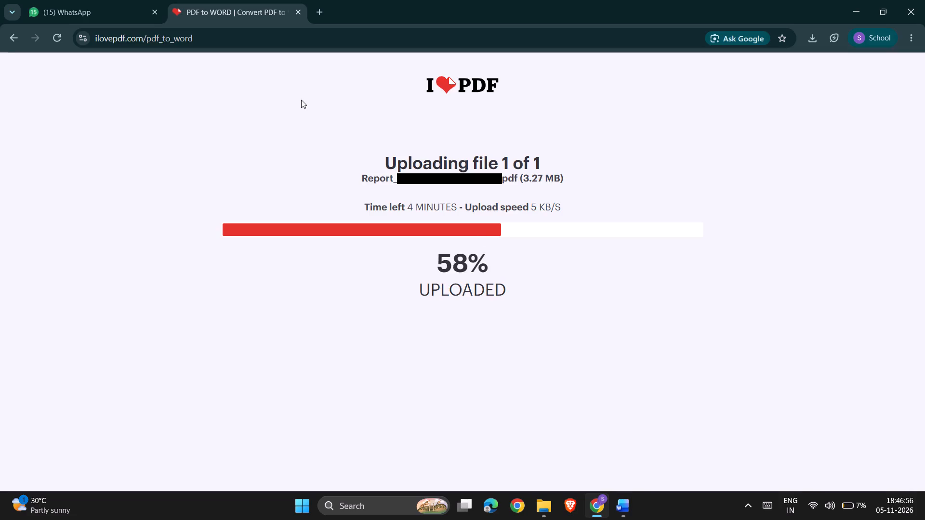
Reload the PDF to Word converter page and load the Report PDF from the Downloads folder again.
{"action": "left_click", "coordinate": [59, 37]}
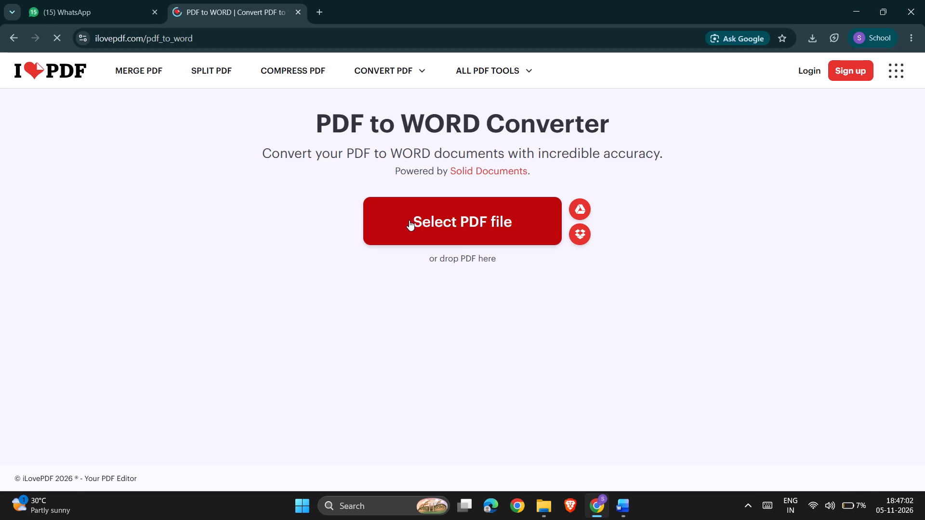
{"action": "left_click", "coordinate": [420, 216]}
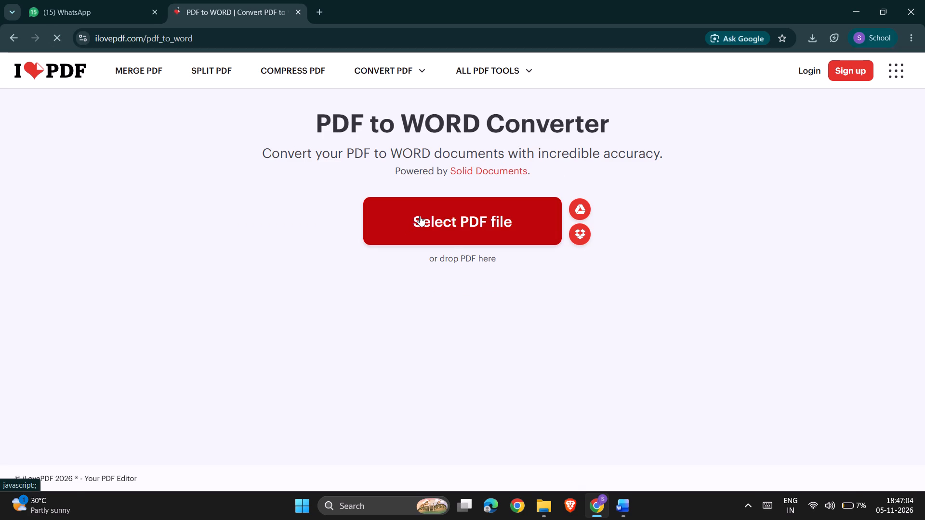
{"action": "left_click", "coordinate": [420, 216]}
{"action": "left_click", "coordinate": [420, 216]}
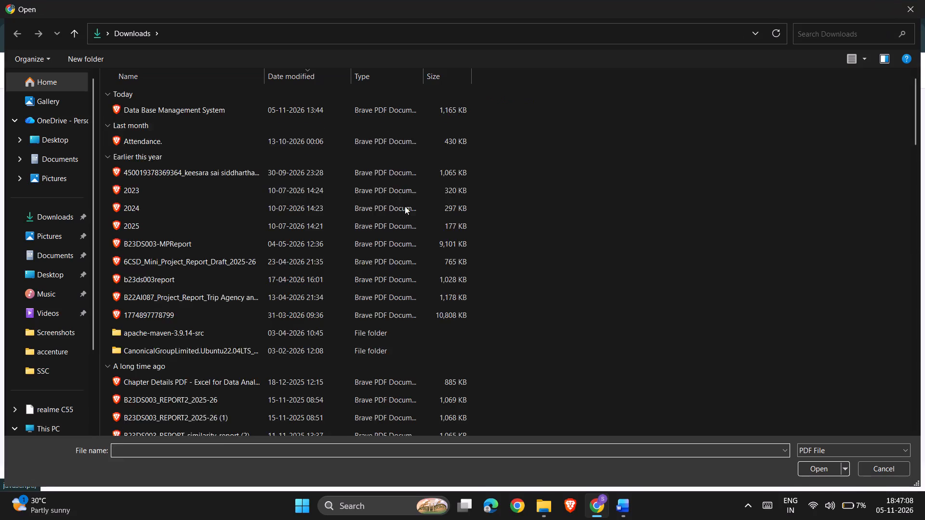
{"action": "left_click", "coordinate": [186, 111]}
{"action": "key", "text": "Return"}
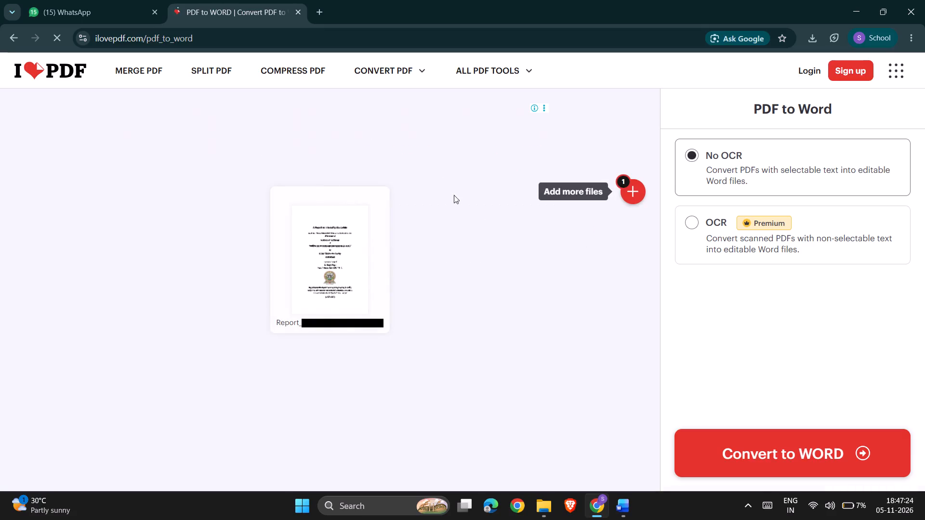
Convert the Report PDF to Word without OCR and download the resulting document.
{"action": "left_click", "coordinate": [756, 450]}
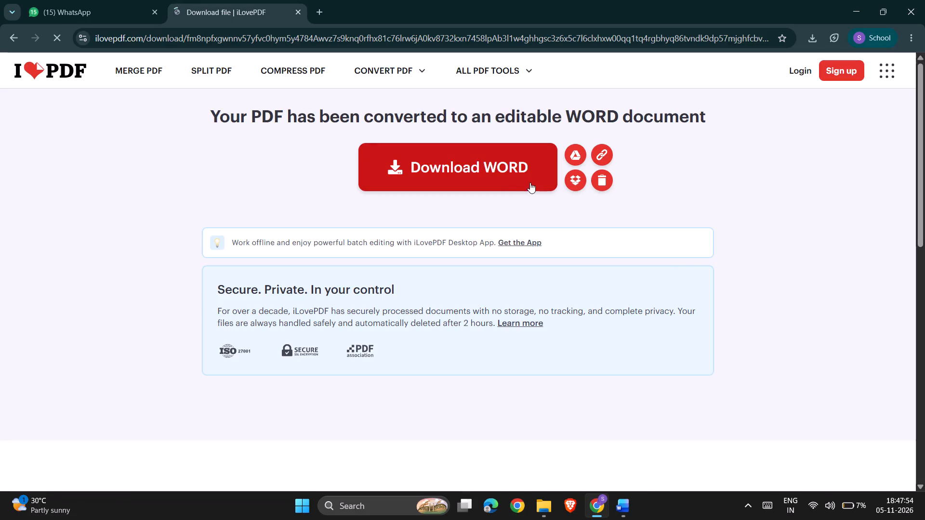
{"action": "left_click", "coordinate": [513, 178]}
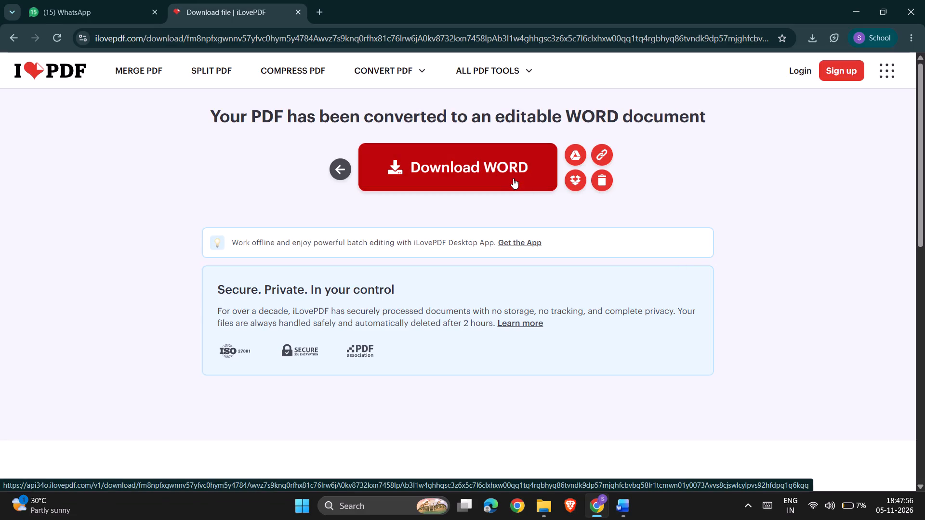
Open the downloaded Report Word document from the Downloads folder in Microsoft Word and enable editing.
{"action": "left_click", "coordinate": [811, 36]}
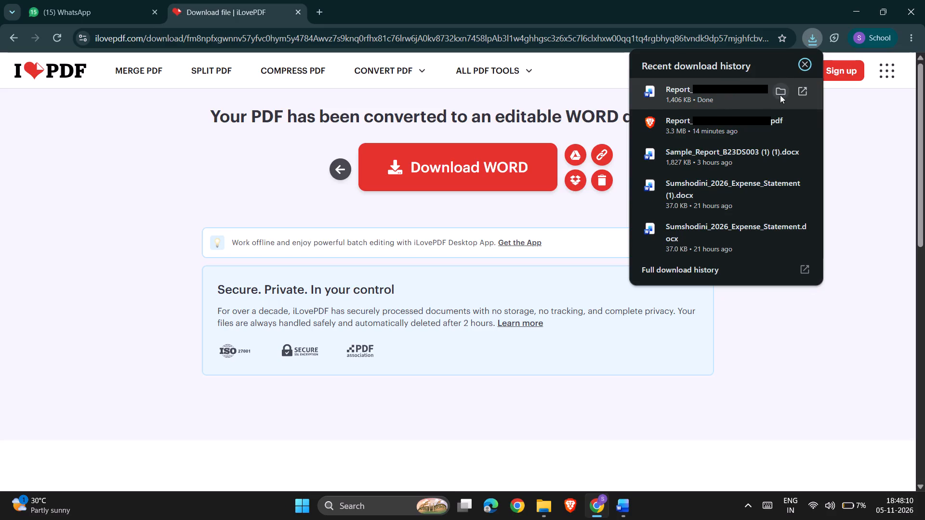
{"action": "left_click", "coordinate": [781, 95]}
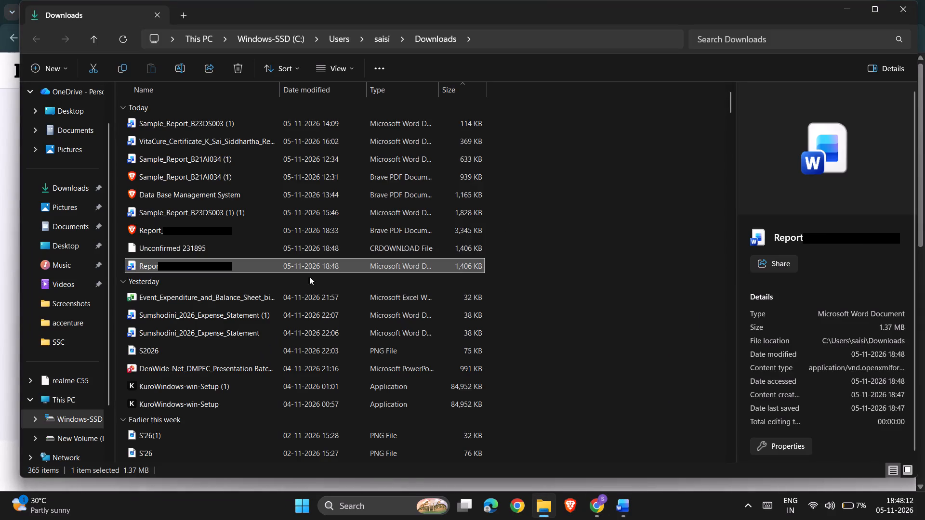
{"action": "double_click", "coordinate": [227, 263]}
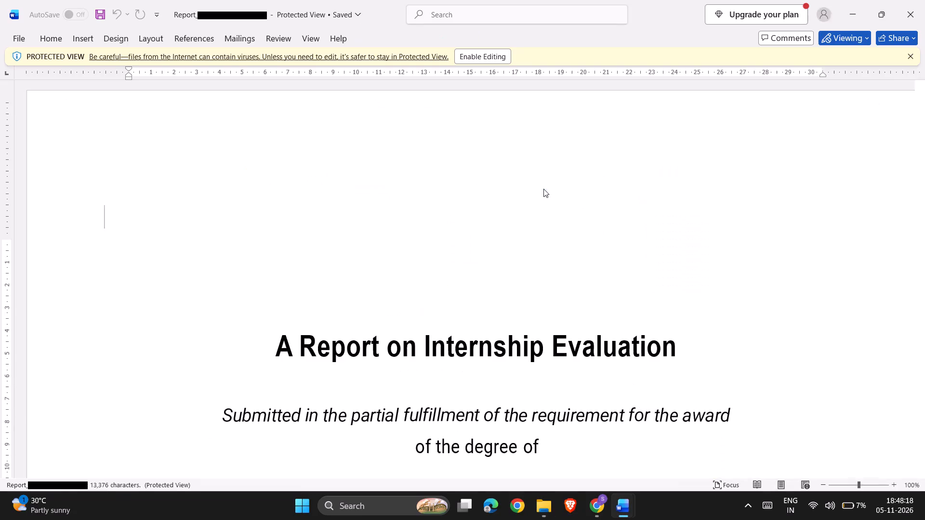
{"action": "scroll", "coordinate": [543, 189], "scroll_direction": "down", "scroll_amount": 6}
{"action": "scroll", "coordinate": [543, 189], "scroll_direction": "down", "scroll_amount": 20}
{"action": "scroll", "coordinate": [543, 189], "scroll_direction": "down", "scroll_amount": 20}
{"action": "scroll", "coordinate": [543, 189], "scroll_direction": "down", "scroll_amount": 9}
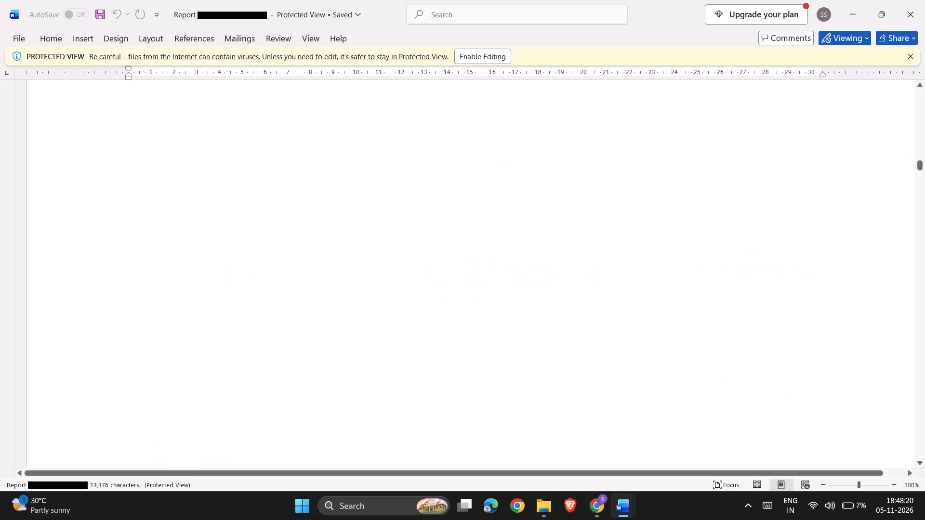
{"action": "scroll", "coordinate": [543, 189], "scroll_direction": "down", "scroll_amount": 20}
{"action": "scroll", "coordinate": [543, 189], "scroll_direction": "down", "scroll_amount": 19}
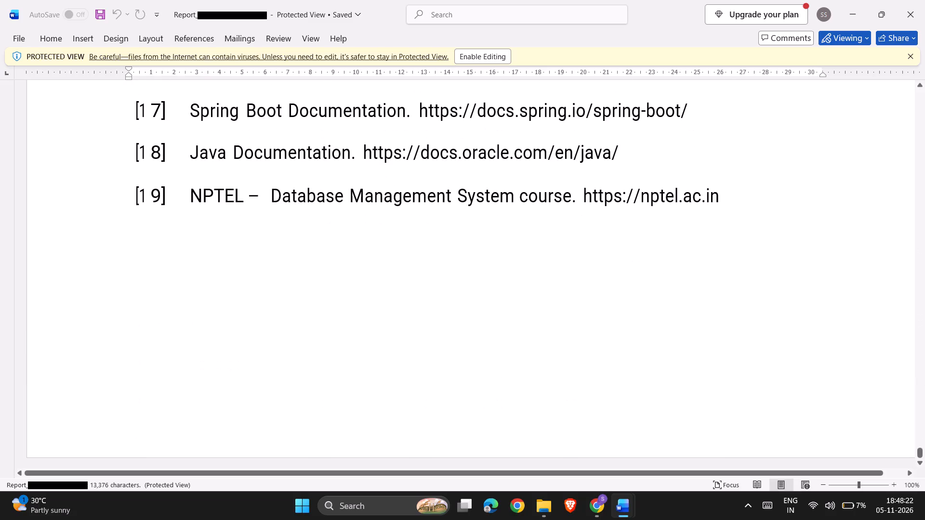
{"action": "left_click", "coordinate": [493, 55]}
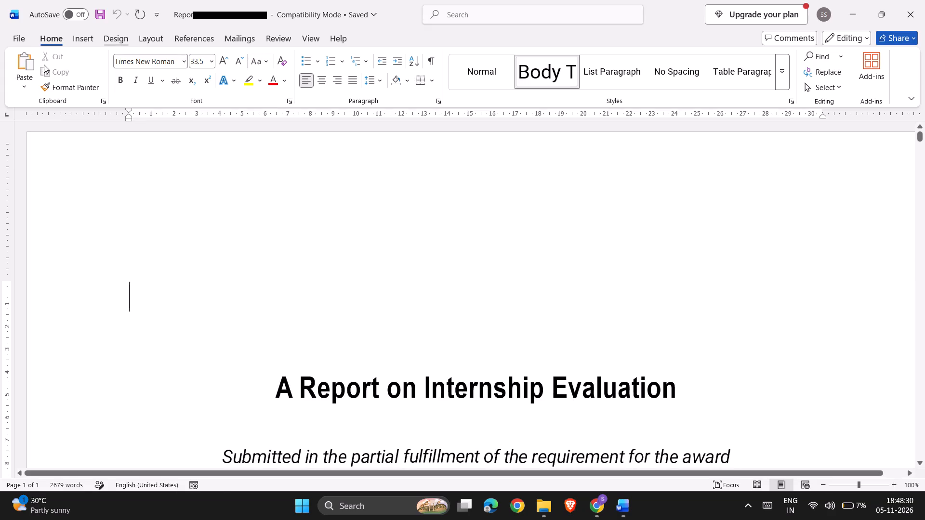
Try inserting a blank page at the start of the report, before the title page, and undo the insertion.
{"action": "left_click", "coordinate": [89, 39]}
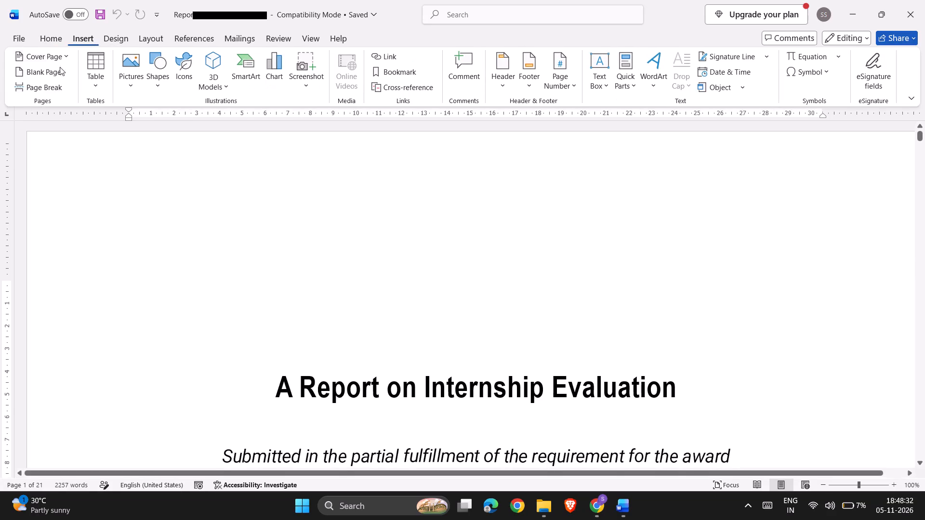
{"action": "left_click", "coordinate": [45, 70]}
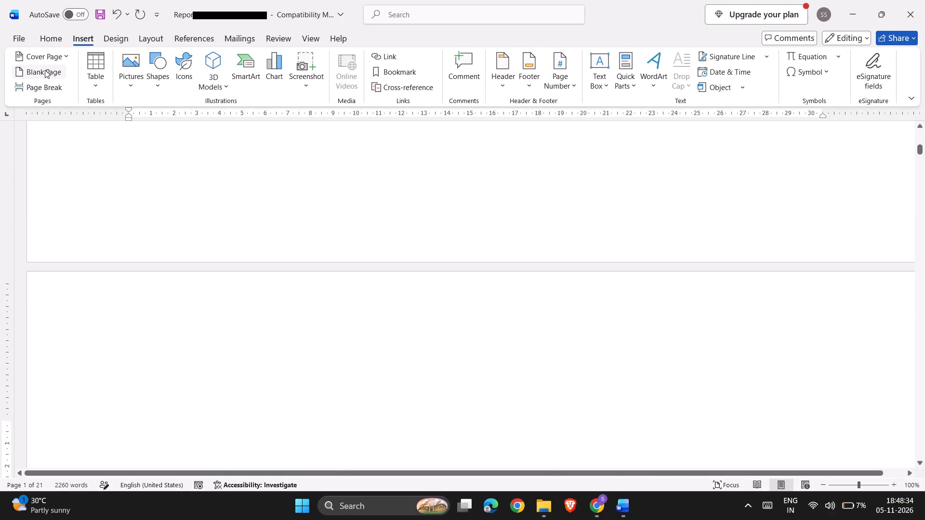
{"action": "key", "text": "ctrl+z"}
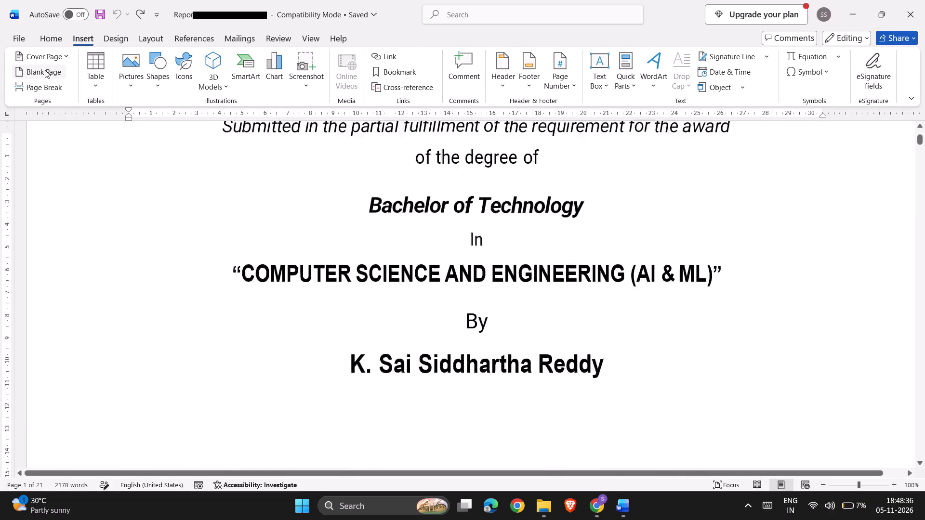
Place the cursor after the NPTEL entry at the end of the reference list and dismiss the low-battery alert.
{"action": "scroll", "coordinate": [232, 188], "scroll_direction": "down", "scroll_amount": 17}
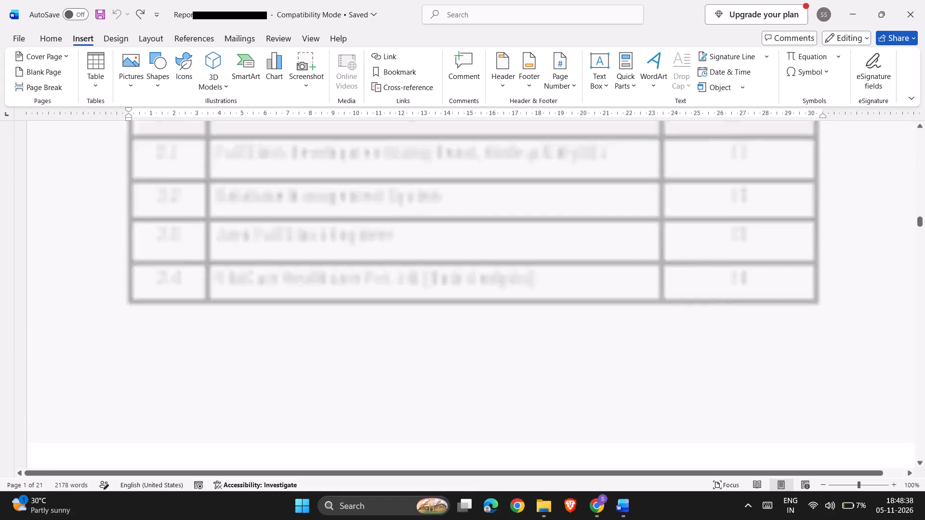
{"action": "scroll", "coordinate": [232, 188], "scroll_direction": "down", "scroll_amount": 13}
{"action": "scroll", "coordinate": [232, 188], "scroll_direction": "down", "scroll_amount": 8}
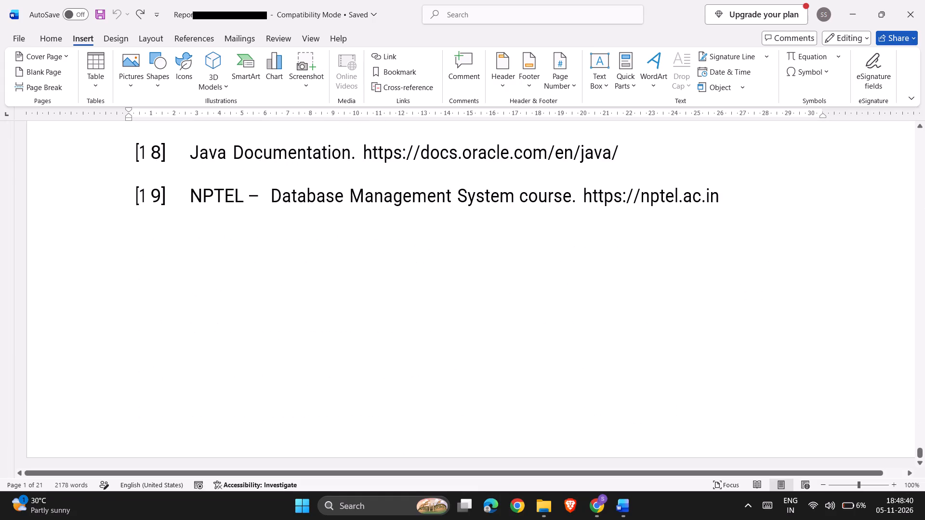
{"action": "left_click", "coordinate": [742, 195]}
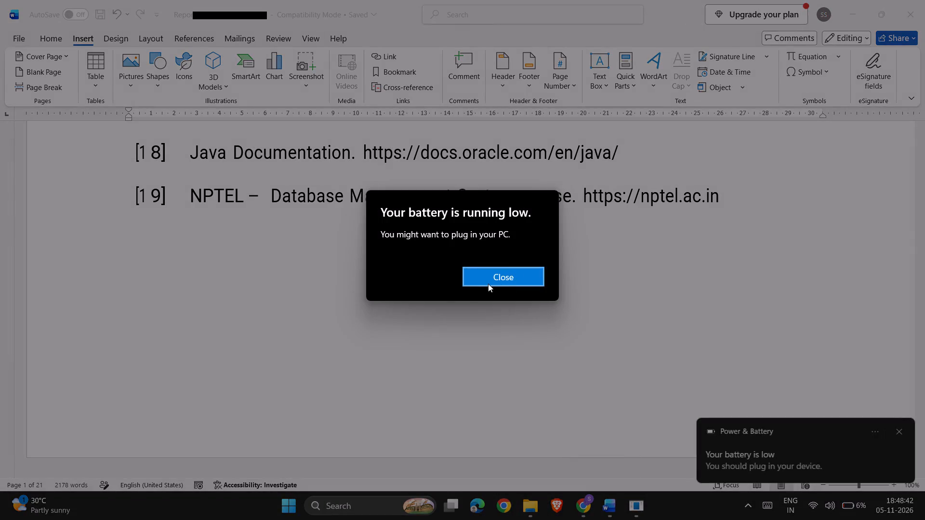
{"action": "left_click", "coordinate": [490, 282]}
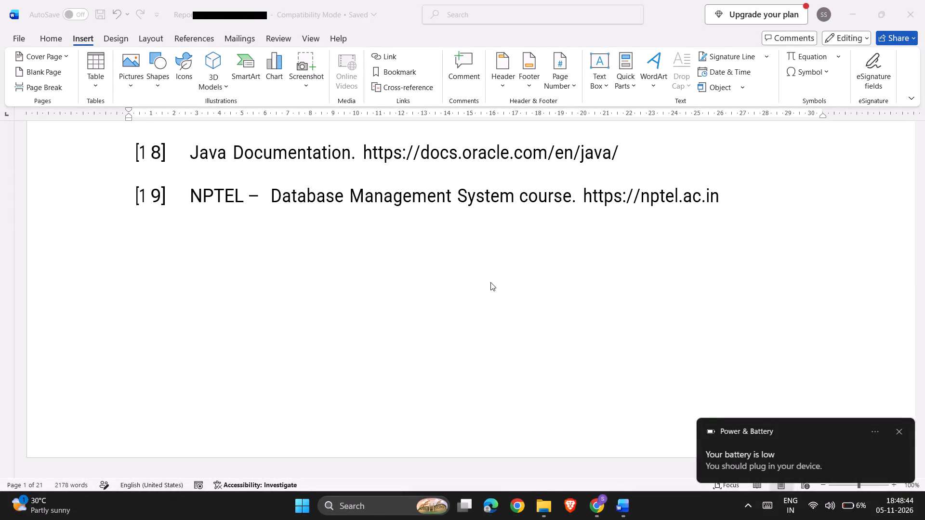
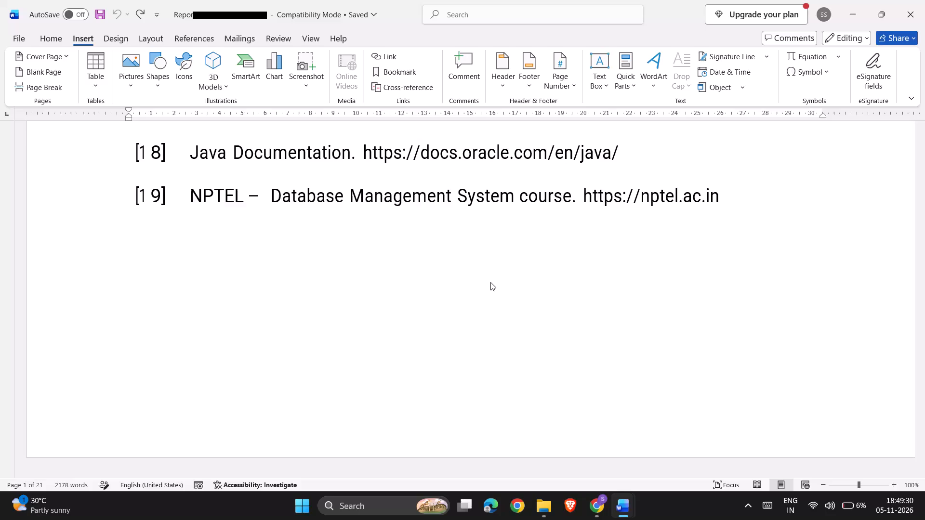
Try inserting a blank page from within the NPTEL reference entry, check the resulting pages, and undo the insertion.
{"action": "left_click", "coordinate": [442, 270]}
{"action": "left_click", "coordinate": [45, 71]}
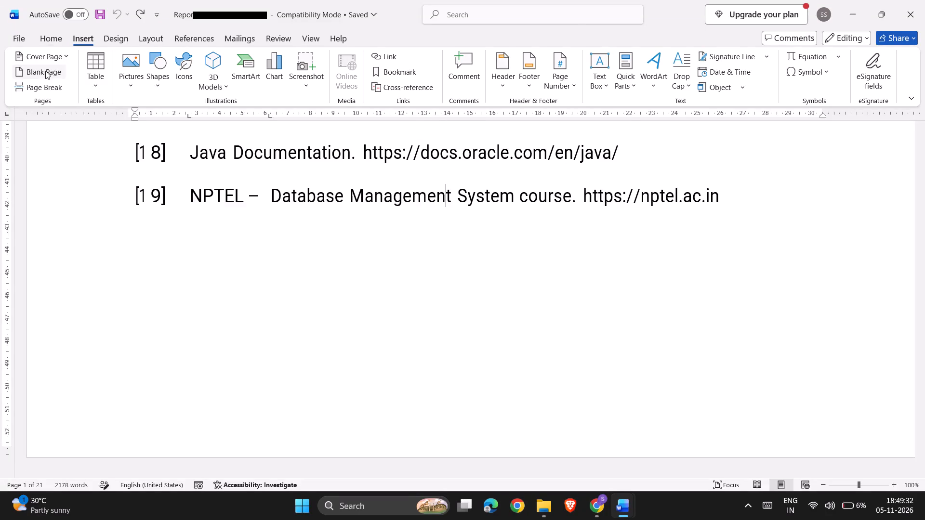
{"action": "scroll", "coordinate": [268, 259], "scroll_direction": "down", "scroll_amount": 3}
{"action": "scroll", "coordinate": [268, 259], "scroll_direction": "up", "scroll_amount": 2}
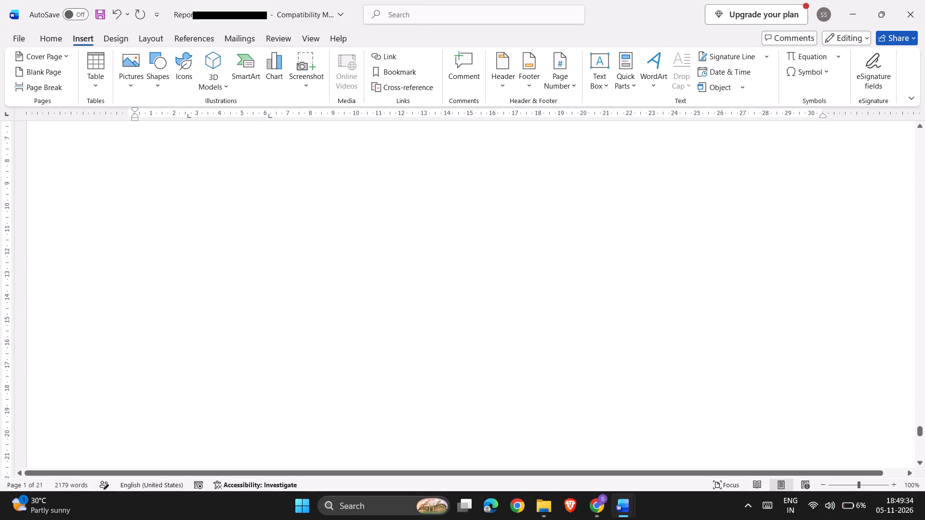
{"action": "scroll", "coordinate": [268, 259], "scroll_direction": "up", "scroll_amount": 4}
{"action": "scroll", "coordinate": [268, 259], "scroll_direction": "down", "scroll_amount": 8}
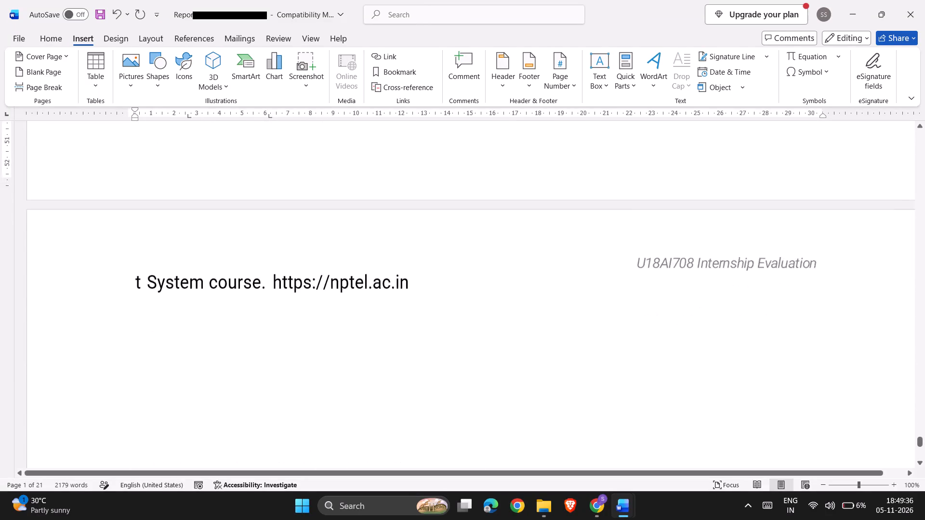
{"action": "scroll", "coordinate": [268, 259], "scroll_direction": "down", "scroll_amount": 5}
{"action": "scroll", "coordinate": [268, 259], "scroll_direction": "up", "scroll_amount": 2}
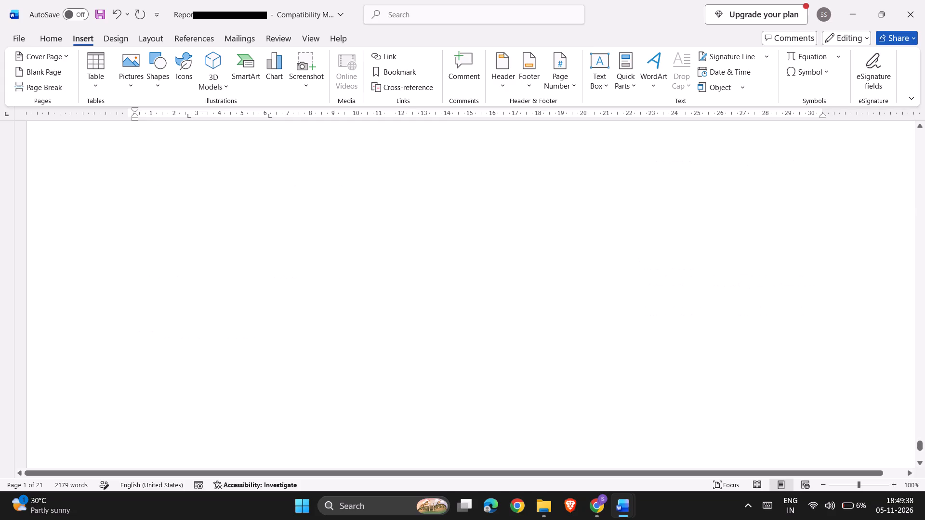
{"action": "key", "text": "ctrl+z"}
Insert a blank page after the end of the NPTEL reference entry, the last item in the reference list.
{"action": "scroll", "coordinate": [413, 419], "scroll_direction": "down", "scroll_amount": 3}
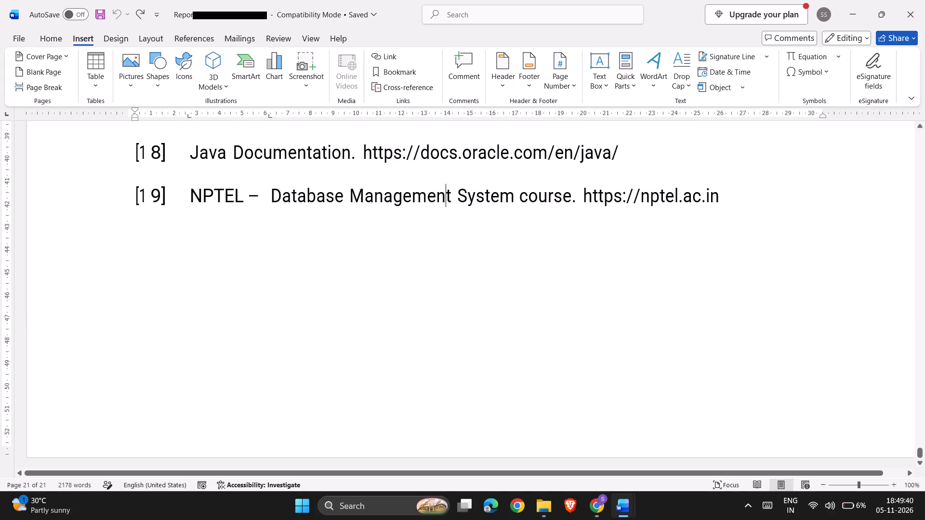
{"action": "left_click", "coordinate": [723, 204]}
{"action": "left_click", "coordinate": [52, 74]}
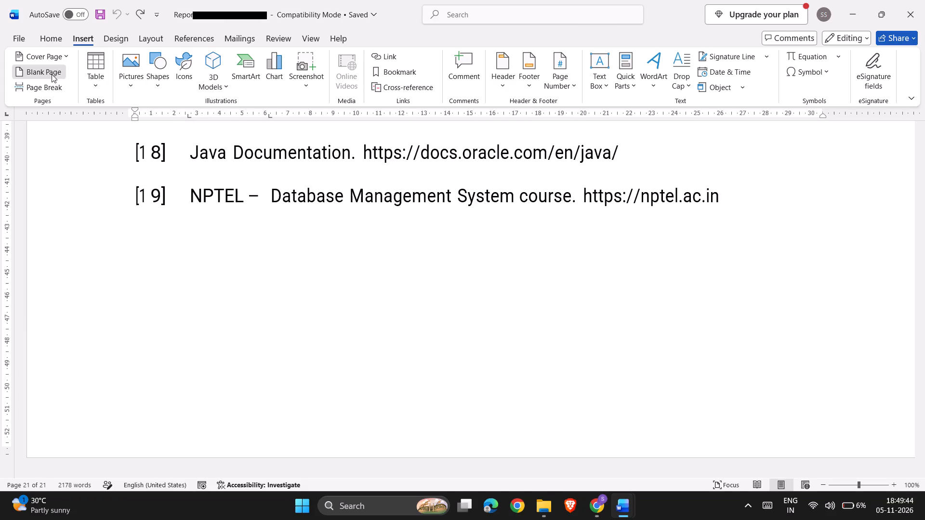
{"action": "scroll", "coordinate": [395, 271], "scroll_direction": "down", "scroll_amount": 1}
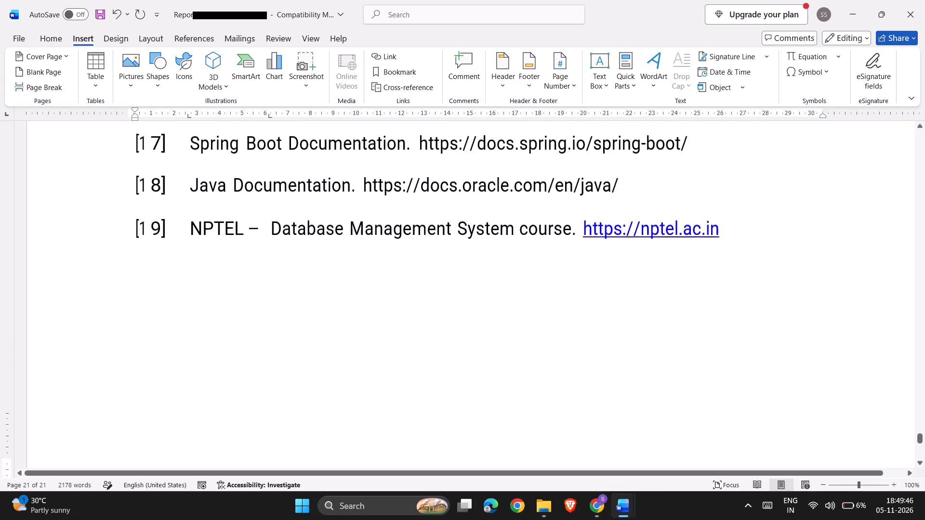
{"action": "scroll", "coordinate": [395, 271], "scroll_direction": "down", "scroll_amount": 1}
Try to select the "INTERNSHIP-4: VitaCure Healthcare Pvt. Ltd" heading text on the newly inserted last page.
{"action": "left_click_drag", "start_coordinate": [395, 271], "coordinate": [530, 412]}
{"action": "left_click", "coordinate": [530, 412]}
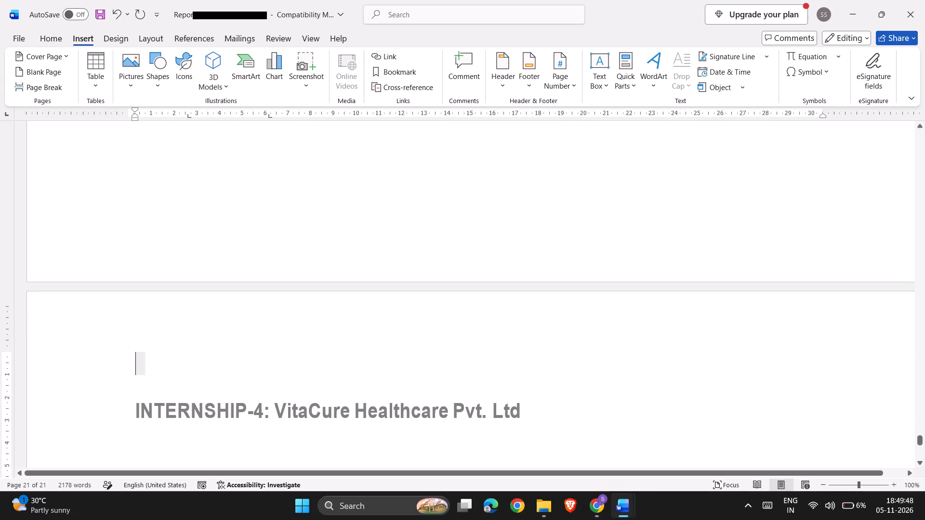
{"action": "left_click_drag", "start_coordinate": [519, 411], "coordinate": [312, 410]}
Examine the "INTERNSHIP-4: VitaCure Healthcare Pvt. Ltd" heading on the certificate page and its surroundings, comparing it with the newly inserted last page.
{"action": "scroll", "coordinate": [312, 410], "scroll_direction": "down", "scroll_amount": 7}
{"action": "scroll", "coordinate": [312, 410], "scroll_direction": "up", "scroll_amount": 4}
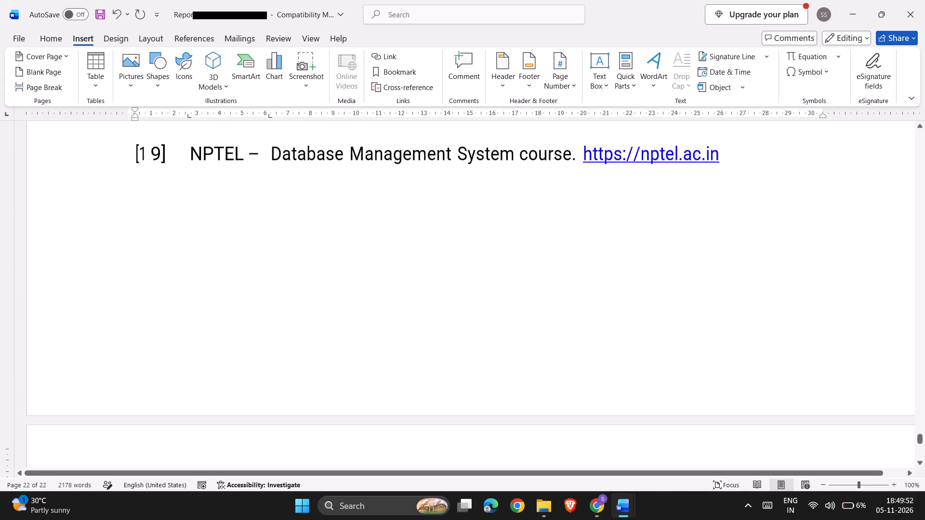
{"action": "scroll", "coordinate": [312, 410], "scroll_direction": "up", "scroll_amount": 3}
{"action": "scroll", "coordinate": [312, 410], "scroll_direction": "down", "scroll_amount": 5}
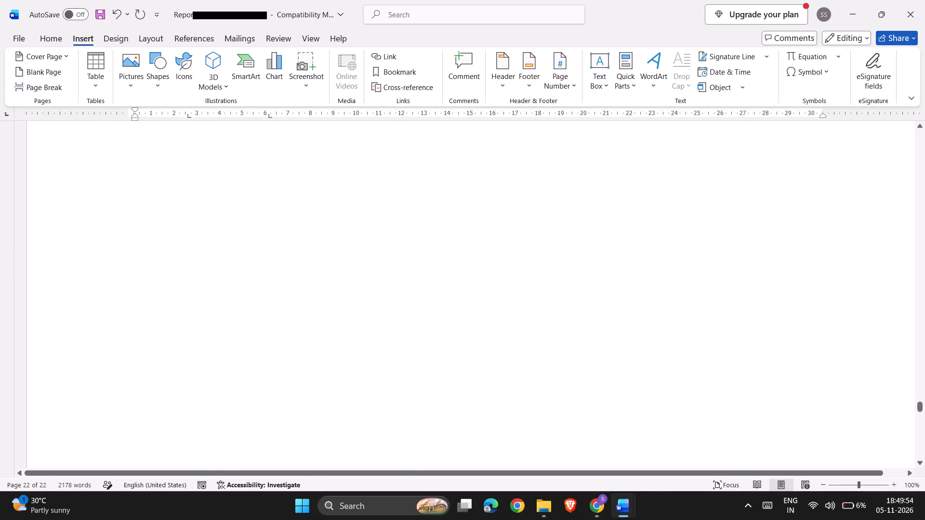
{"action": "scroll", "coordinate": [312, 410], "scroll_direction": "down", "scroll_amount": 3}
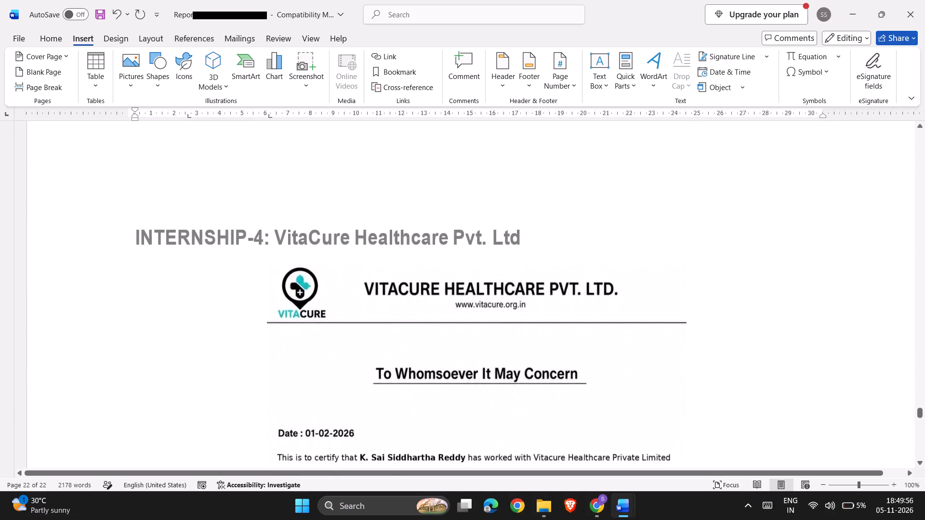
{"action": "left_click", "coordinate": [195, 251]}
{"action": "left_click", "coordinate": [57, 38]}
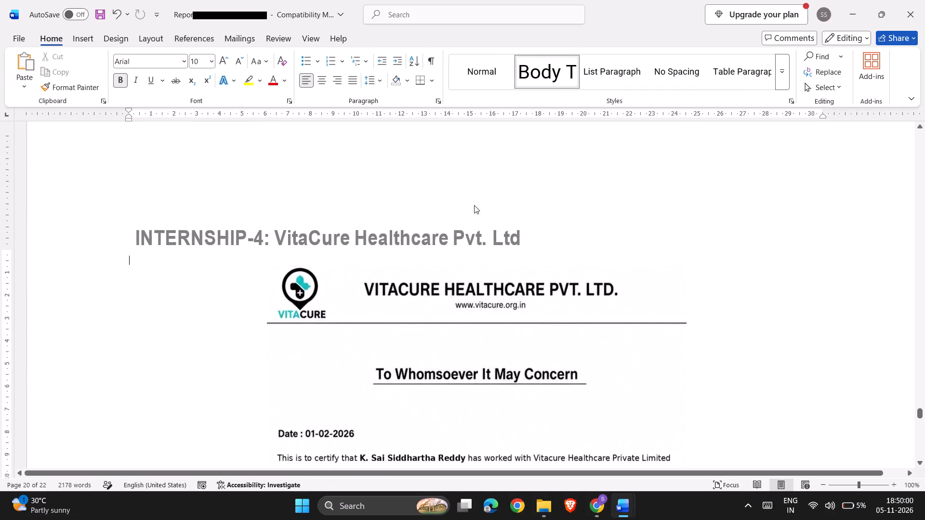
{"action": "left_click", "coordinate": [400, 232]}
{"action": "scroll", "coordinate": [540, 297], "scroll_direction": "down", "scroll_amount": 13}
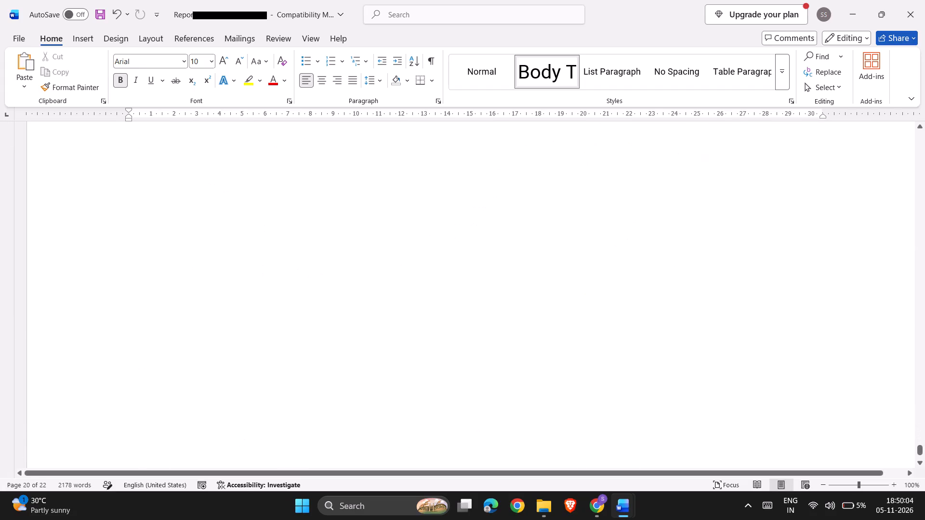
{"action": "scroll", "coordinate": [540, 297], "scroll_direction": "up", "scroll_amount": 3}
Switch from the Word report to the Downloads folder in File Explorer.
{"action": "left_click", "coordinate": [599, 514]}
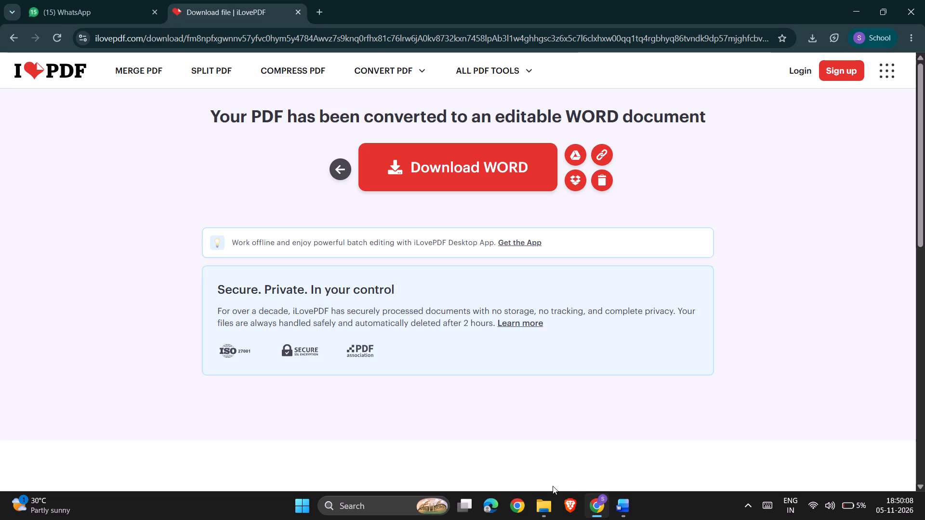
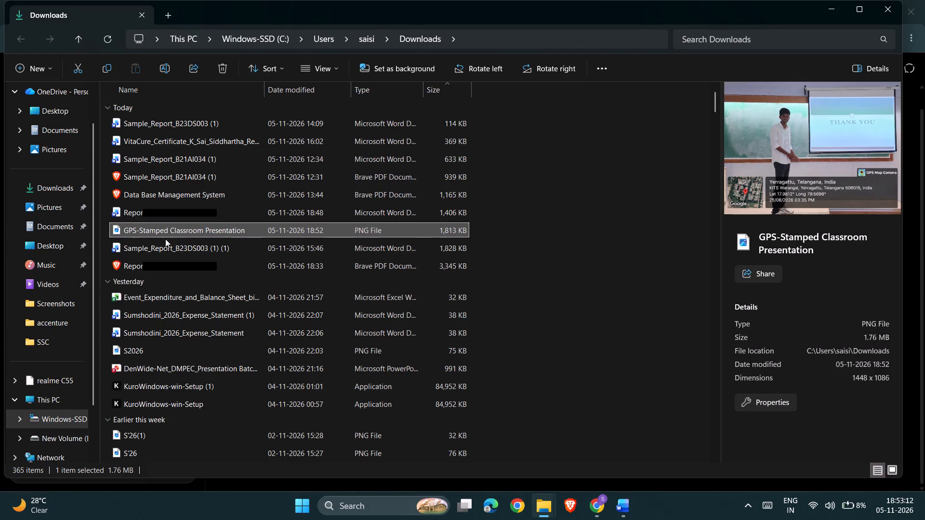
Switch back to the Report document in Word and place the cursor in the empty area of the last page.
{"action": "left_click", "coordinate": [627, 508]}
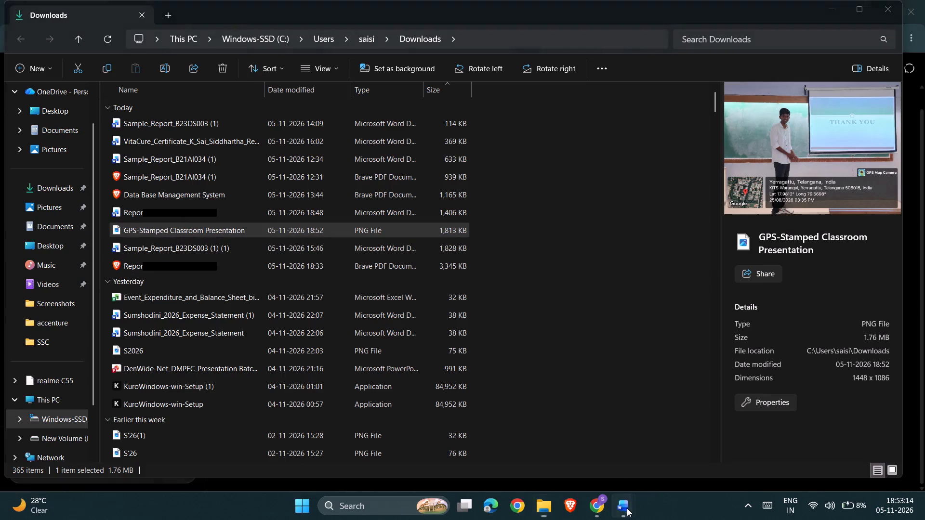
{"action": "left_click", "coordinate": [832, 444]}
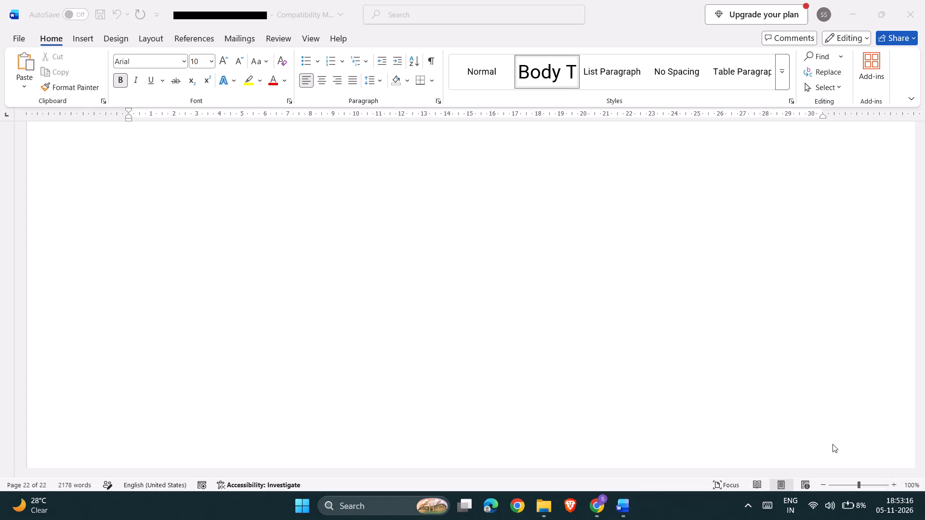
{"action": "right_click", "coordinate": [485, 239]}
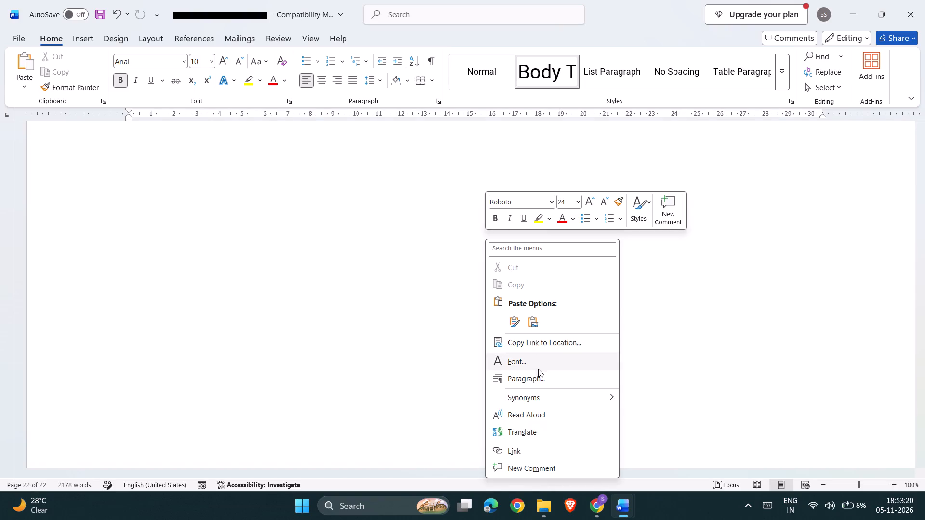
{"action": "left_click", "coordinate": [366, 282]}
{"action": "scroll", "coordinate": [345, 247], "scroll_direction": "down", "scroll_amount": 1}
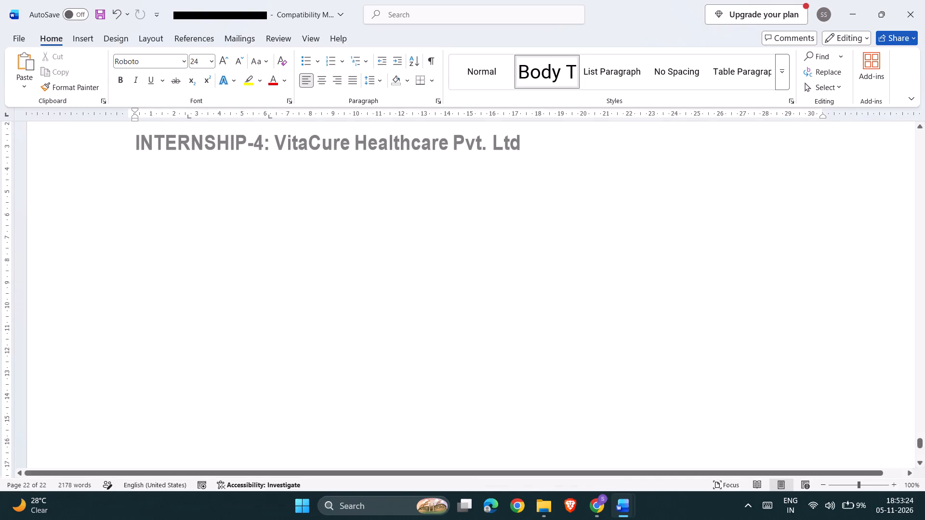
{"action": "scroll", "coordinate": [345, 247], "scroll_direction": "down", "scroll_amount": 1}
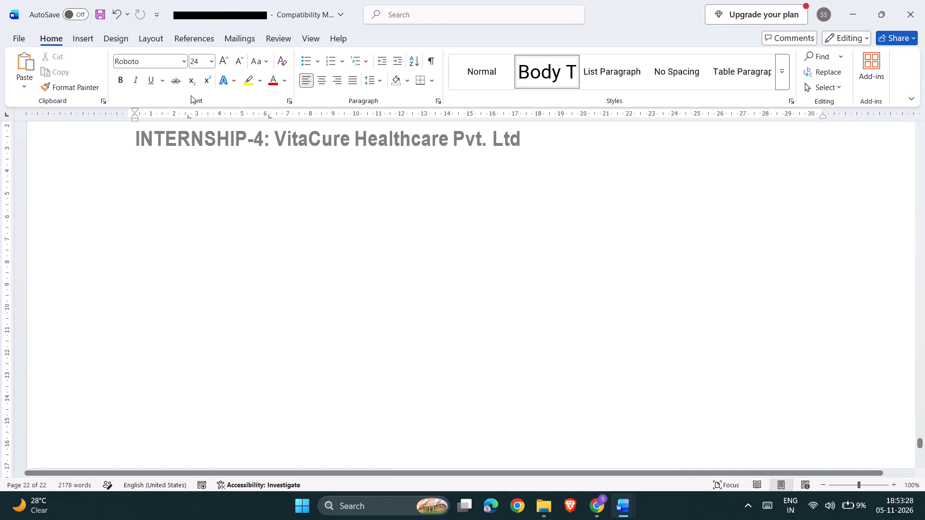
Start inserting a picture from this device at the cursor on the last page.
{"action": "left_click", "coordinate": [94, 43]}
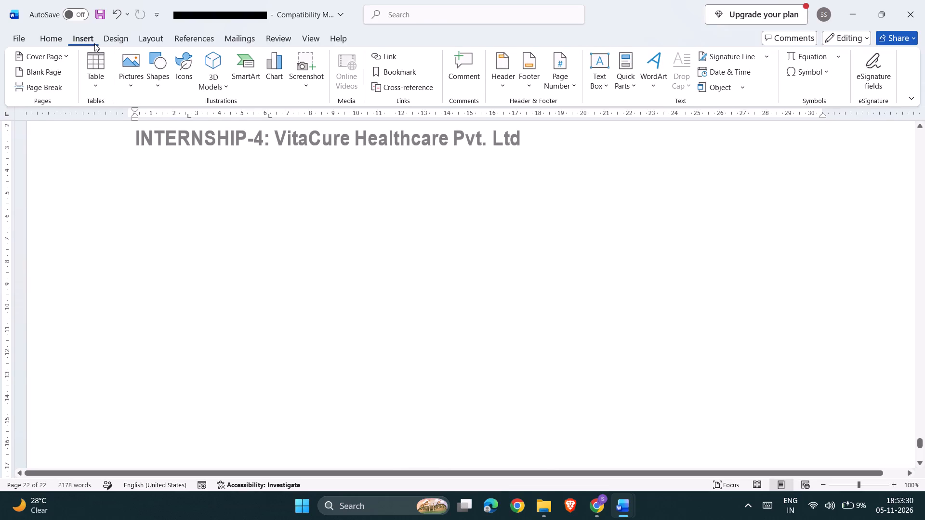
{"action": "left_click", "coordinate": [127, 77]}
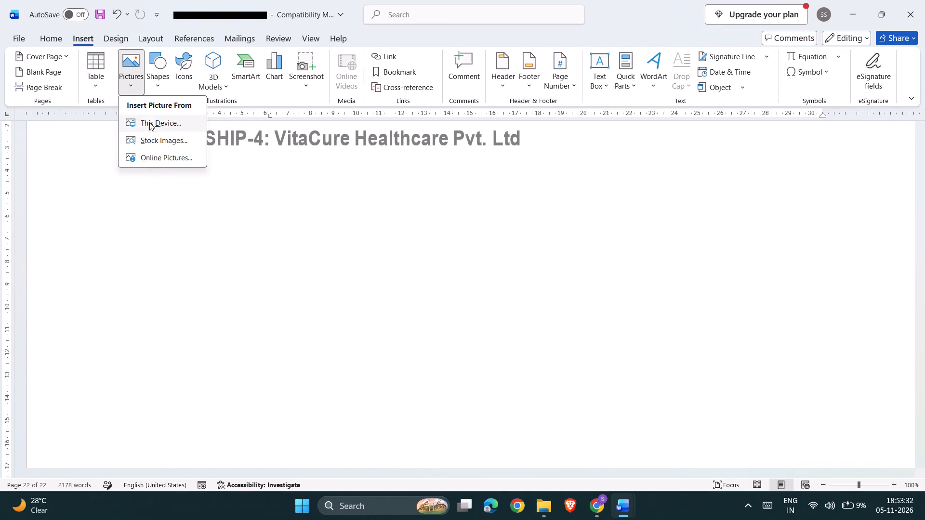
{"action": "left_click", "coordinate": [149, 124]}
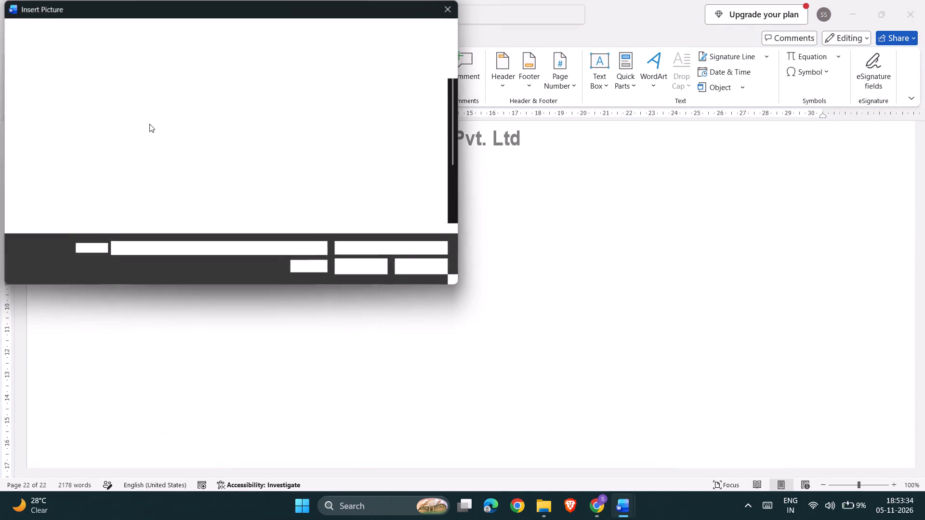
Look through the New Volume (D:) drive for the GPS-stamped classroom photo, entering gps as the file name.
{"action": "scroll", "coordinate": [63, 187], "scroll_direction": "down", "scroll_amount": 2}
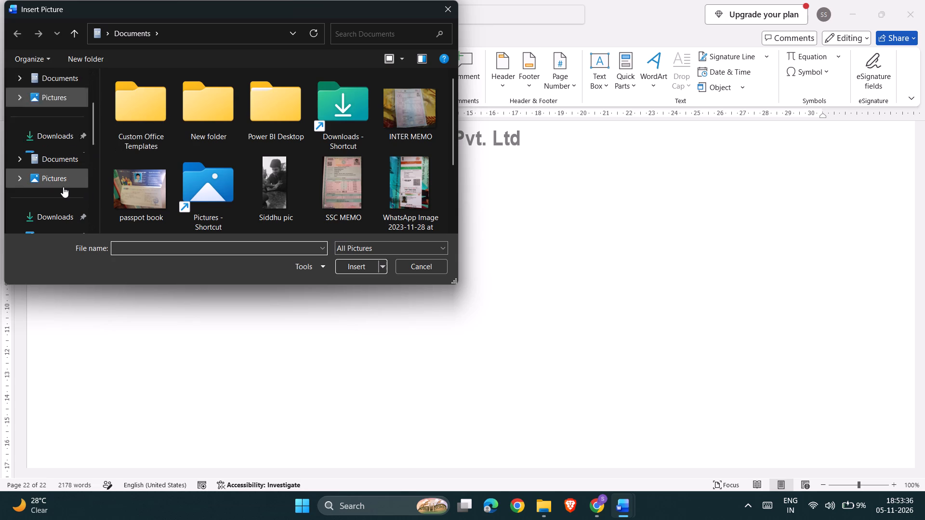
{"action": "scroll", "coordinate": [63, 187], "scroll_direction": "down", "scroll_amount": 3}
{"action": "left_click", "coordinate": [66, 110]}
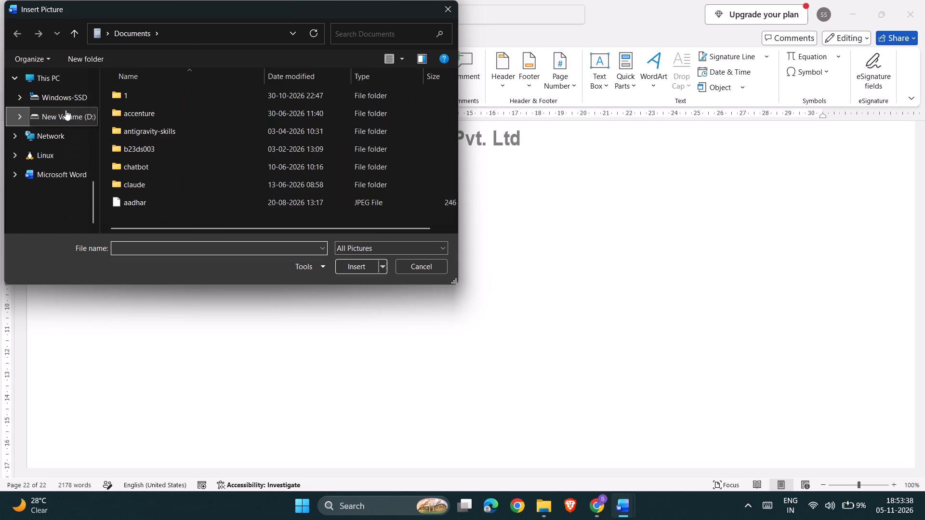
{"action": "scroll", "coordinate": [168, 117], "scroll_direction": "down", "scroll_amount": 5}
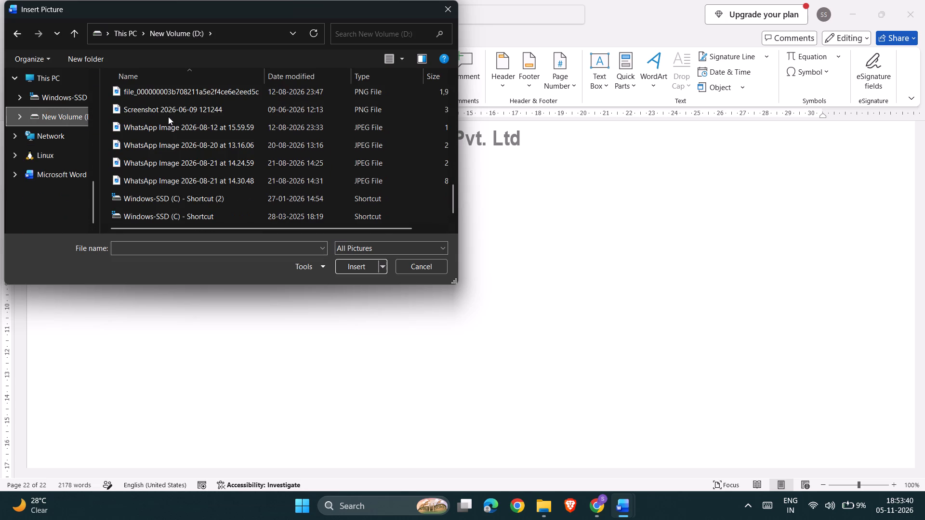
{"action": "scroll", "coordinate": [168, 117], "scroll_direction": "down", "scroll_amount": 2}
{"action": "scroll", "coordinate": [168, 117], "scroll_direction": "up", "scroll_amount": 3}
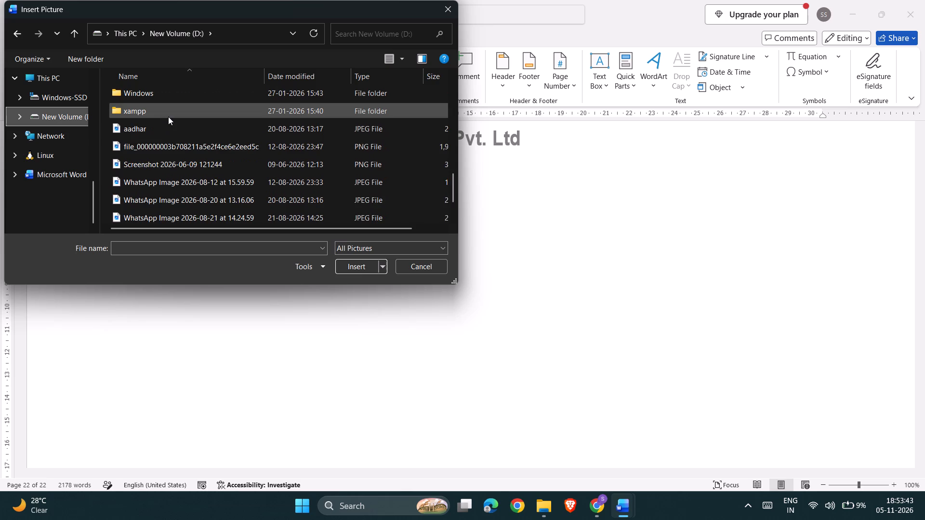
{"action": "scroll", "coordinate": [172, 169], "scroll_direction": "down", "scroll_amount": 7}
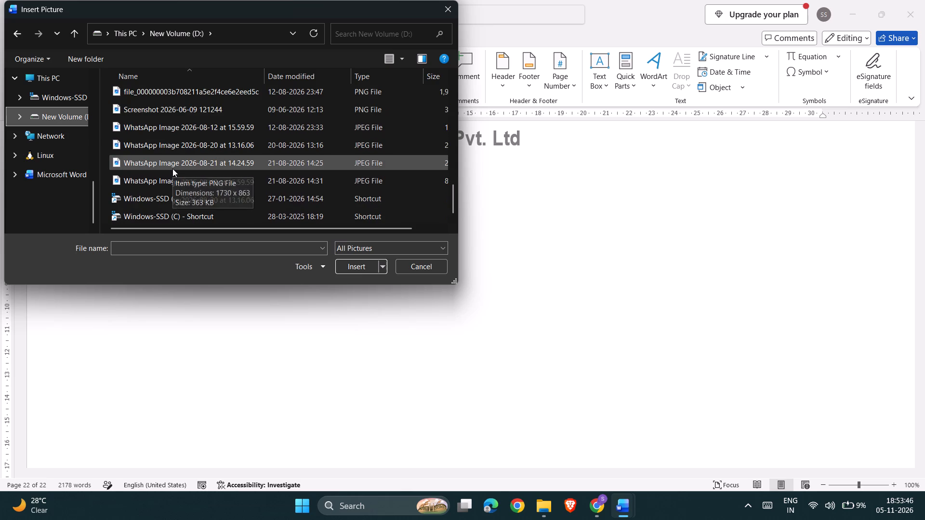
{"action": "scroll", "coordinate": [172, 169], "scroll_direction": "down", "scroll_amount": 1}
{"action": "left_click", "coordinate": [181, 247]}
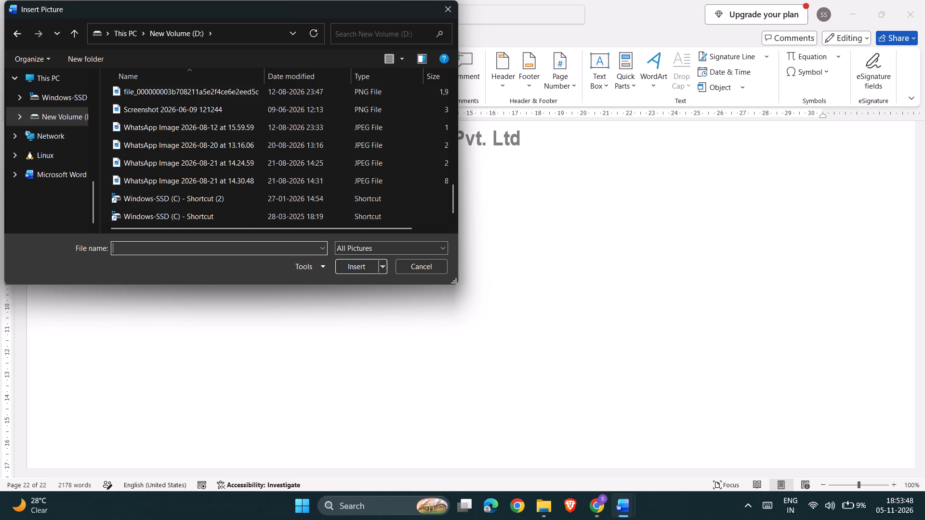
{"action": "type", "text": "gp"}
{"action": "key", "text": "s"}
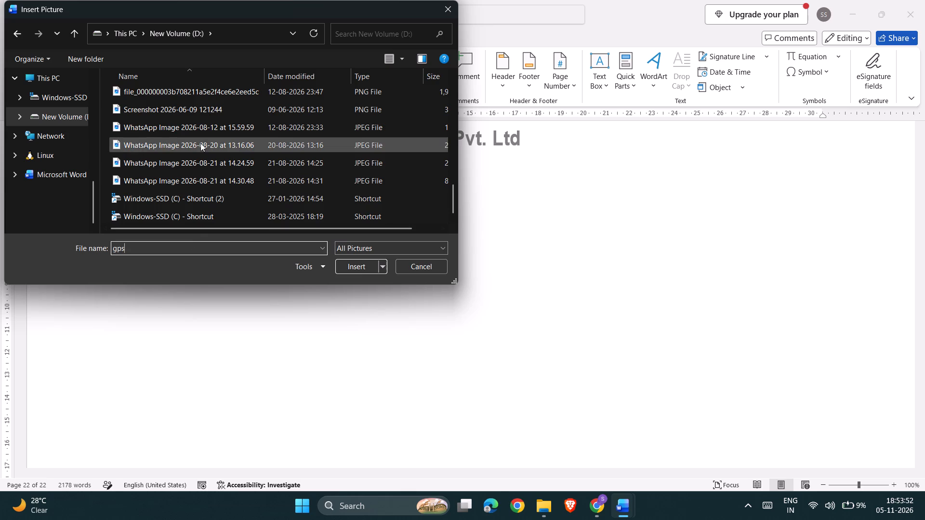
{"action": "scroll", "coordinate": [200, 143], "scroll_direction": "up", "scroll_amount": 1}
{"action": "scroll", "coordinate": [200, 143], "scroll_direction": "down", "scroll_amount": 3}
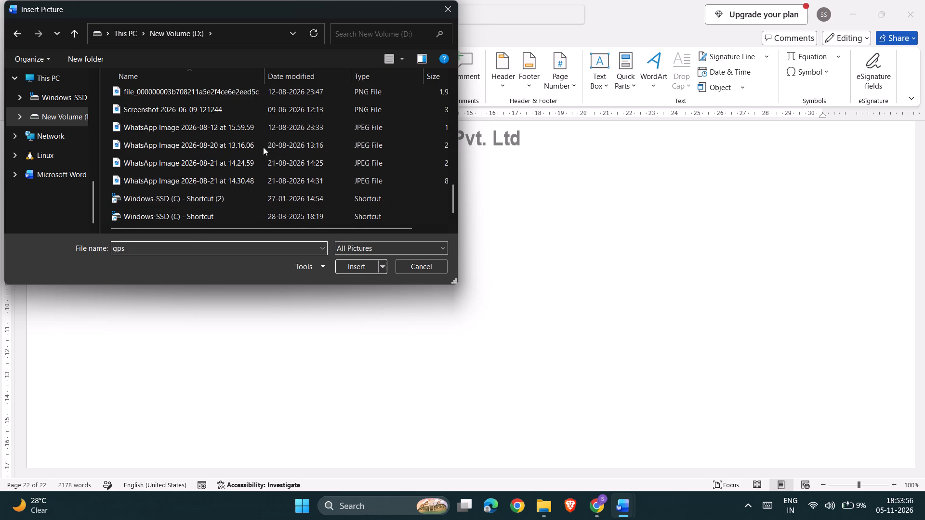
{"action": "scroll", "coordinate": [266, 127], "scroll_direction": "up", "scroll_amount": 1}
{"action": "scroll", "coordinate": [266, 127], "scroll_direction": "down", "scroll_amount": 2}
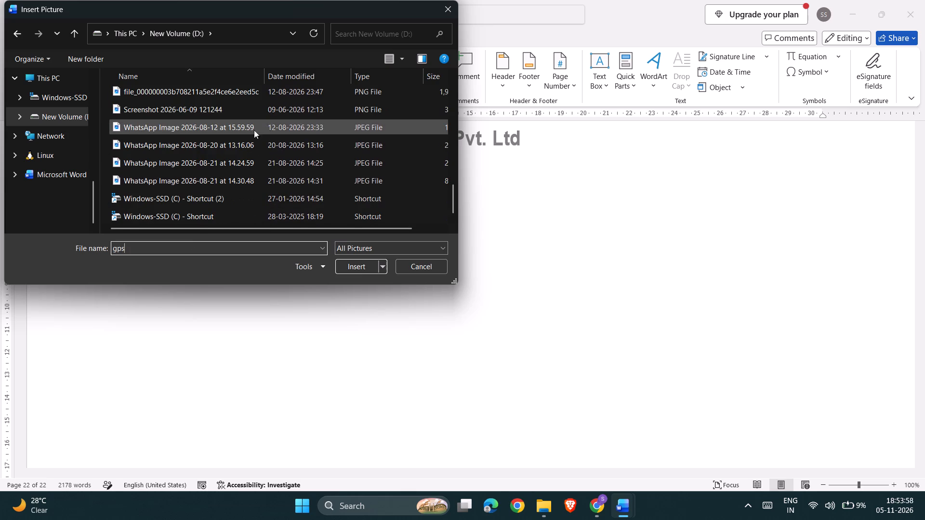
{"action": "scroll", "coordinate": [185, 152], "scroll_direction": "up", "scroll_amount": 2}
{"action": "scroll", "coordinate": [185, 152], "scroll_direction": "down", "scroll_amount": 2}
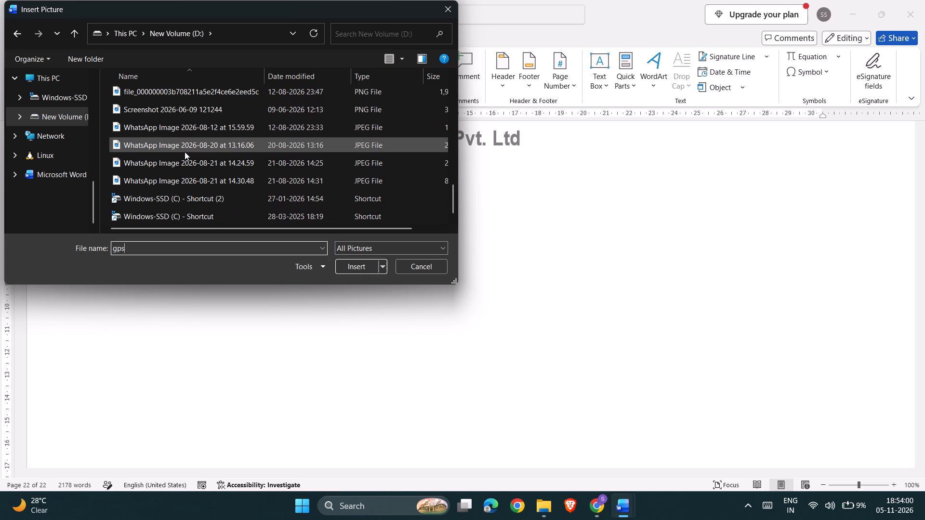
Look for the GPS-stamped photo on both drives and in the Desktop, Documents, OneDrive and Gallery folders.
{"action": "left_click", "coordinate": [62, 99]}
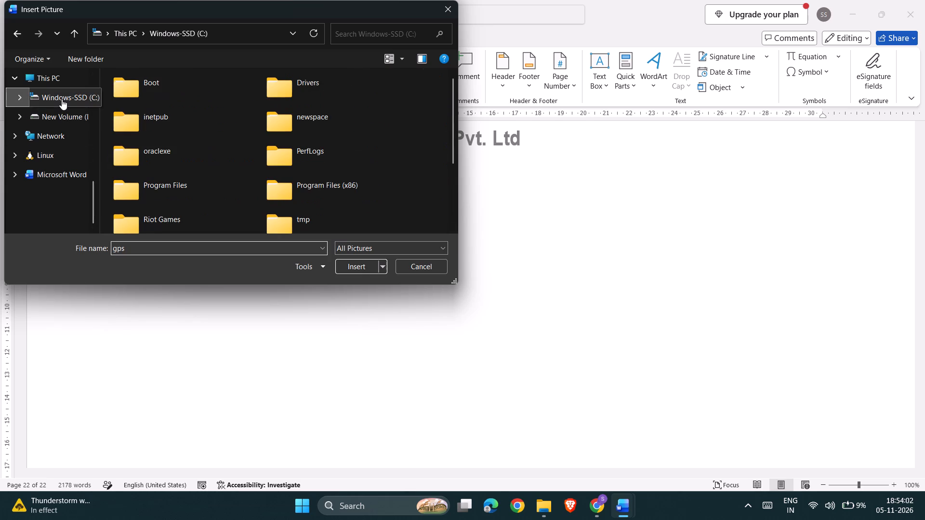
{"action": "scroll", "coordinate": [120, 128], "scroll_direction": "down", "scroll_amount": 3}
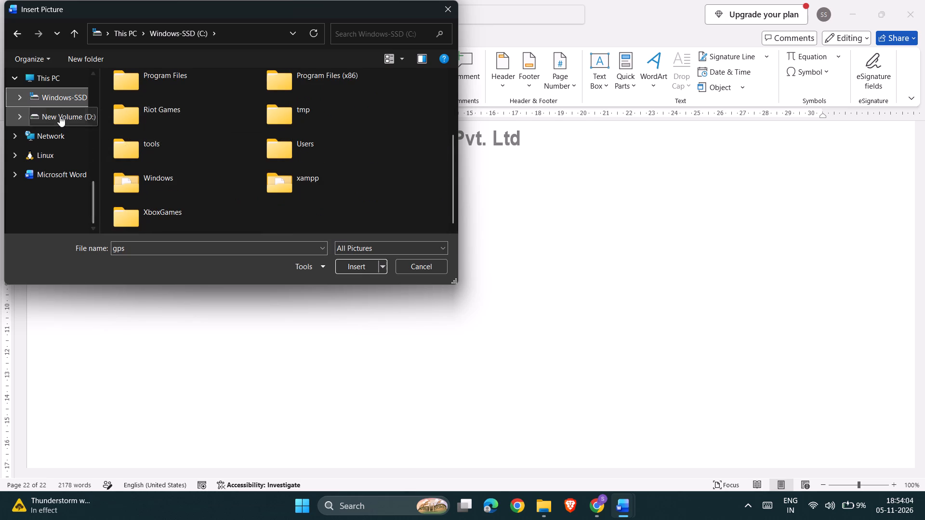
{"action": "left_click", "coordinate": [60, 116]}
{"action": "scroll", "coordinate": [174, 155], "scroll_direction": "down", "scroll_amount": 3}
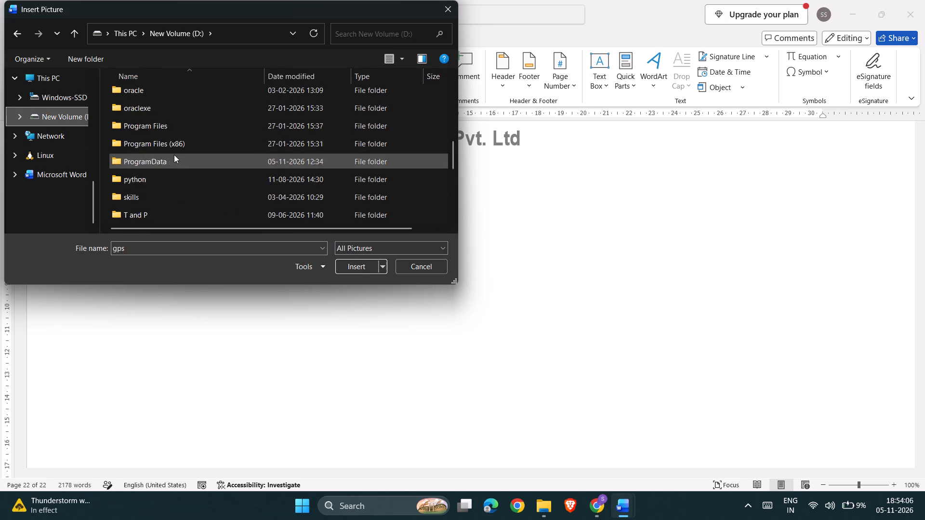
{"action": "scroll", "coordinate": [174, 155], "scroll_direction": "down", "scroll_amount": 2}
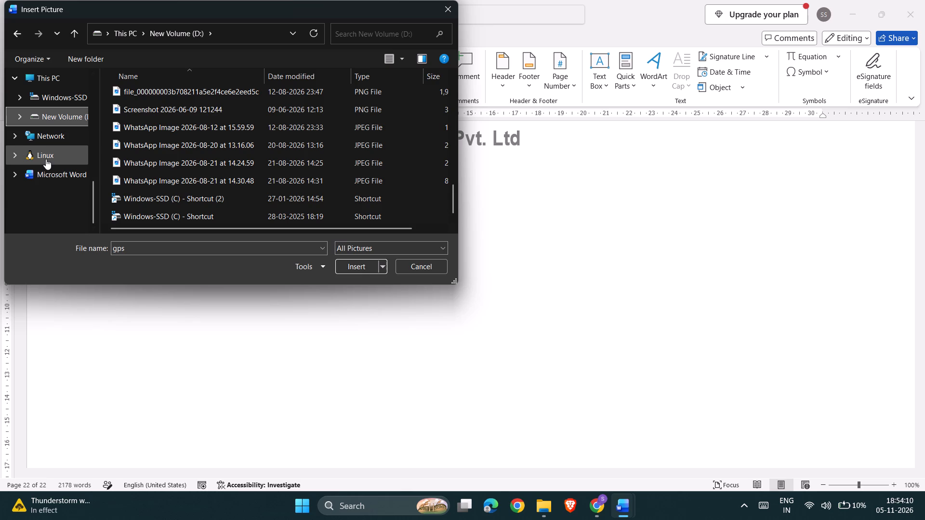
{"action": "scroll", "coordinate": [46, 159], "scroll_direction": "up", "scroll_amount": 2}
{"action": "left_click", "coordinate": [59, 132]}
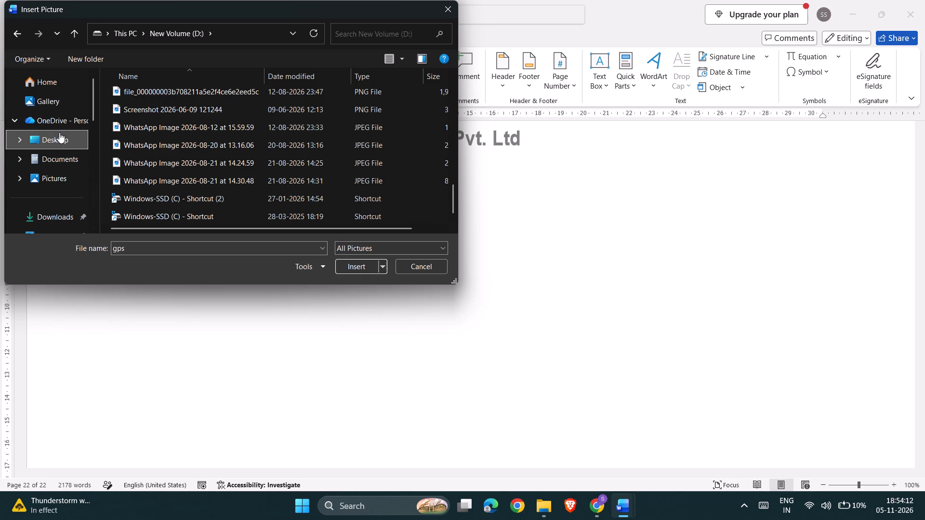
{"action": "scroll", "coordinate": [131, 164], "scroll_direction": "down", "scroll_amount": 2}
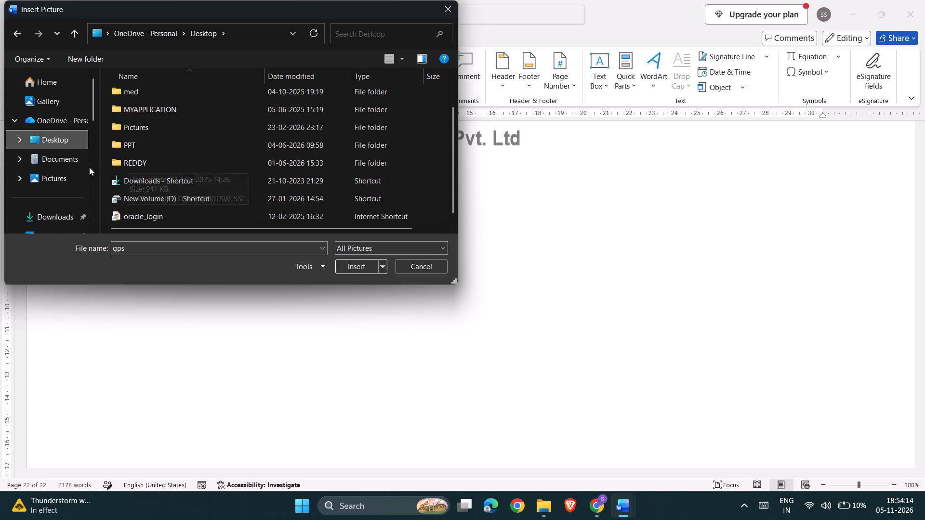
{"action": "left_click", "coordinate": [66, 165]}
{"action": "scroll", "coordinate": [164, 184], "scroll_direction": "down", "scroll_amount": 1}
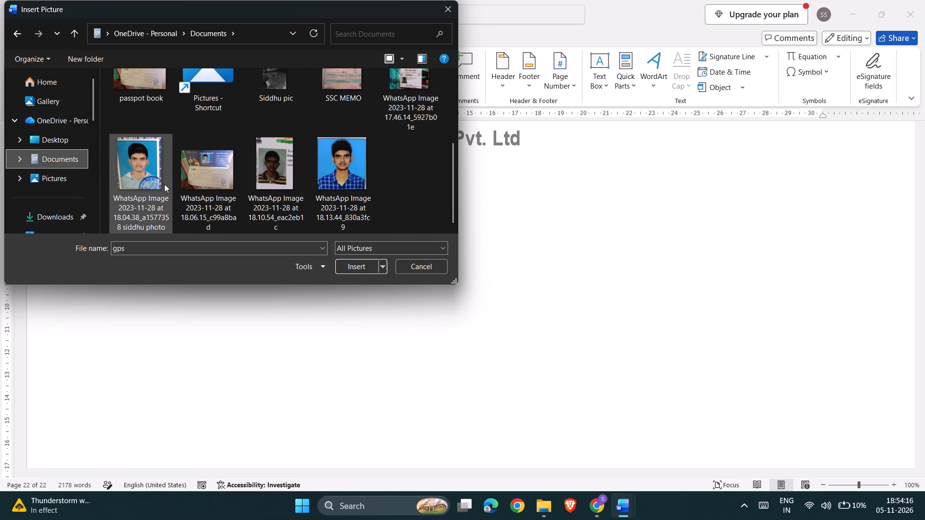
{"action": "scroll", "coordinate": [164, 184], "scroll_direction": "down", "scroll_amount": 1}
{"action": "scroll", "coordinate": [164, 184], "scroll_direction": "up", "scroll_amount": 2}
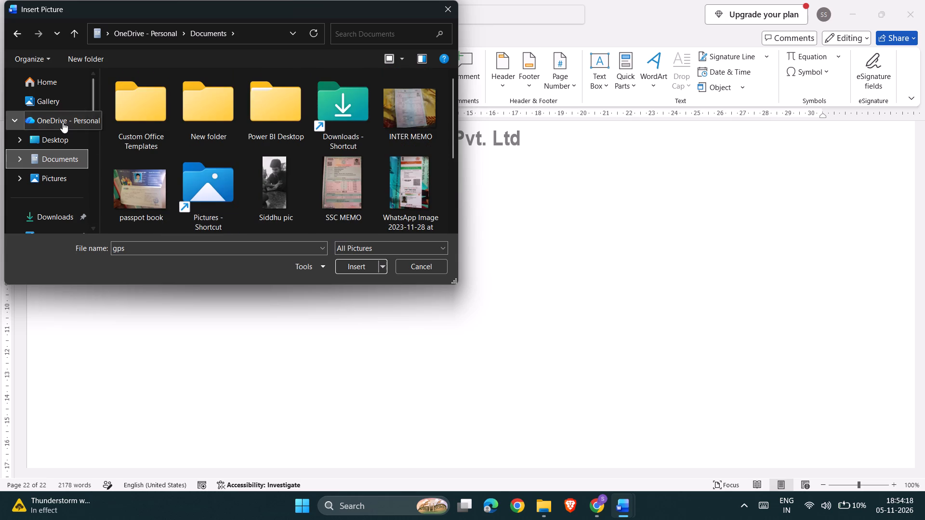
{"action": "left_click", "coordinate": [63, 122]}
{"action": "left_click", "coordinate": [57, 105]}
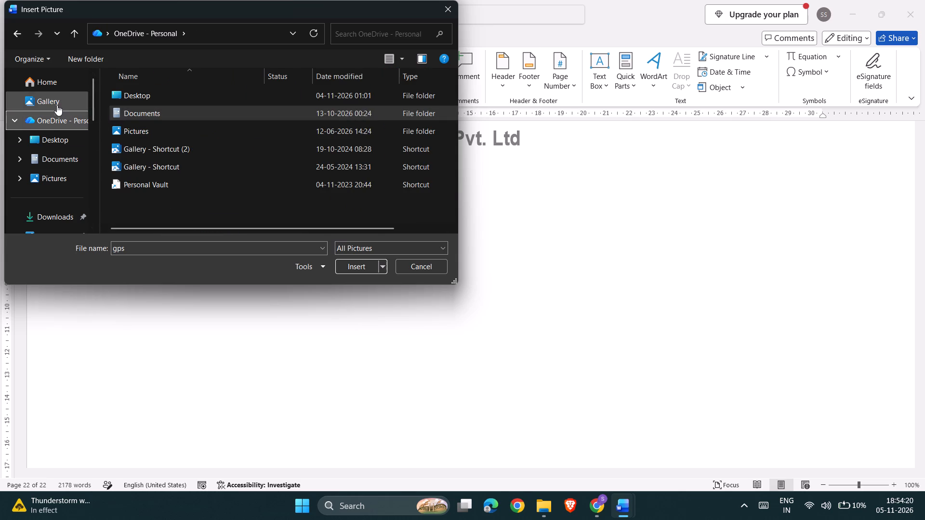
{"action": "scroll", "coordinate": [142, 155], "scroll_direction": "down", "scroll_amount": 2}
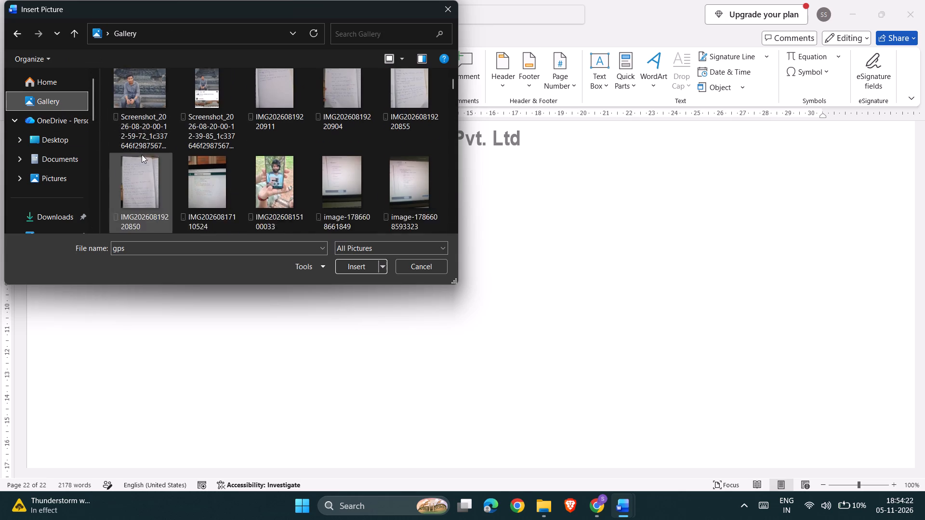
{"action": "scroll", "coordinate": [142, 155], "scroll_direction": "down", "scroll_amount": 2}
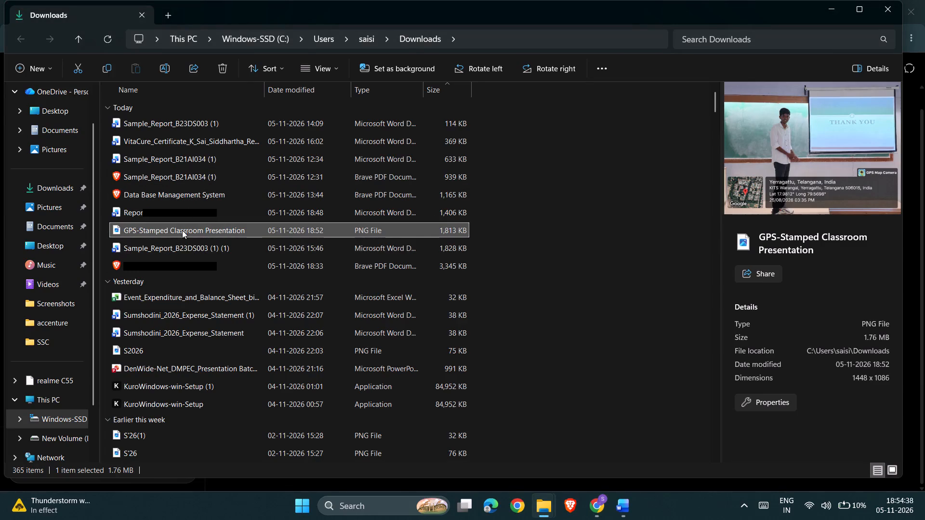
{"action": "left_click_drag", "start_coordinate": [182, 231], "coordinate": [51, 271]}
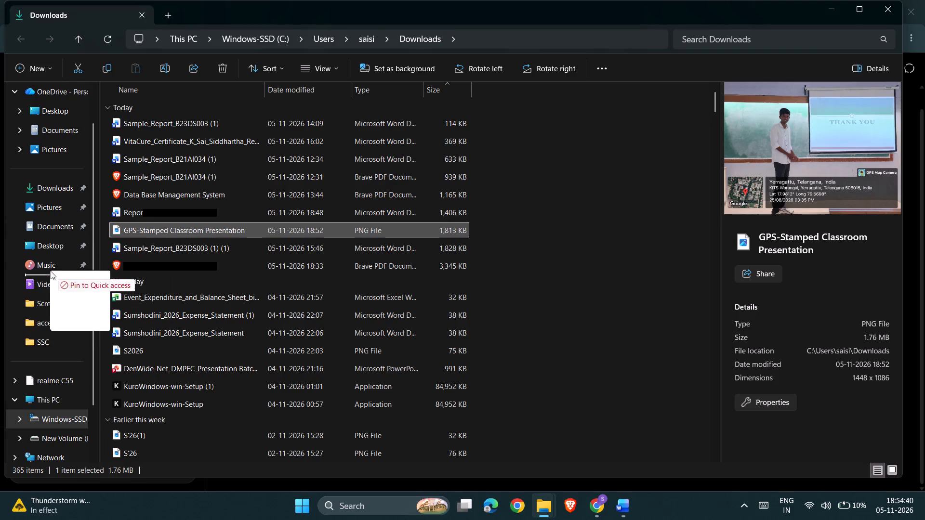
{"action": "left_click_drag", "start_coordinate": [51, 271], "coordinate": [33, 201]}
{"action": "left_click_drag", "start_coordinate": [133, 227], "coordinate": [54, 214]}
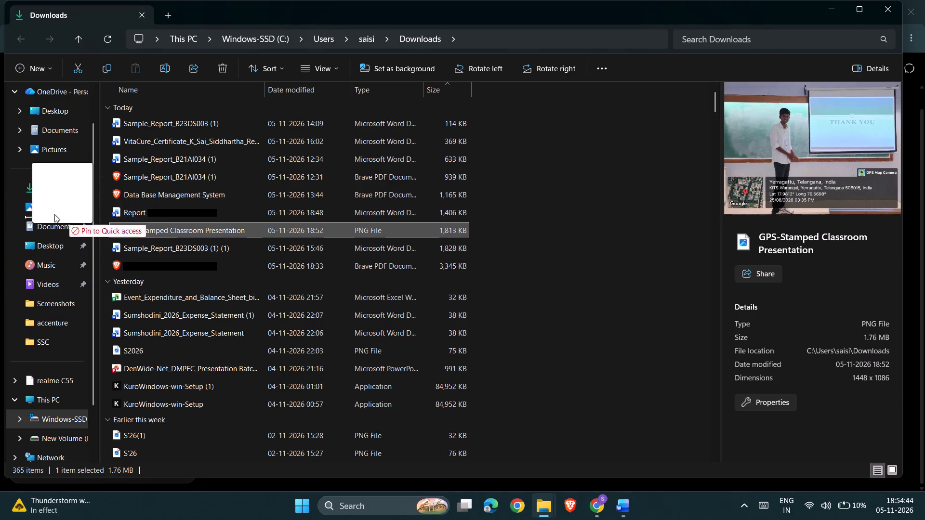
{"action": "left_click_drag", "start_coordinate": [54, 214], "coordinate": [45, 211]}
{"action": "left_click", "coordinate": [45, 211]}
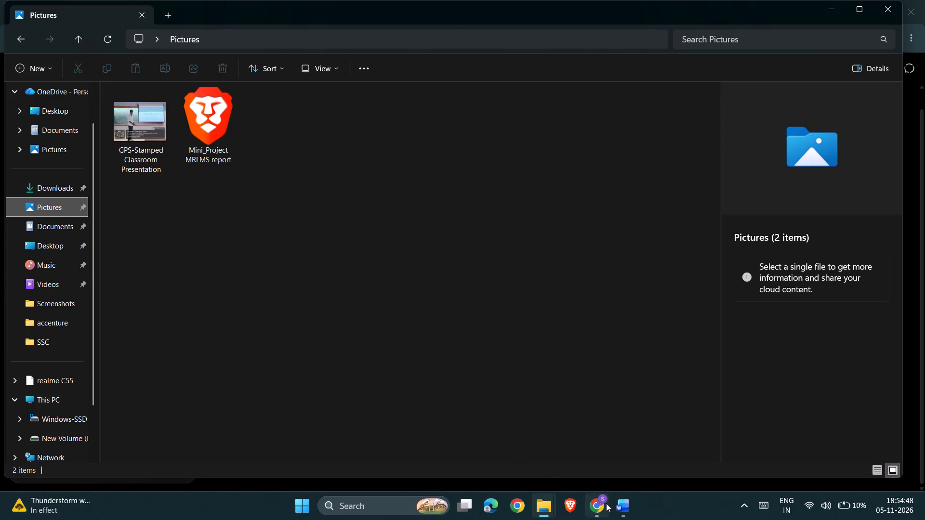
Switch to the Report document in Word and insert the GPS-Stamped Classroom Presentation image from the OneDrive Pictures folder on the last page.
{"action": "left_click", "coordinate": [619, 503]}
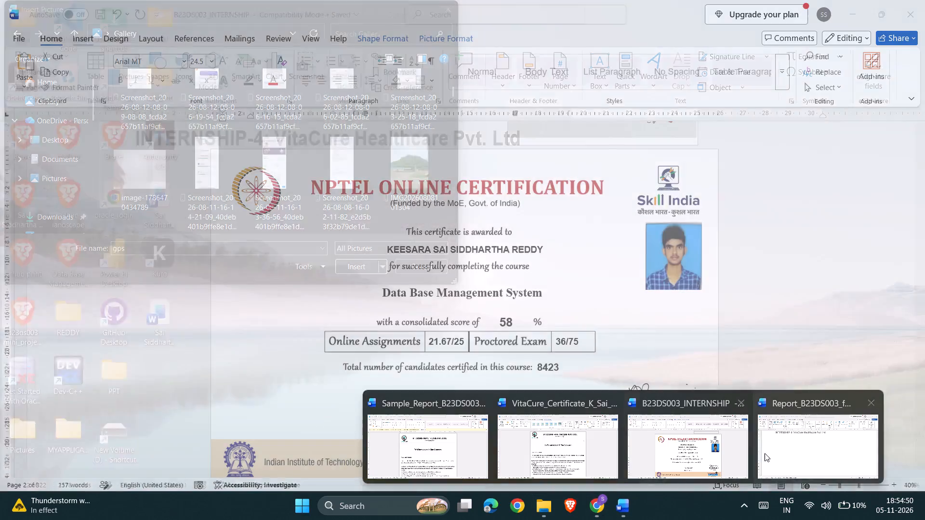
{"action": "left_click", "coordinate": [774, 453]}
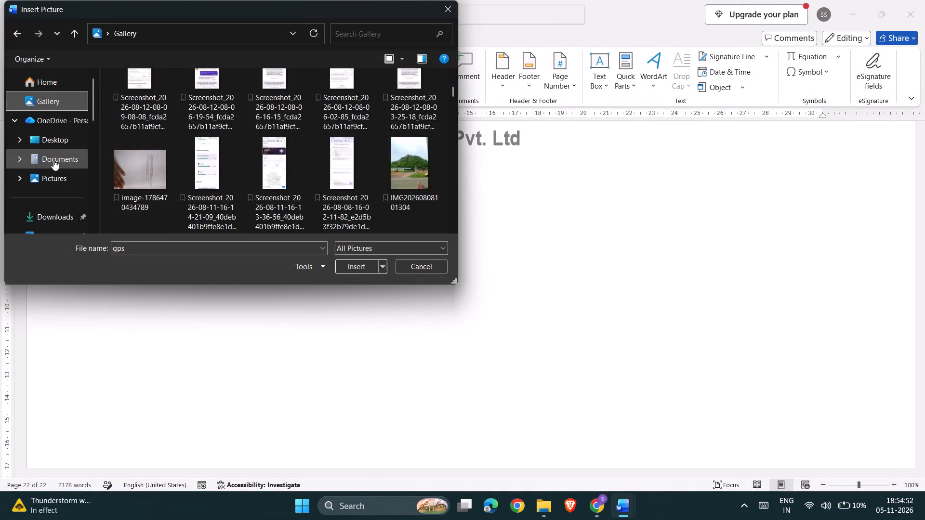
{"action": "left_click", "coordinate": [56, 170]}
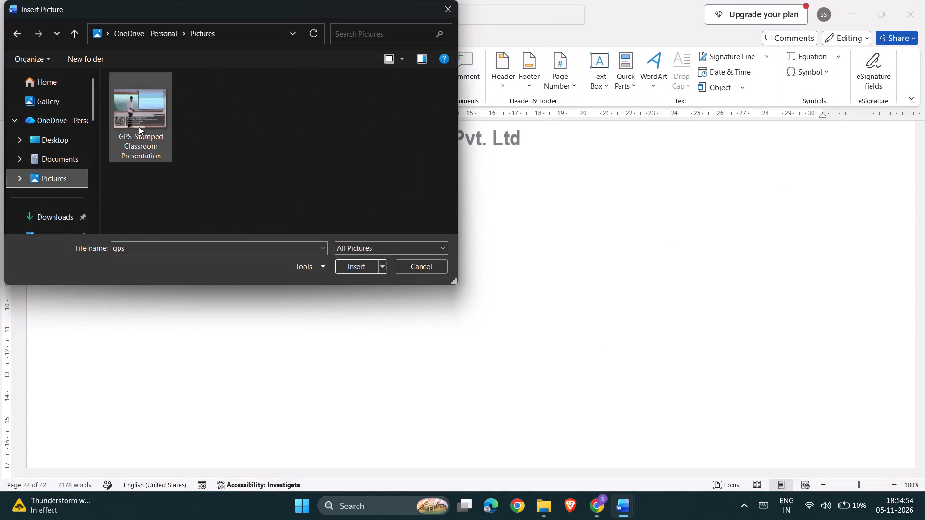
{"action": "left_click", "coordinate": [139, 127]}
{"action": "left_click", "coordinate": [368, 262]}
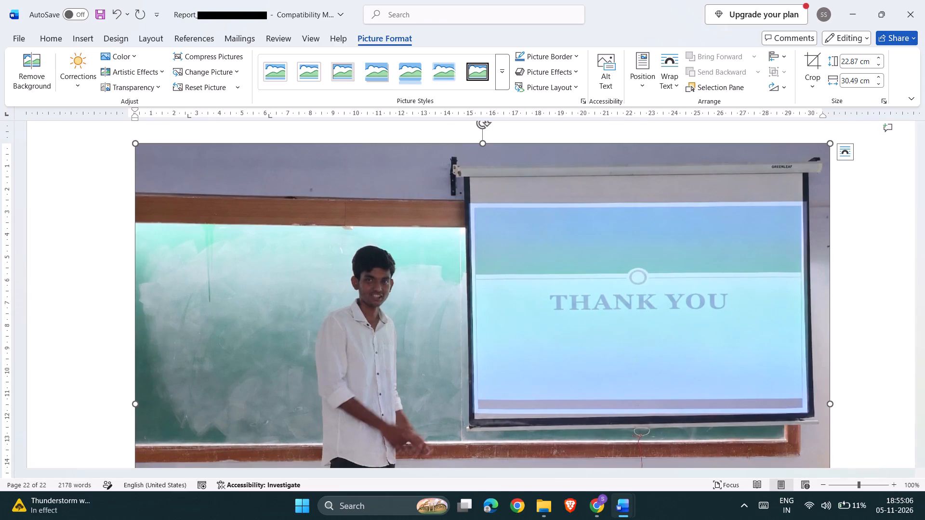
Review the report from the inserted photo back to the title page, and check the title and certificate pages, including the signatory names.
{"action": "scroll", "coordinate": [460, 246], "scroll_direction": "down", "scroll_amount": 1}
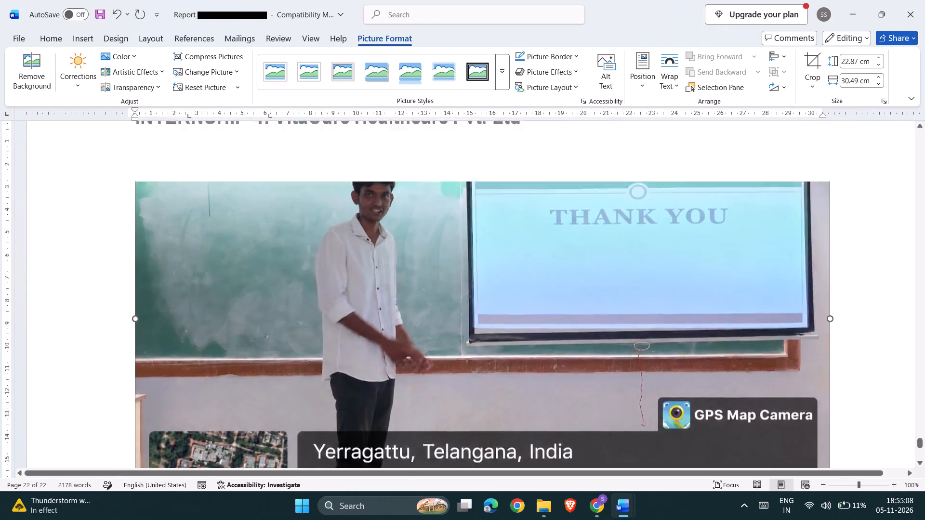
{"action": "scroll", "coordinate": [460, 246], "scroll_direction": "up", "scroll_amount": 4}
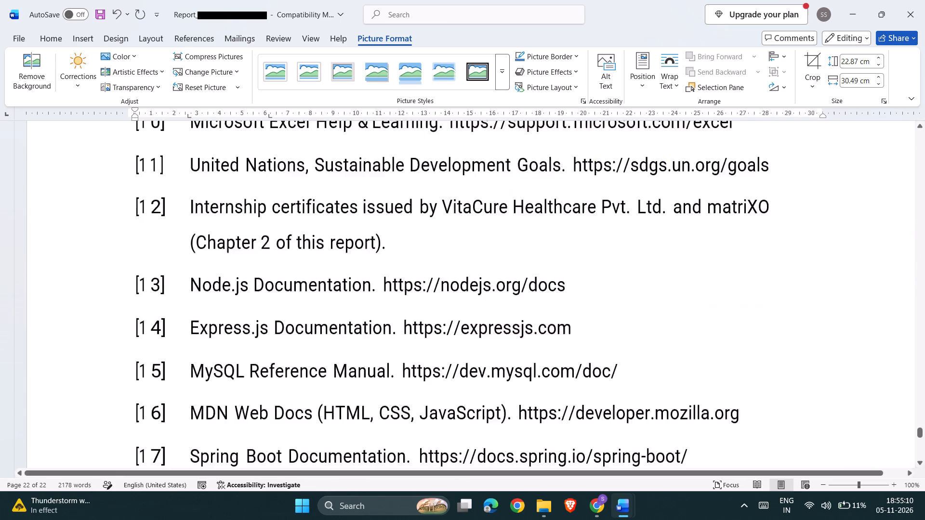
{"action": "scroll", "coordinate": [460, 246], "scroll_direction": "up", "scroll_amount": 8}
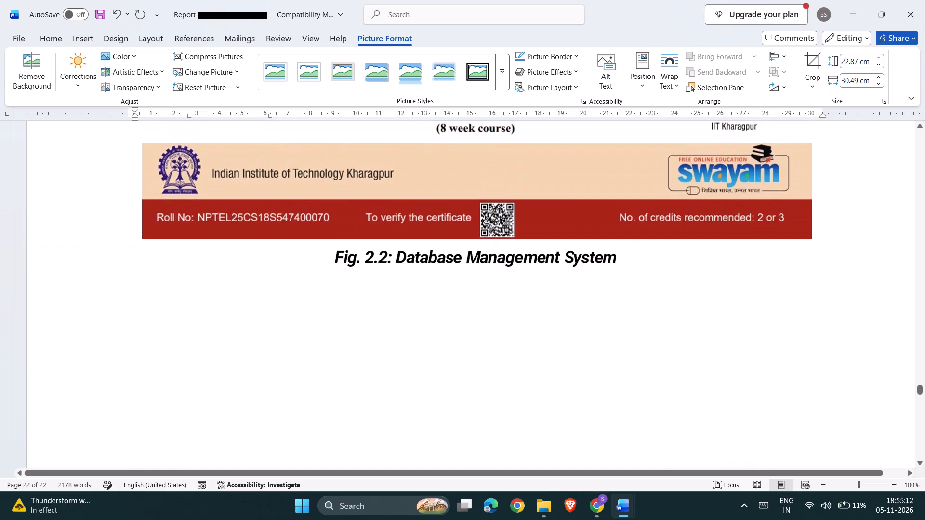
{"action": "scroll", "coordinate": [460, 246], "scroll_direction": "up", "scroll_amount": 13}
{"action": "scroll", "coordinate": [460, 246], "scroll_direction": "up", "scroll_amount": 15}
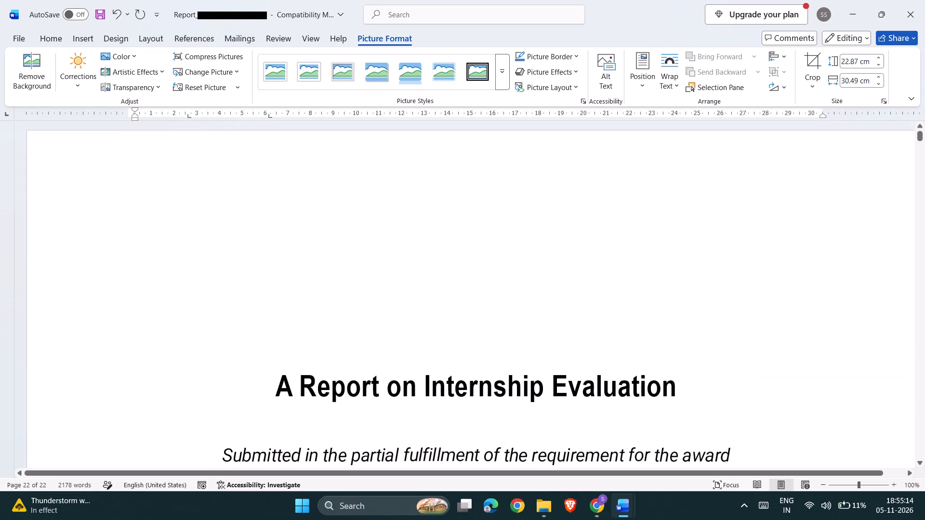
{"action": "scroll", "coordinate": [460, 246], "scroll_direction": "down", "scroll_amount": 3}
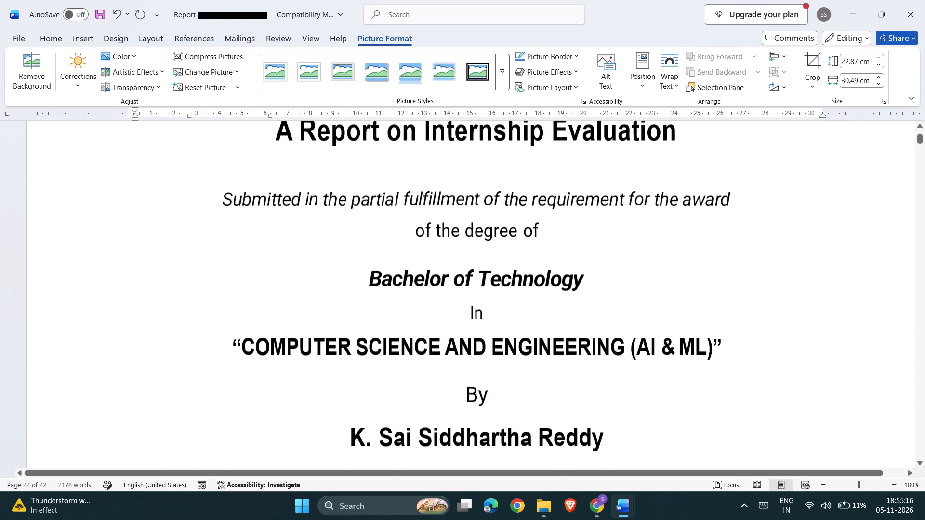
{"action": "scroll", "coordinate": [460, 246], "scroll_direction": "down", "scroll_amount": 2}
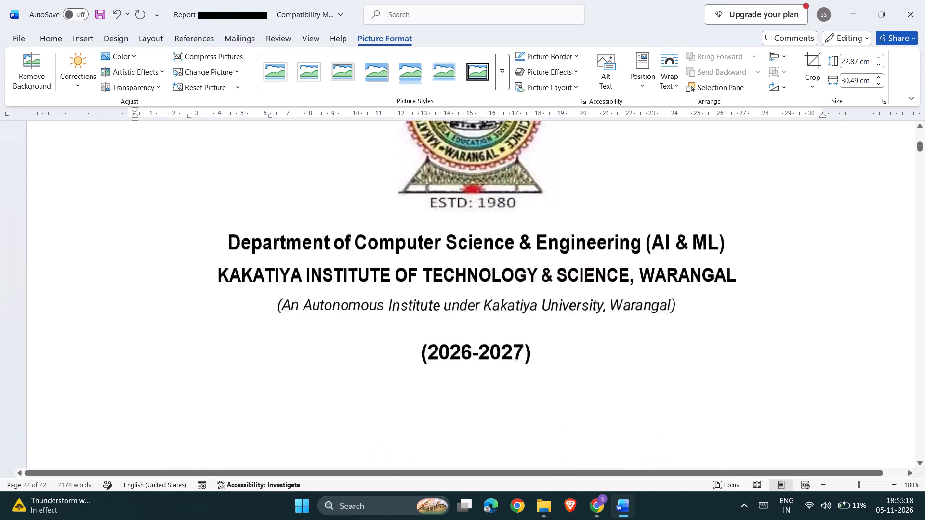
{"action": "scroll", "coordinate": [460, 246], "scroll_direction": "down", "scroll_amount": 5}
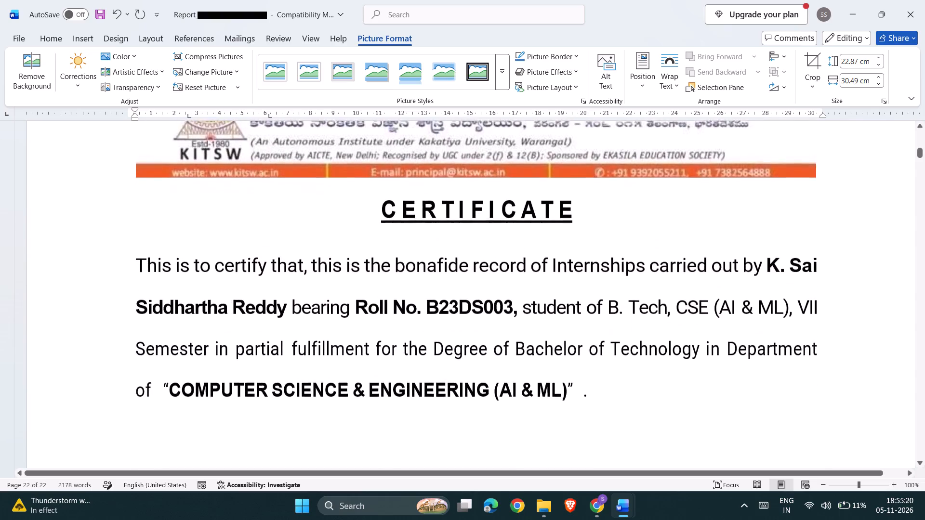
{"action": "scroll", "coordinate": [460, 246], "scroll_direction": "down", "scroll_amount": 1}
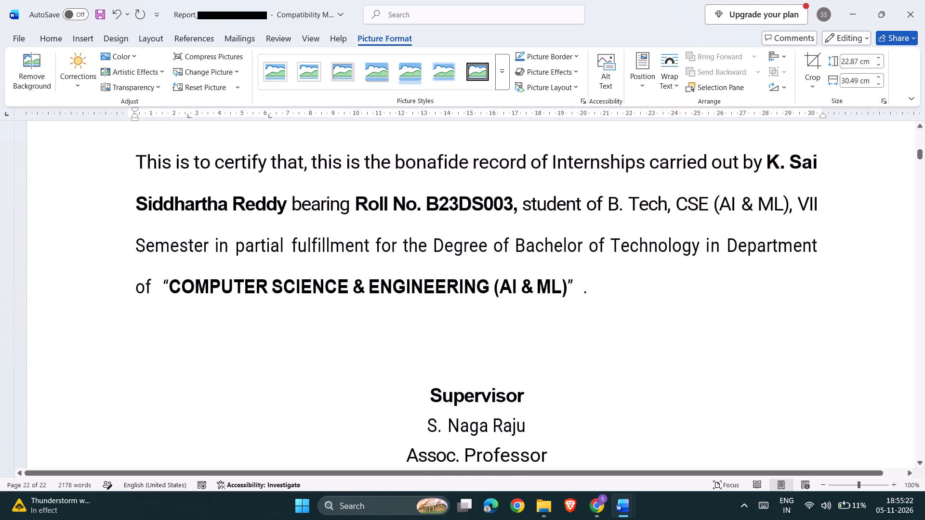
{"action": "scroll", "coordinate": [460, 246], "scroll_direction": "down", "scroll_amount": 2}
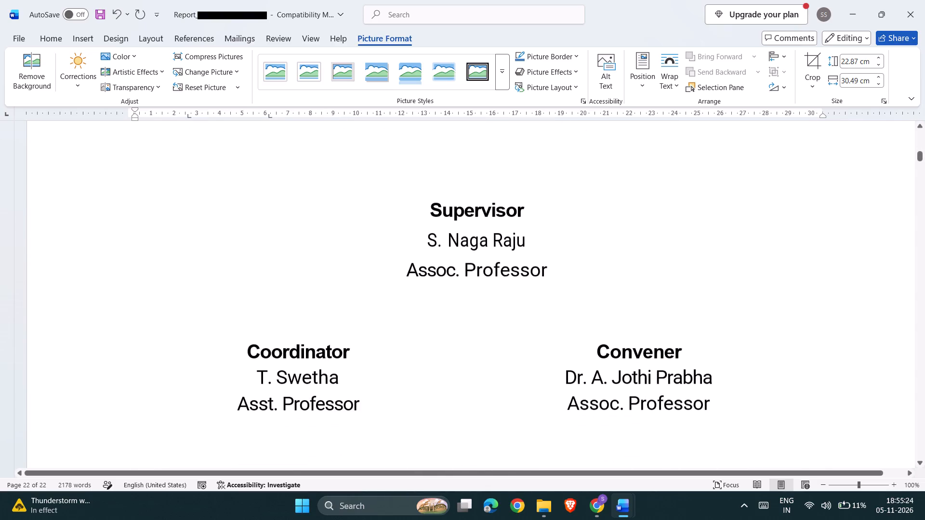
{"action": "scroll", "coordinate": [460, 246], "scroll_direction": "down", "scroll_amount": 2}
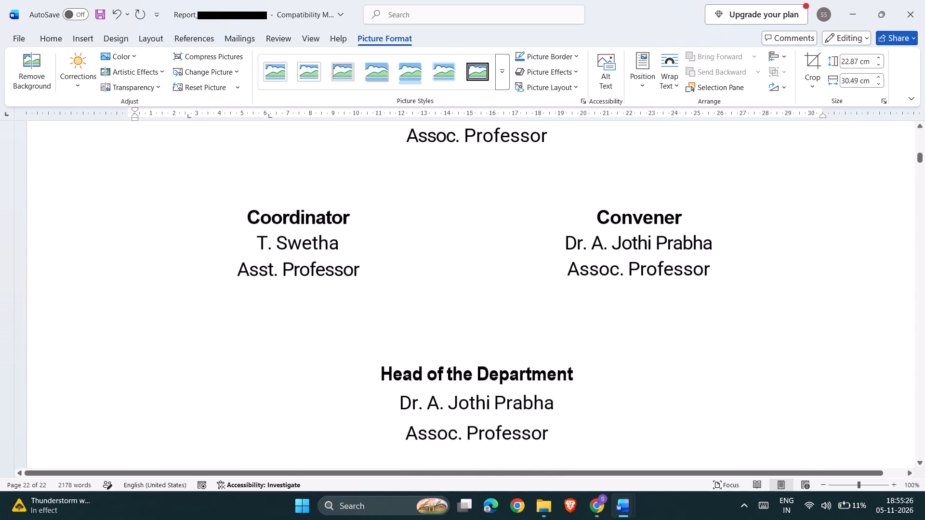
{"action": "scroll", "coordinate": [460, 246], "scroll_direction": "down", "scroll_amount": 1}
Replace the convener's name on the certificate page with the new convener's initial and name, keeping the Dr. title and Assoc. Professor line.
{"action": "left_click", "coordinate": [603, 242]}
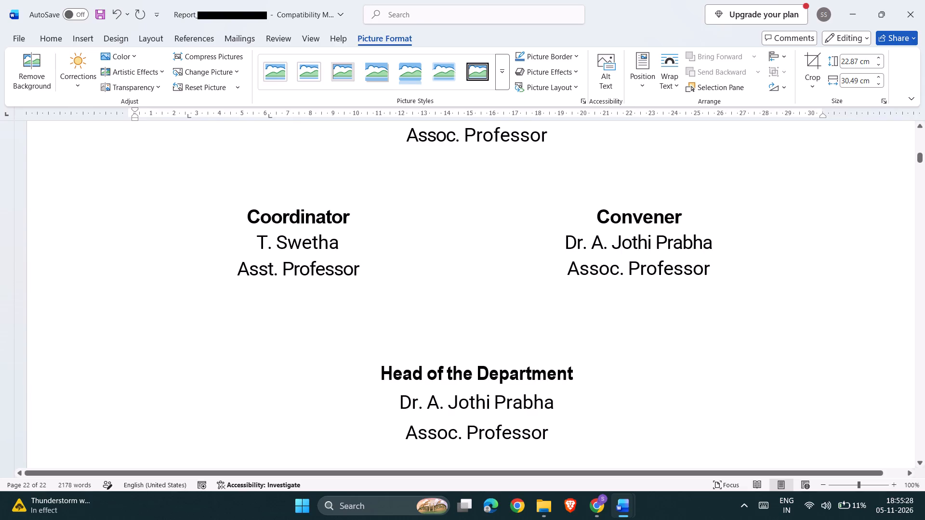
{"action": "key", "text": "BackSpace"}
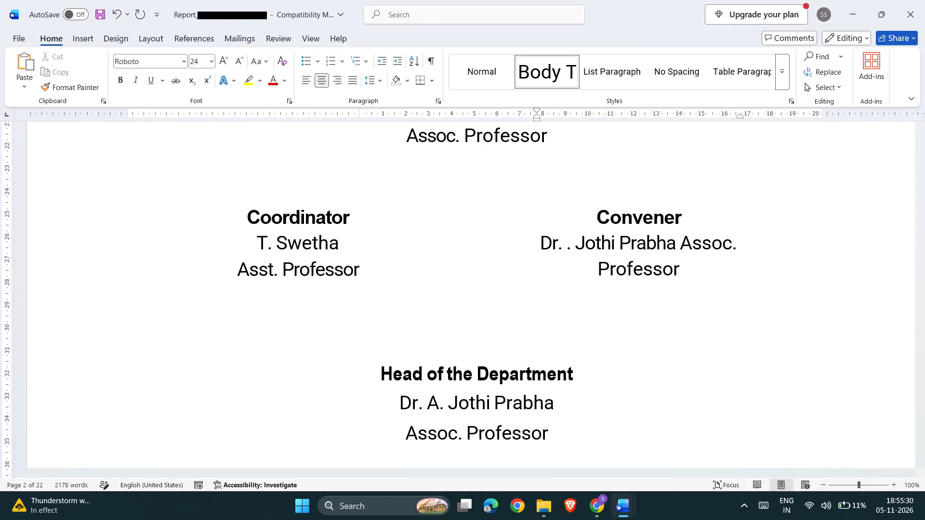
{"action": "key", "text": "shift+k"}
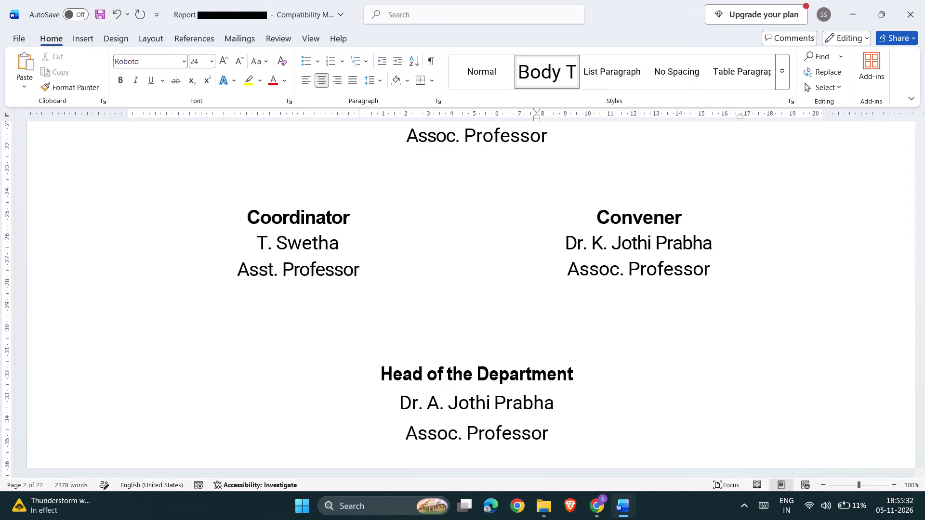
{"action": "left_click", "coordinate": [650, 246]}
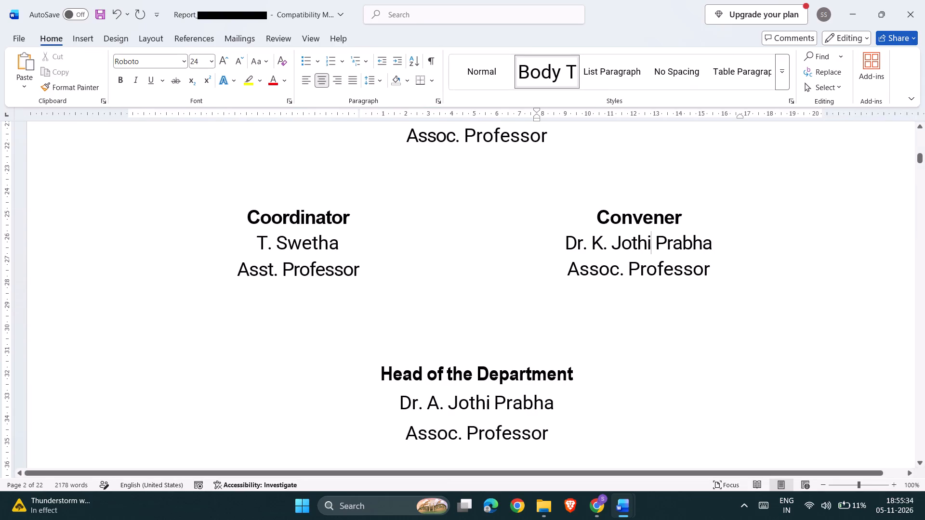
{"action": "key", "text": "BackSpace"}
{"action": "key", "text": "BackSpace"}
{"action": "key", "text": "BackSpace"}
{"action": "key", "text": "BackSpace"}
{"action": "key", "text": "BackSpace"}
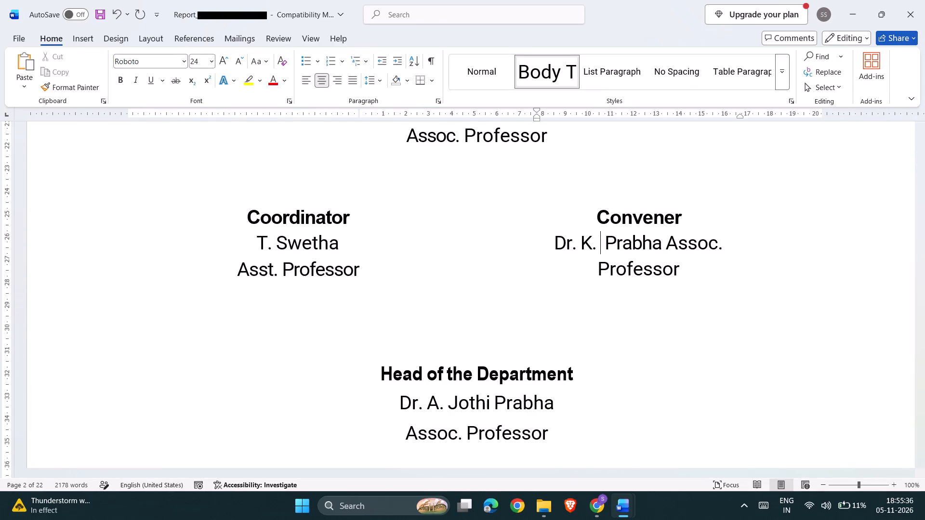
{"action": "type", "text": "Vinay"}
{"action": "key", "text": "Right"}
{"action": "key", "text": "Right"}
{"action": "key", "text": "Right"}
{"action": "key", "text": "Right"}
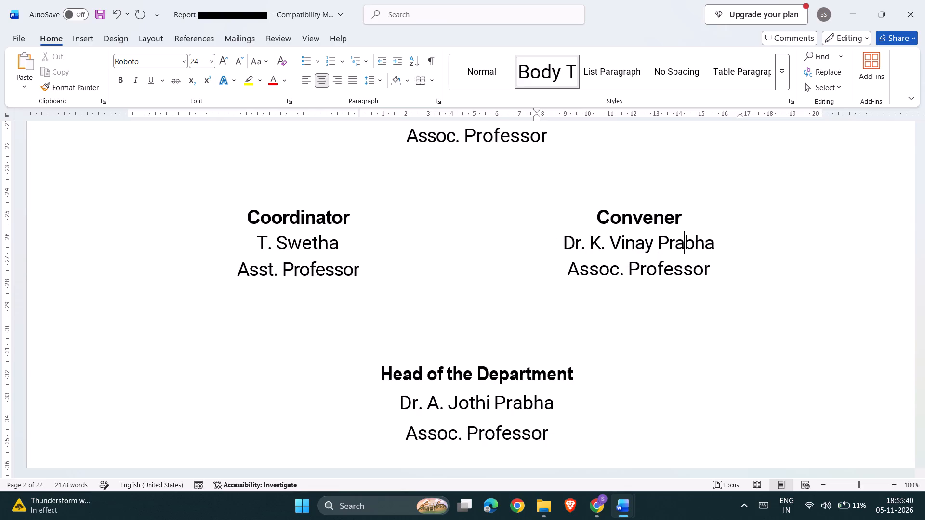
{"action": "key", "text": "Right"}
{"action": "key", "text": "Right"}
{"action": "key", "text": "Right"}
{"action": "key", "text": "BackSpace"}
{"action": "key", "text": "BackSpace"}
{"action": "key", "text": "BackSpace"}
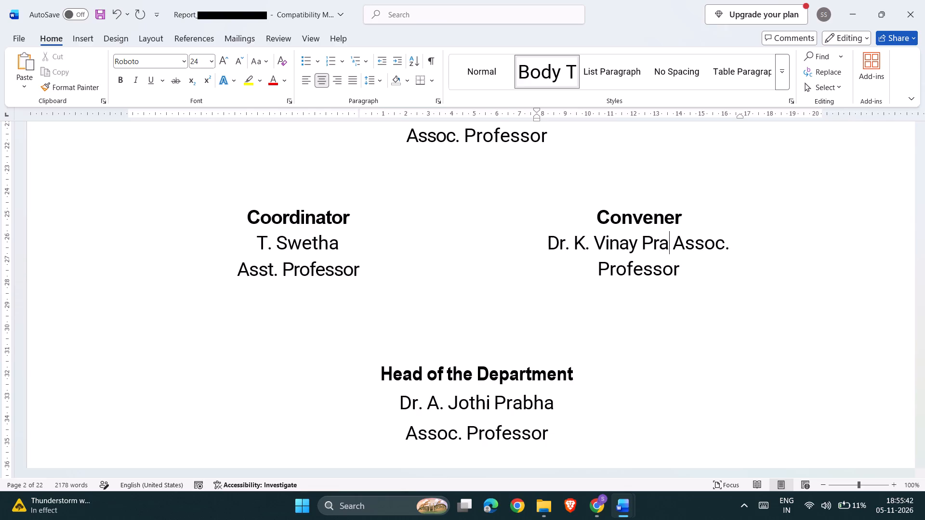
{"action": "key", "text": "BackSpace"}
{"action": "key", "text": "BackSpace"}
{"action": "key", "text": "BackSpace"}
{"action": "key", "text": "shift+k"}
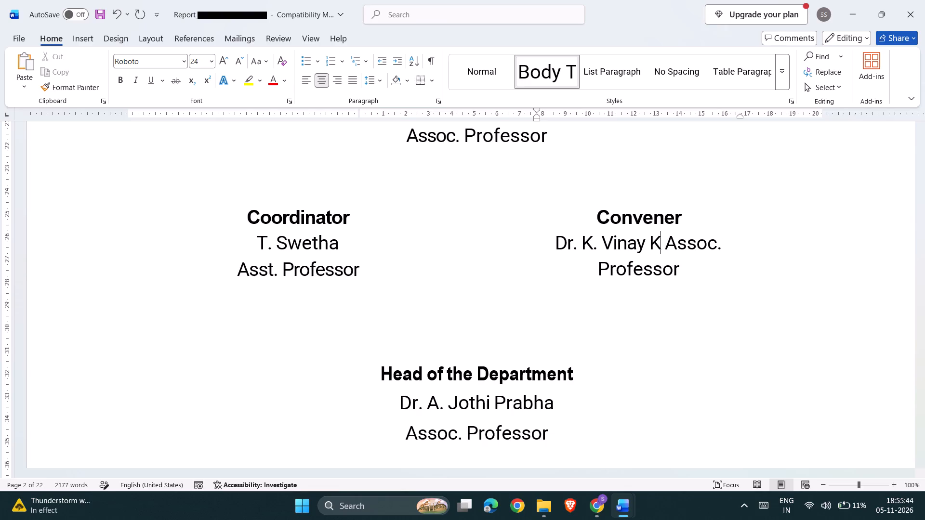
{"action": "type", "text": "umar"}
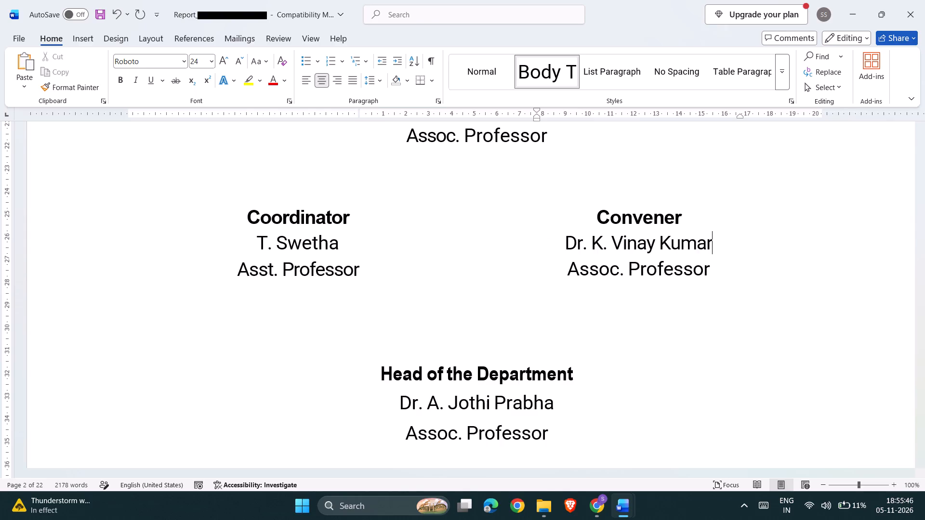
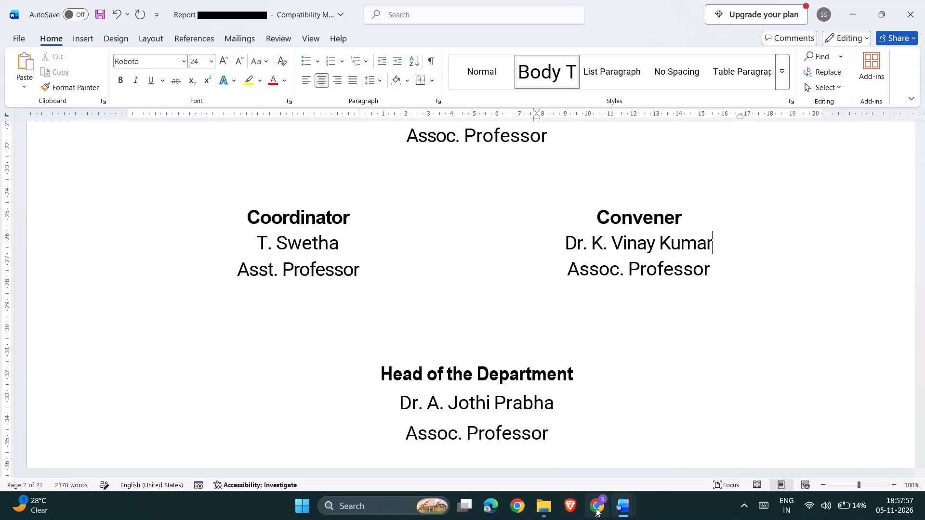
Switch from the Word report to the Chrome window with the ChatGPT GPS-stamped classroom photo chat.
{"action": "left_click", "coordinate": [596, 508]}
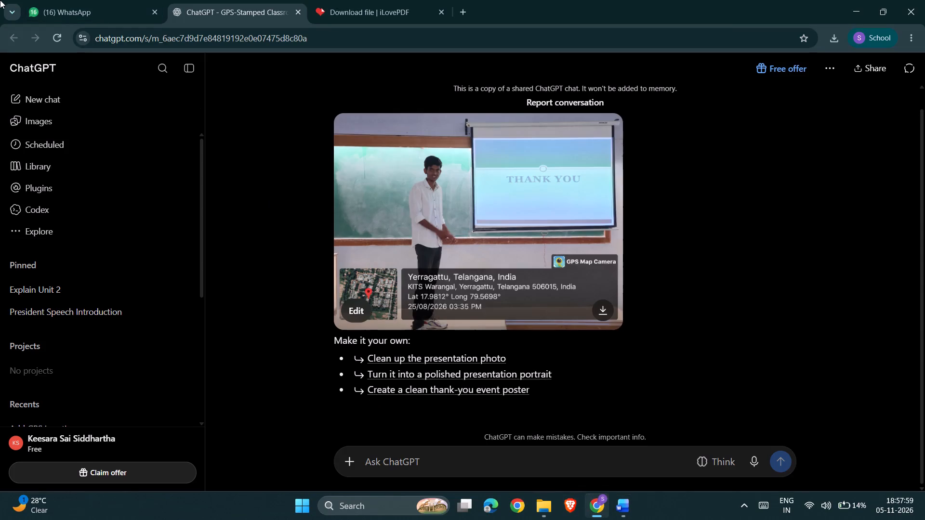
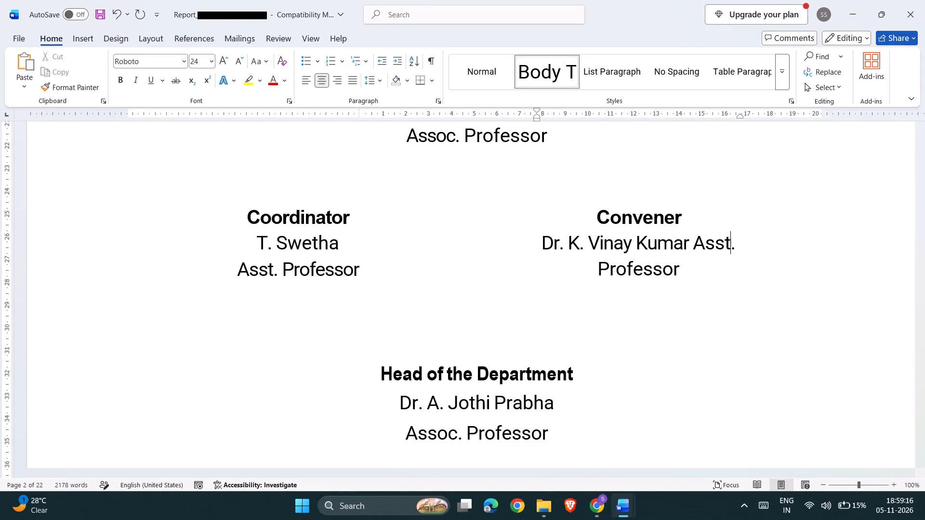
Move "Asst. Professor" onto its own line below the convener's name on the certificate page.
{"action": "left_click", "coordinate": [693, 242]}
{"action": "key", "text": "Return"}
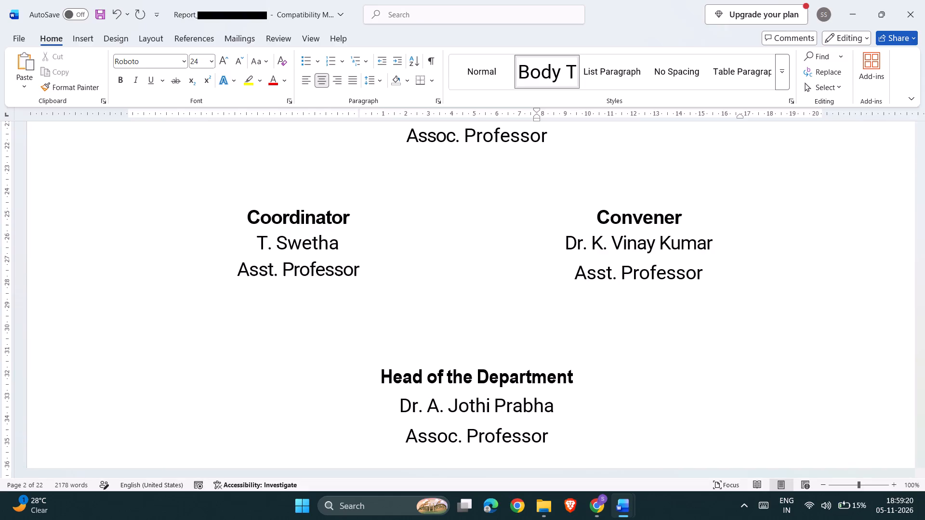
Add the title "Sri." and a space before the supervisor's name on the certificate page.
{"action": "scroll", "coordinate": [693, 242], "scroll_direction": "up", "scroll_amount": 1}
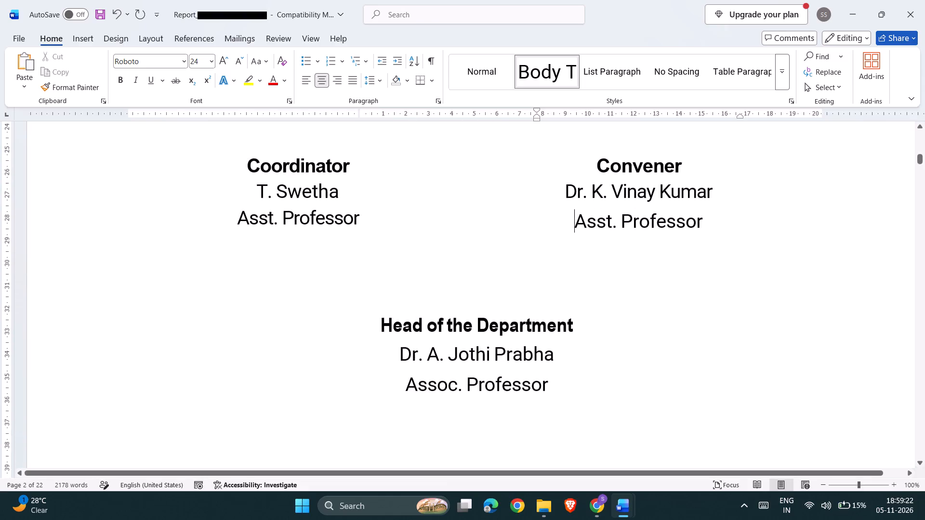
{"action": "scroll", "coordinate": [693, 242], "scroll_direction": "up", "scroll_amount": 1}
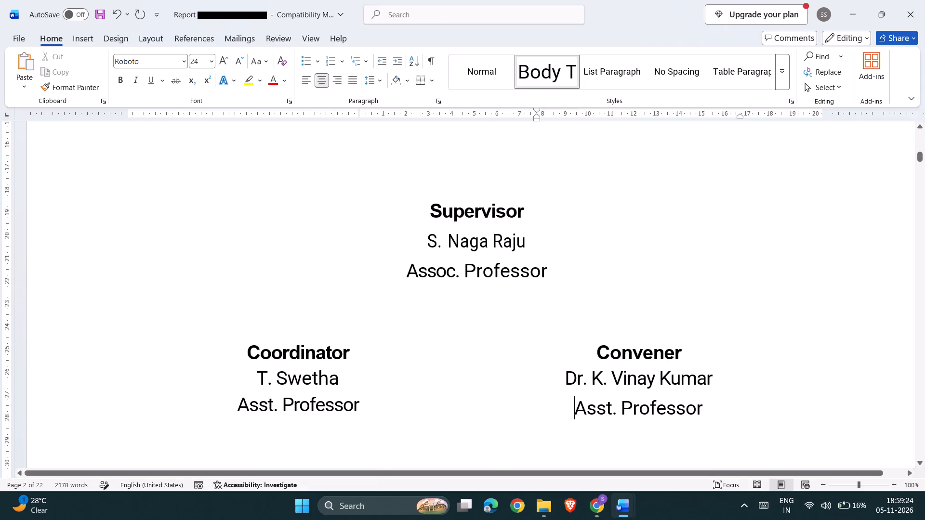
{"action": "left_click", "coordinate": [424, 240]}
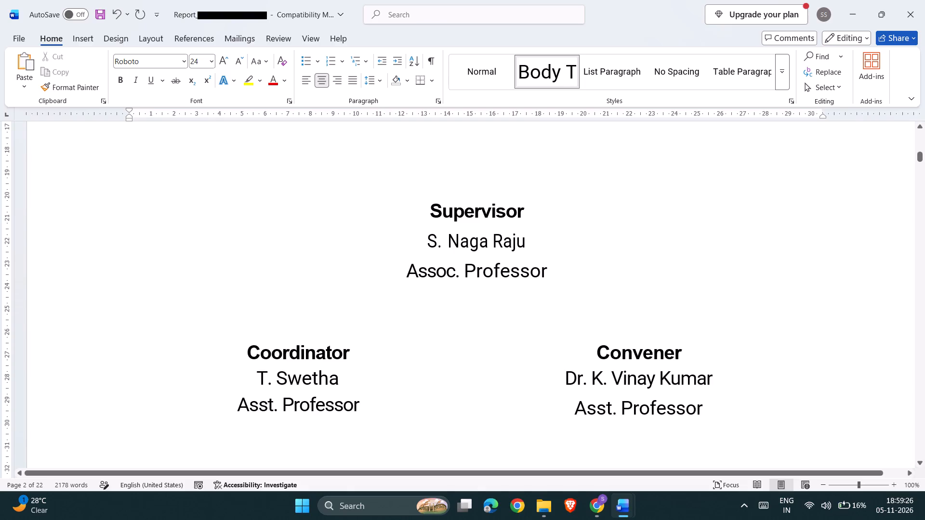
{"action": "key", "text": "shift+s"}
{"action": "key", "text": "r"}
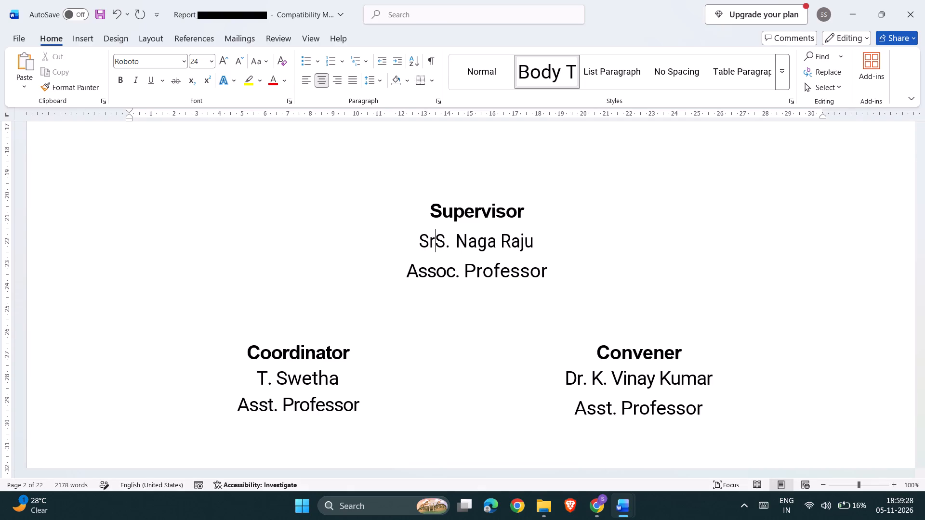
{"action": "type", "text": "i."}
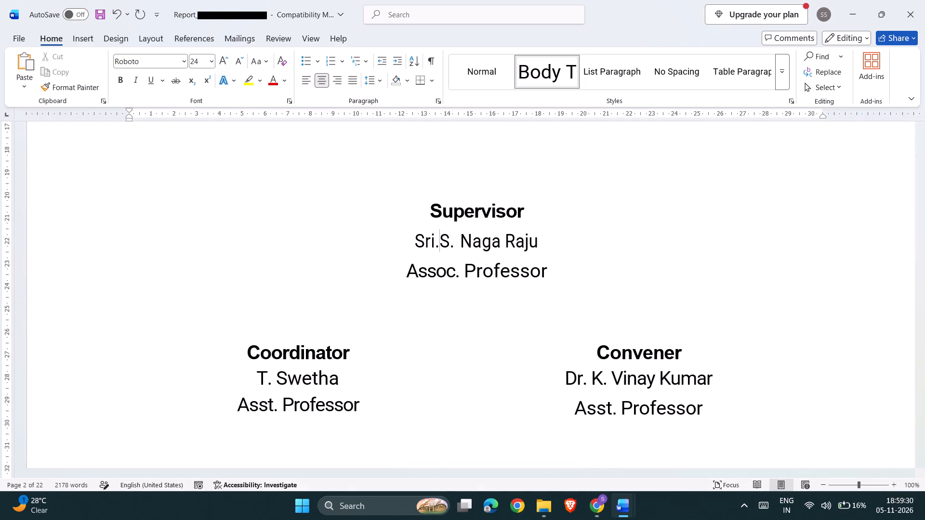
{"action": "key", "text": "space"}
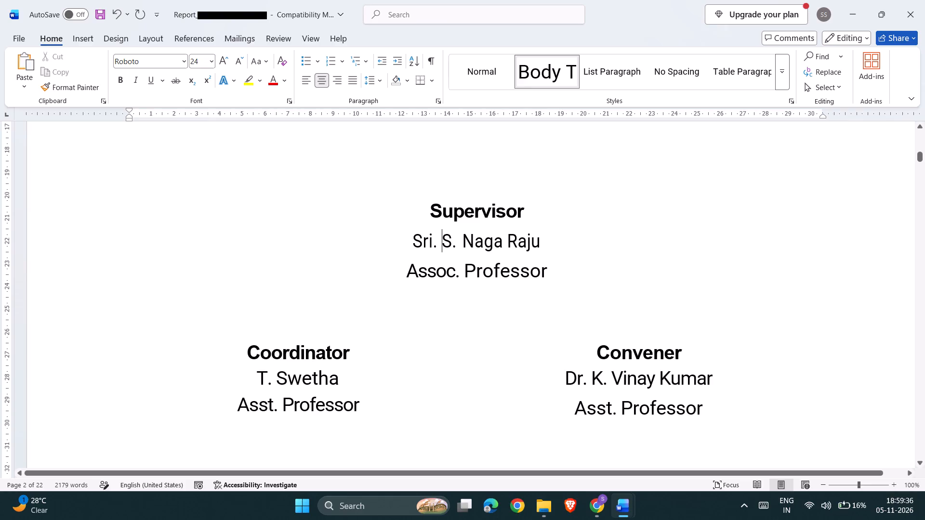
Switch to the D: drive folder in File Explorer and open the Mini_Project MRLMS report 003 PDF.
{"action": "left_click", "coordinate": [536, 519]}
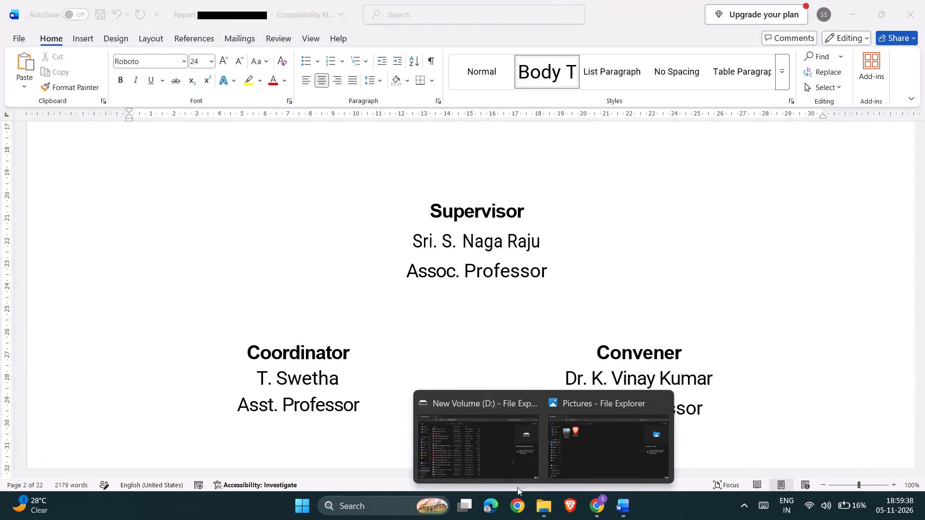
{"action": "left_click", "coordinate": [503, 470]}
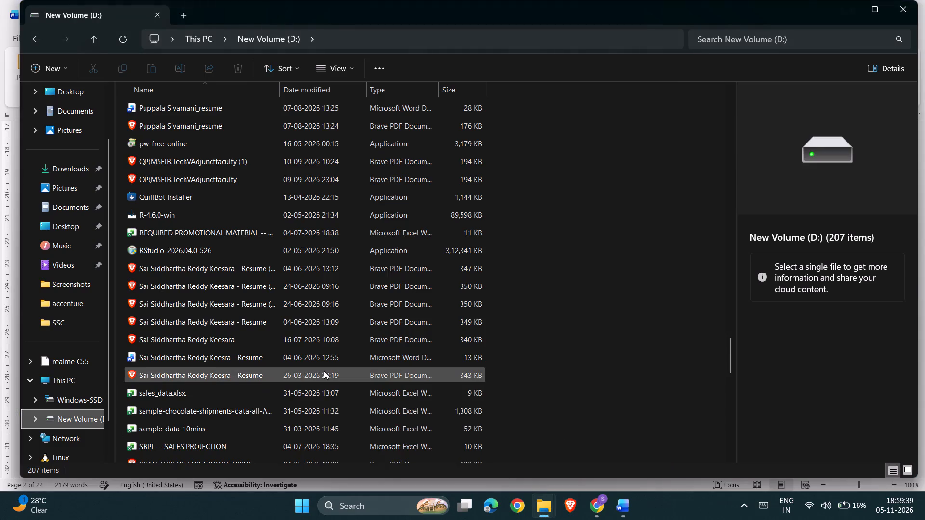
{"action": "scroll", "coordinate": [324, 371], "scroll_direction": "up", "scroll_amount": 3}
{"action": "scroll", "coordinate": [463, 325], "scroll_direction": "up", "scroll_amount": 4}
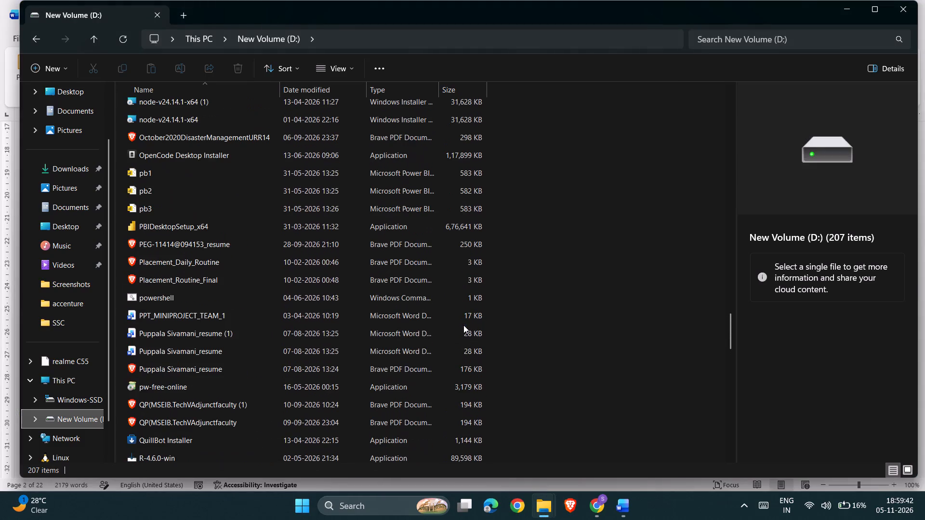
{"action": "scroll", "coordinate": [463, 325], "scroll_direction": "up", "scroll_amount": 5}
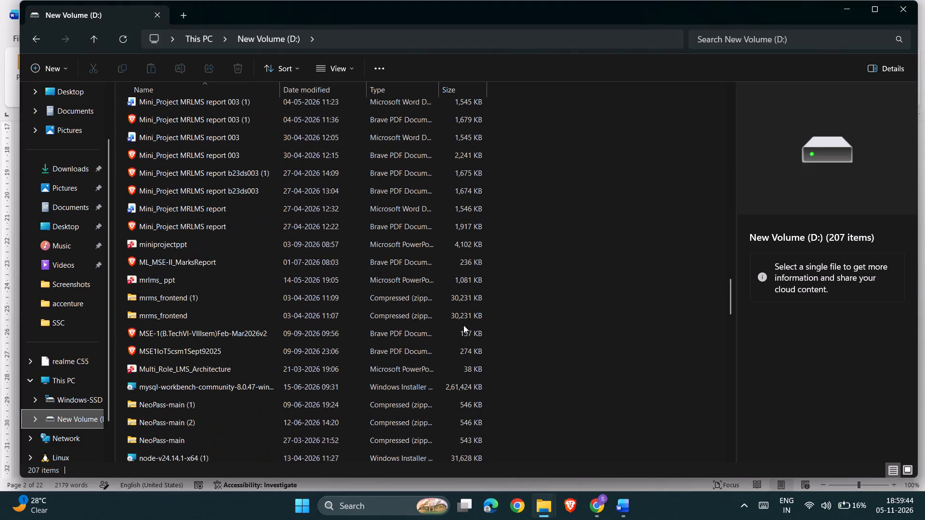
{"action": "scroll", "coordinate": [300, 180], "scroll_direction": "up", "scroll_amount": 1}
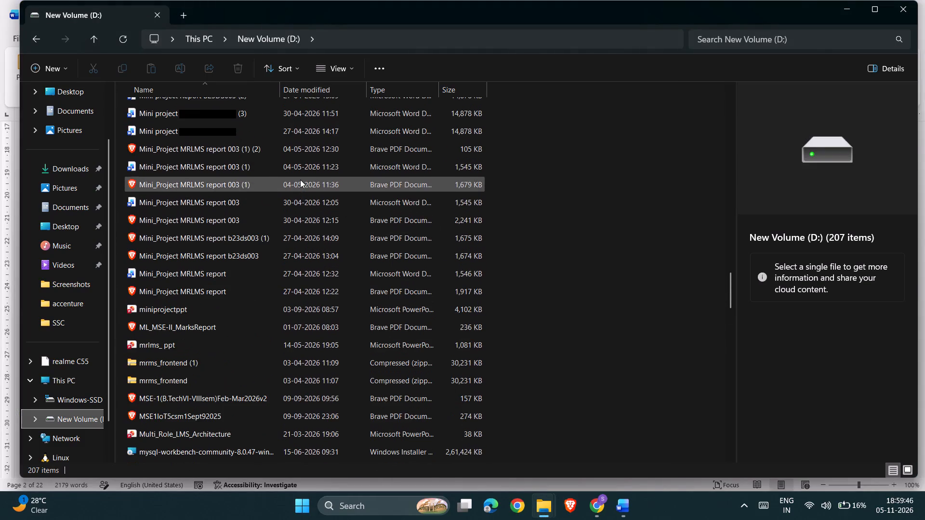
{"action": "scroll", "coordinate": [300, 180], "scroll_direction": "up", "scroll_amount": 1}
{"action": "double_click", "coordinate": [260, 216]}
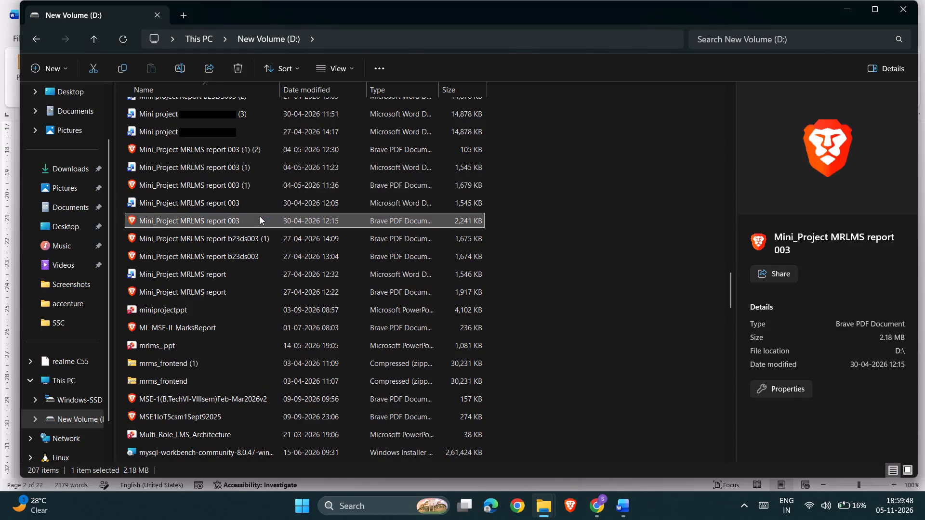
Look through the front pages of the Mini_Project MRLMS report for a certificate page, and close that PDF.
{"action": "scroll", "coordinate": [477, 242], "scroll_direction": "down", "scroll_amount": 4}
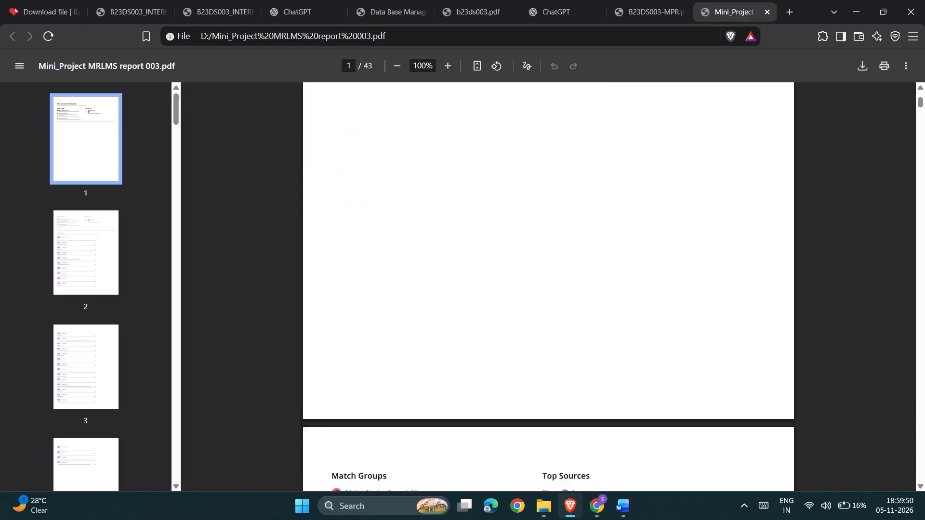
{"action": "scroll", "coordinate": [477, 242], "scroll_direction": "down", "scroll_amount": 12}
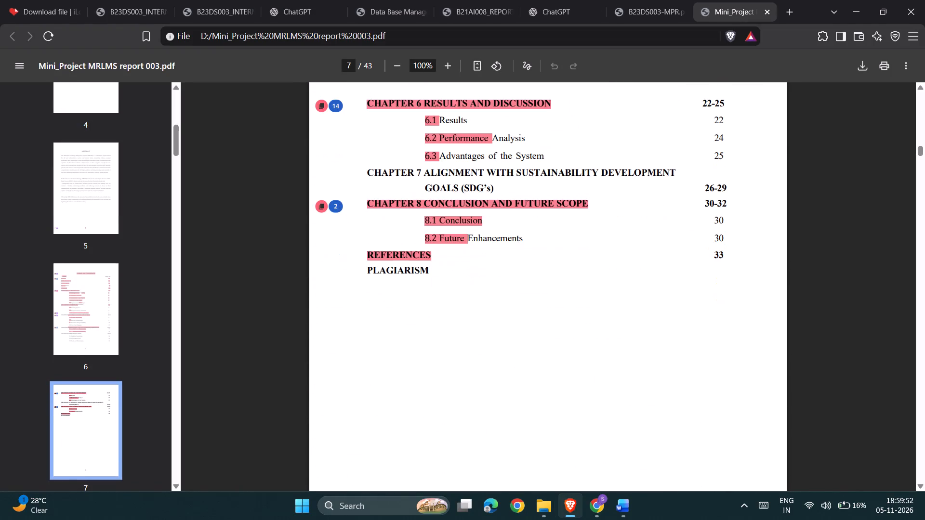
{"action": "scroll", "coordinate": [477, 242], "scroll_direction": "down", "scroll_amount": 3}
{"action": "scroll", "coordinate": [477, 242], "scroll_direction": "up", "scroll_amount": 10}
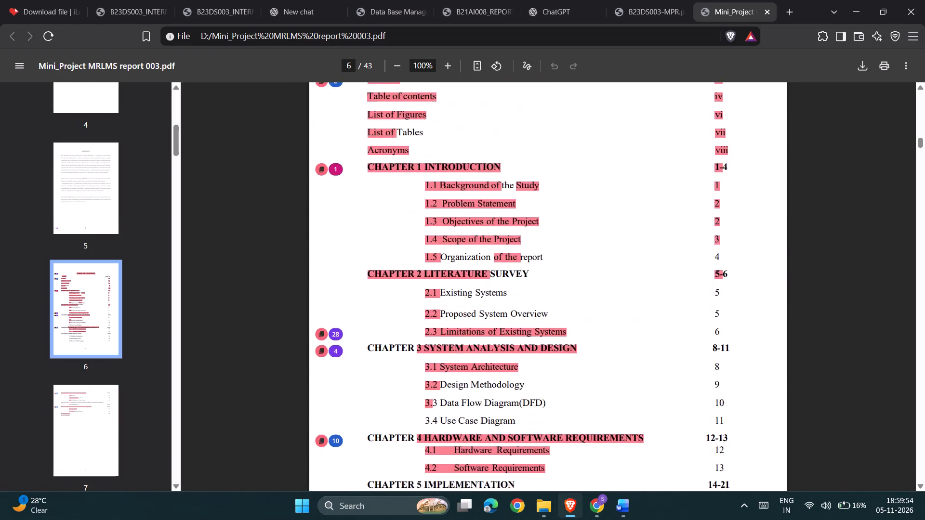
{"action": "scroll", "coordinate": [477, 242], "scroll_direction": "up", "scroll_amount": 12}
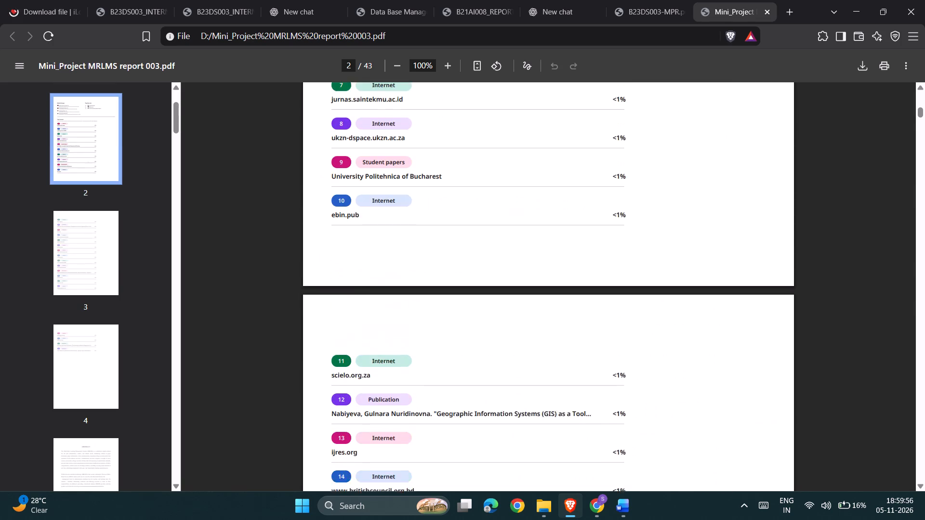
{"action": "scroll", "coordinate": [477, 242], "scroll_direction": "down", "scroll_amount": 17}
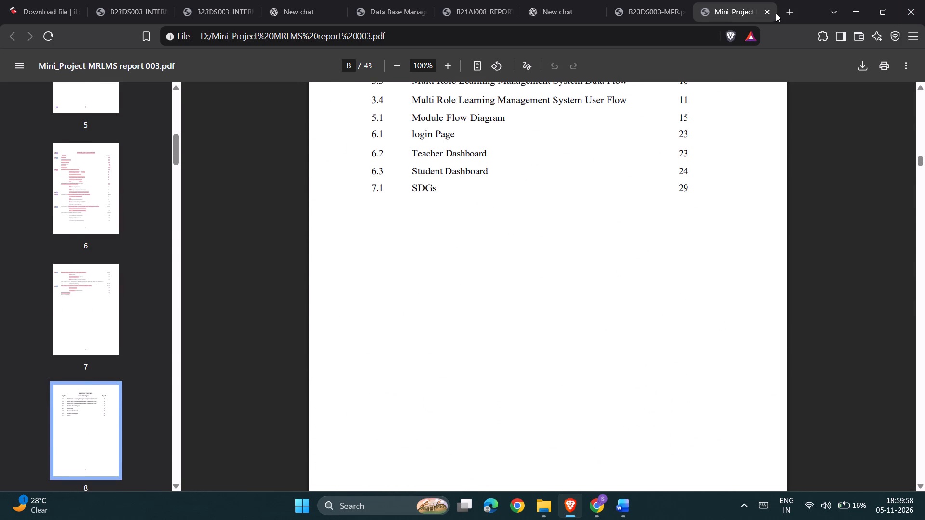
{"action": "left_click", "coordinate": [769, 13]}
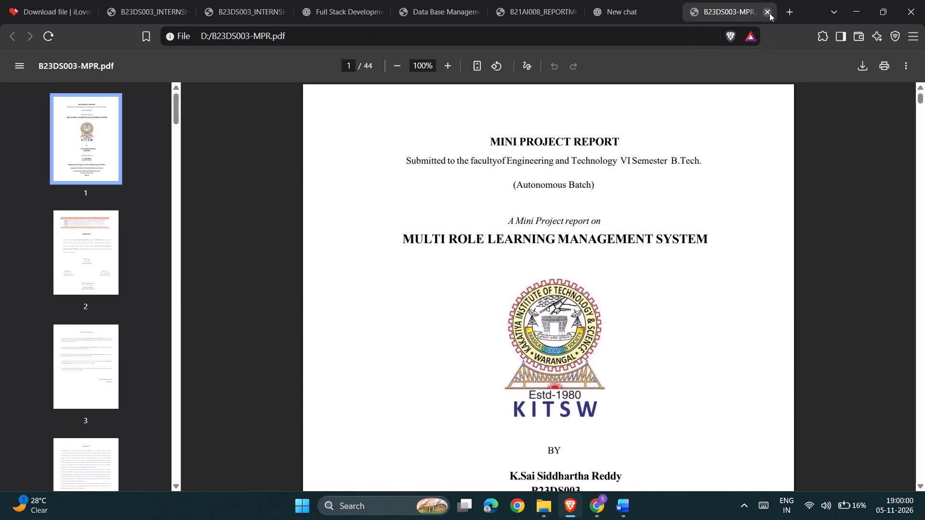
Examine the supervisor, coordinator, convener and department head entries on the certificate page of the open MPR mini project report PDF.
{"action": "scroll", "coordinate": [618, 257], "scroll_direction": "down", "scroll_amount": 6}
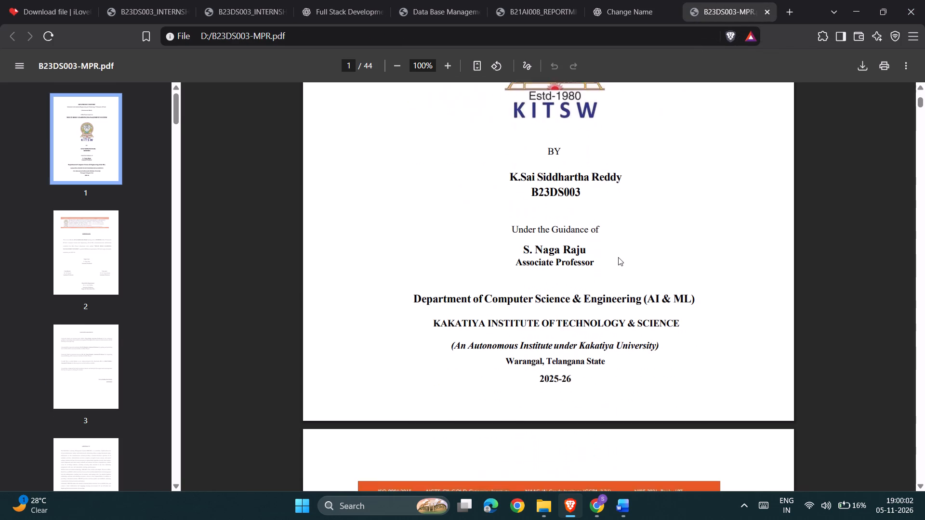
{"action": "scroll", "coordinate": [618, 257], "scroll_direction": "down", "scroll_amount": 3}
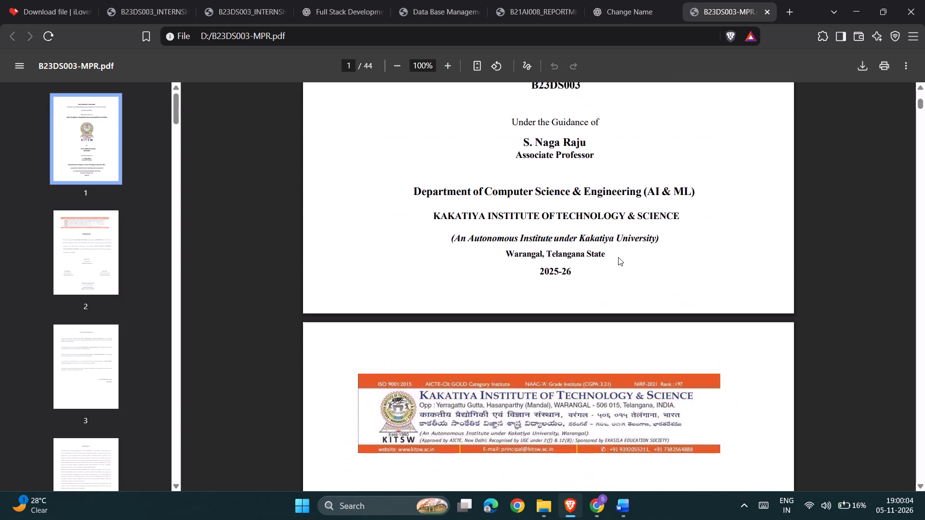
{"action": "scroll", "coordinate": [618, 257], "scroll_direction": "down", "scroll_amount": 7}
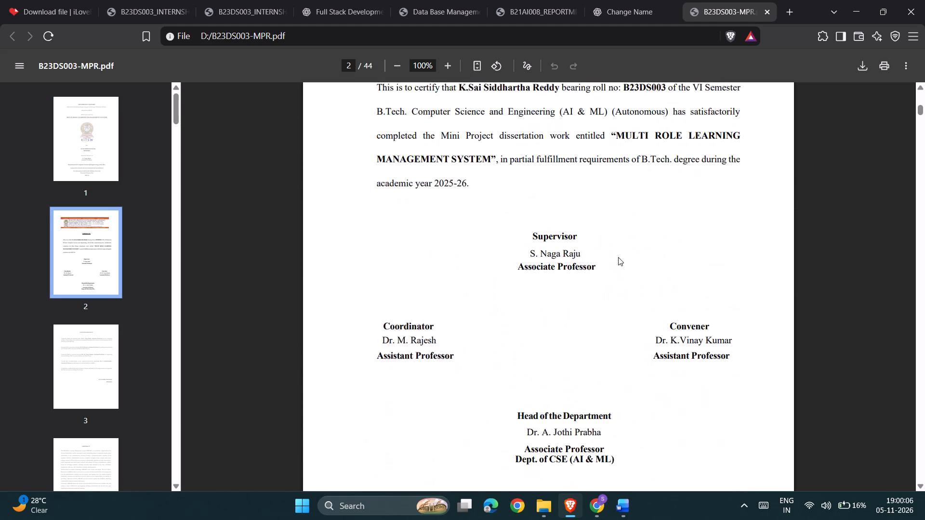
{"action": "scroll", "coordinate": [618, 257], "scroll_direction": "down", "scroll_amount": 1}
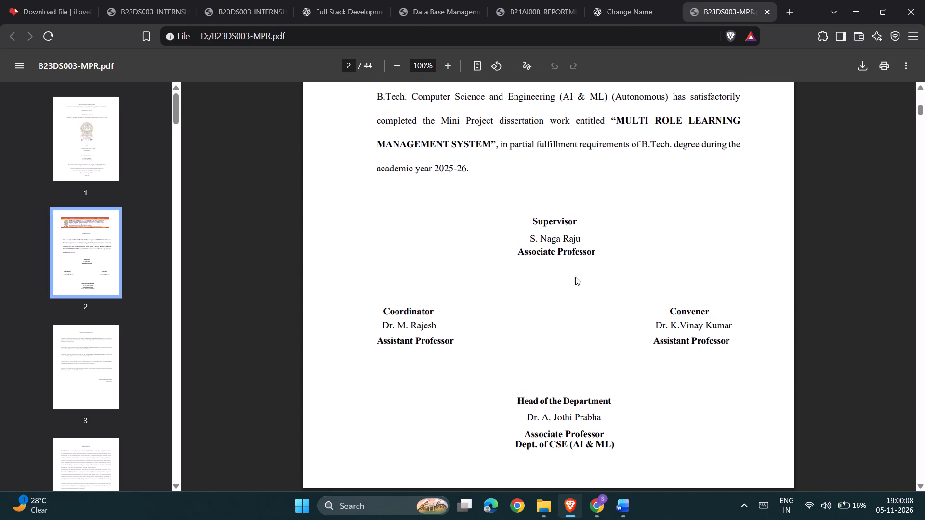
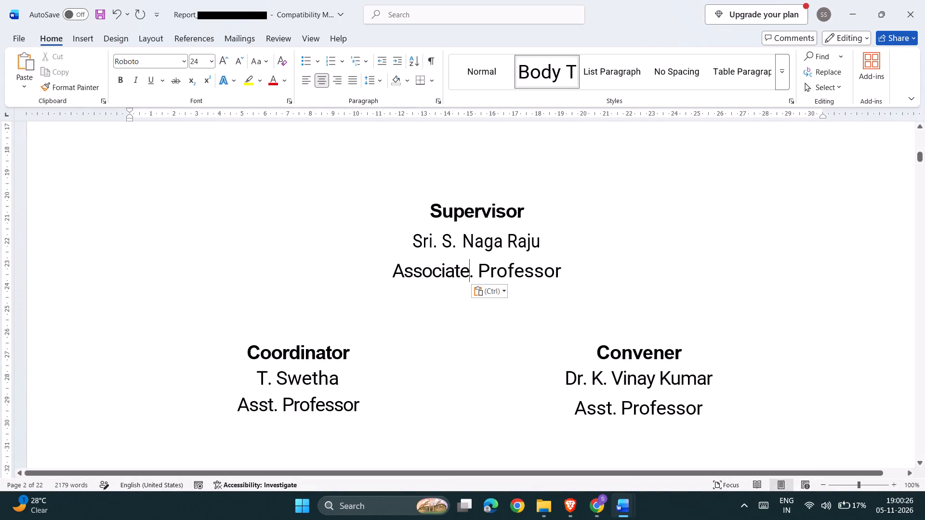
Remove the period after "Associate" in the supervisor's title on the certificate page.
{"action": "left_click", "coordinate": [484, 326]}
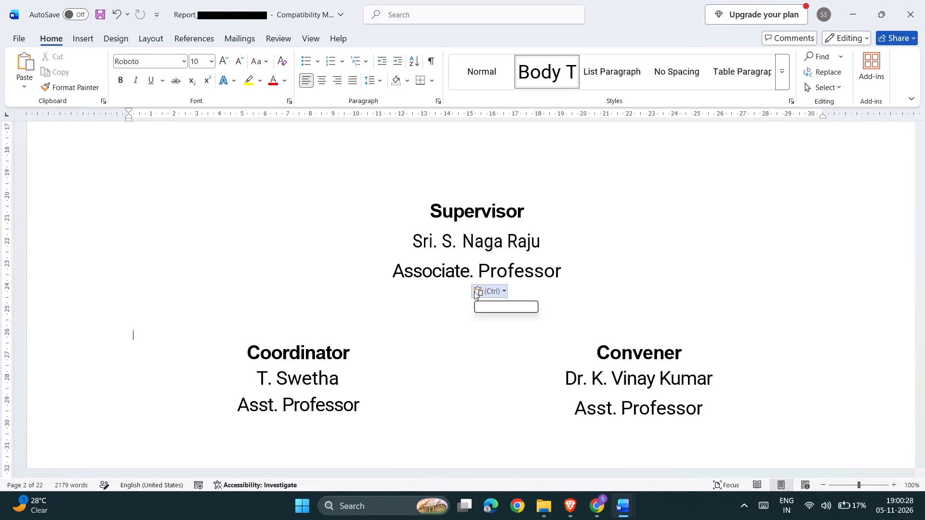
{"action": "scroll", "coordinate": [474, 291], "scroll_direction": "down", "scroll_amount": 1}
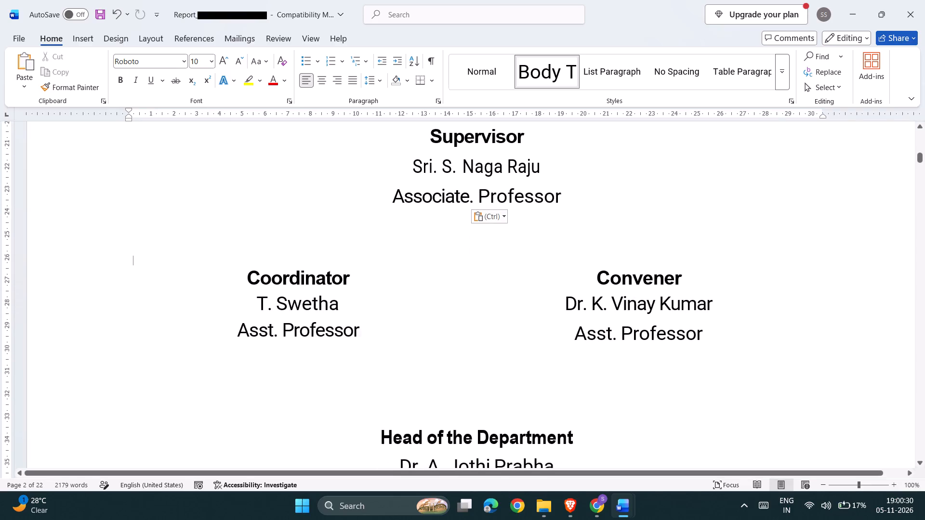
{"action": "left_click", "coordinate": [474, 194]}
{"action": "key", "text": "BackSpace"}
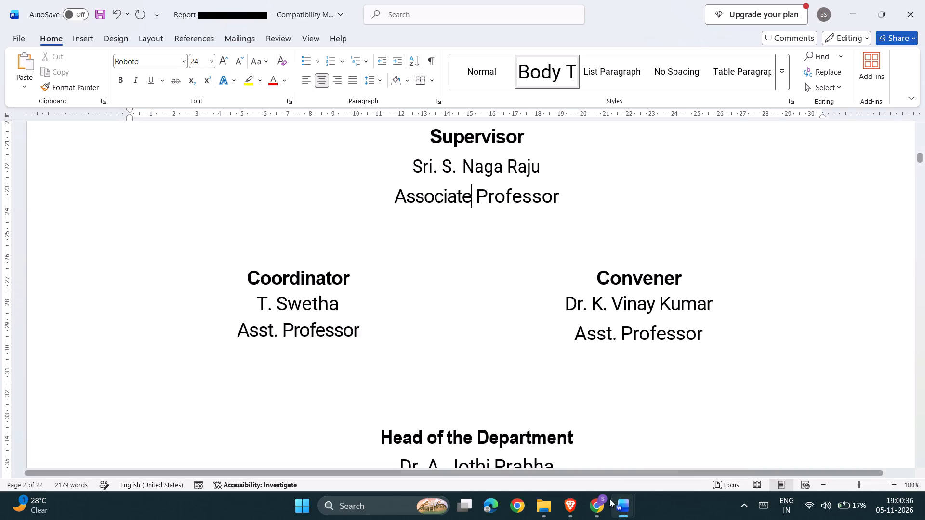
Replace "Assoc." with "Associate" in the Head of the Department's title, keeping the title on its own line.
{"action": "scroll", "coordinate": [548, 343], "scroll_direction": "down", "scroll_amount": 1}
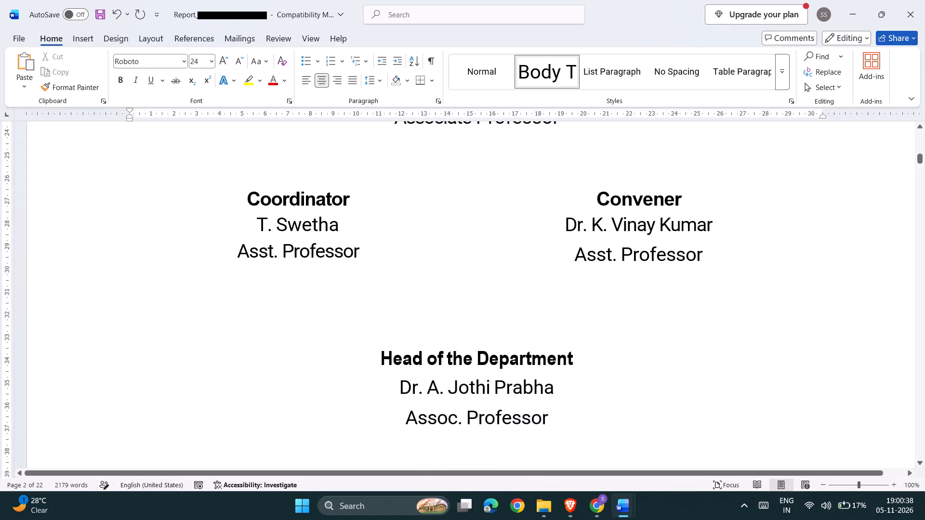
{"action": "left_click", "coordinate": [462, 417]}
{"action": "key", "text": "BackSpace"}
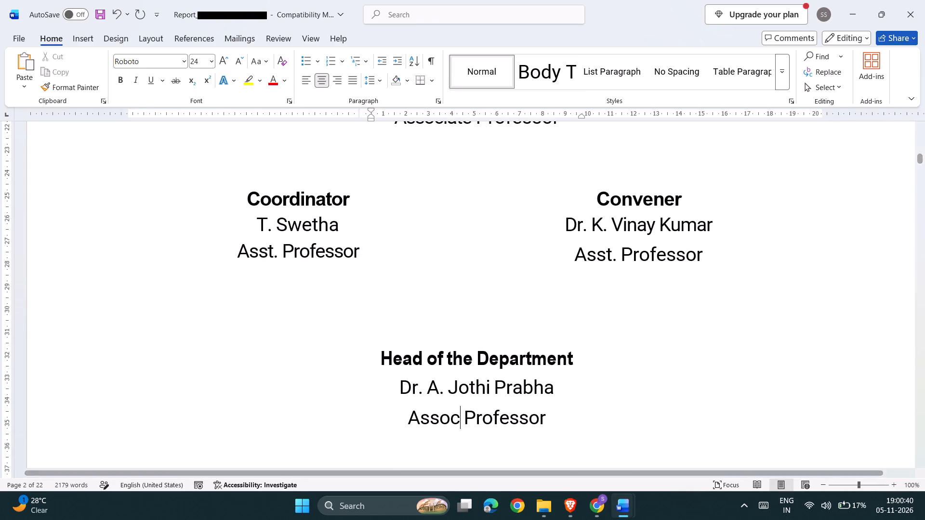
{"action": "key", "text": "BackSpace"}
{"action": "key", "text": "BackSpace"}
{"action": "key", "text": "BackSpace"}
{"action": "key", "text": "BackSpace"}
{"action": "key", "text": "BackSpace"}
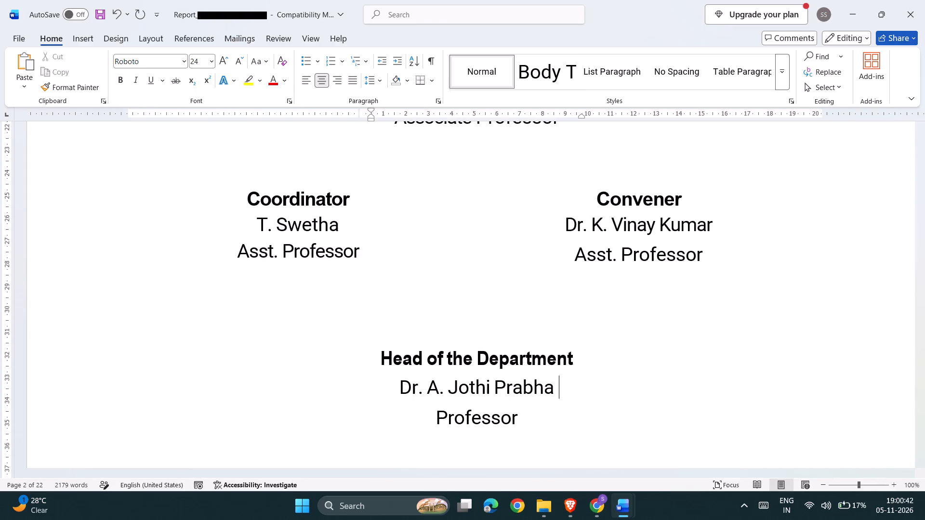
{"action": "key", "text": "Return"}
{"action": "key", "text": "ctrl+v"}
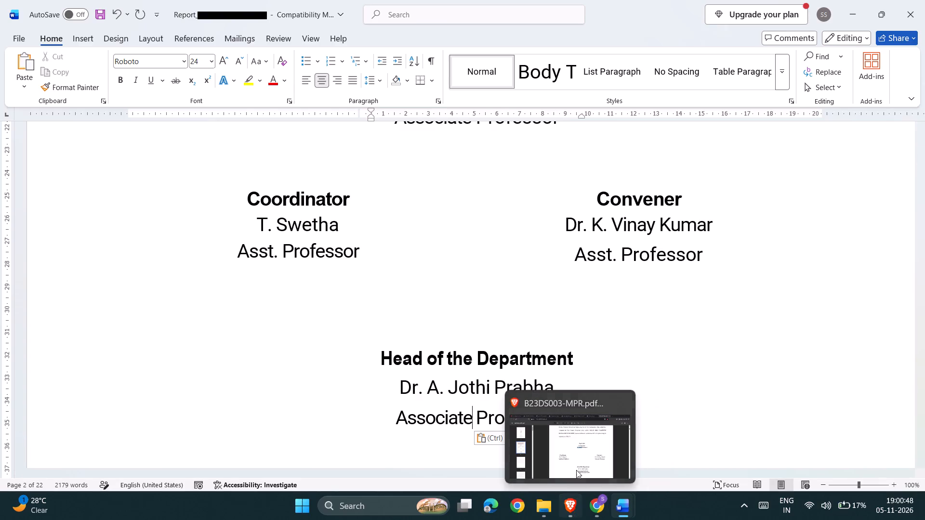
Switch to the MPR mini project report PDF in the browser and copy the word "Assistant" from the coordinator's title.
{"action": "left_click", "coordinate": [579, 457]}
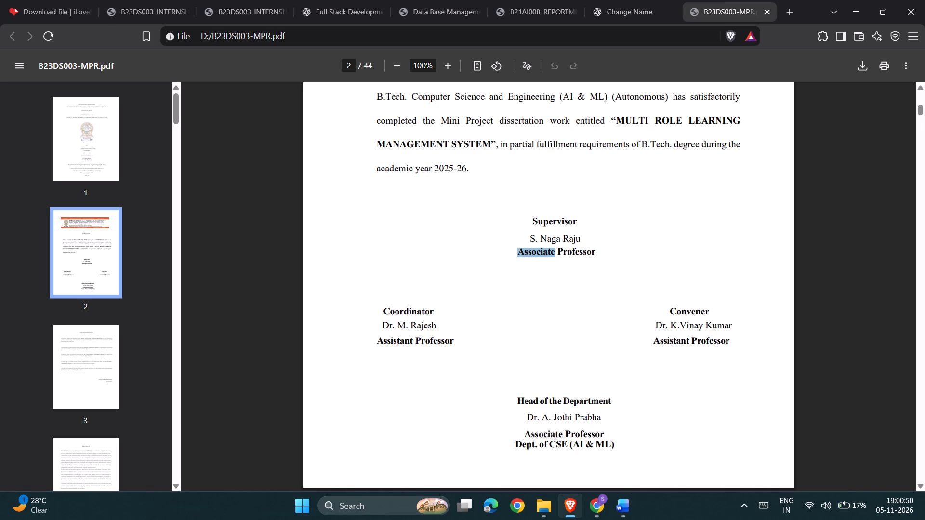
{"action": "left_click_drag", "start_coordinate": [411, 338], "coordinate": [397, 338]}
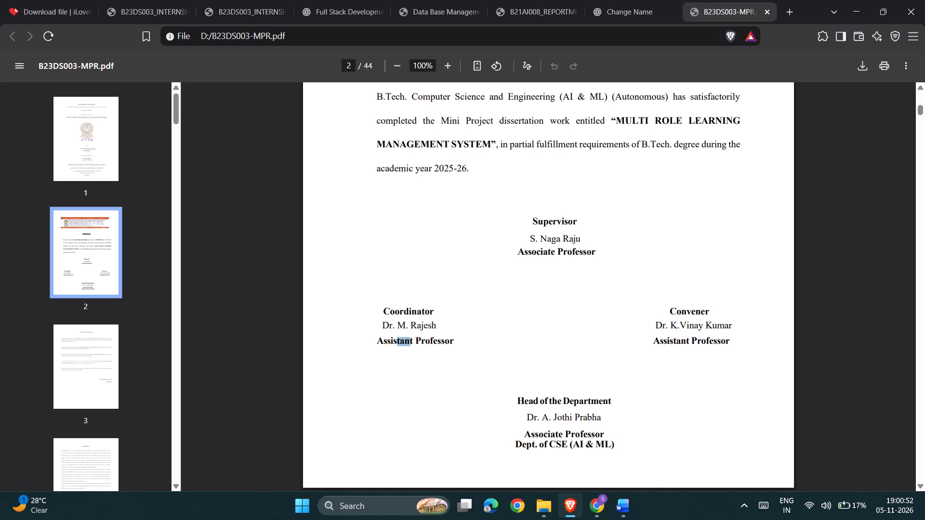
{"action": "left_click_drag", "start_coordinate": [397, 338], "coordinate": [374, 338]}
{"action": "left_click", "coordinate": [427, 348]}
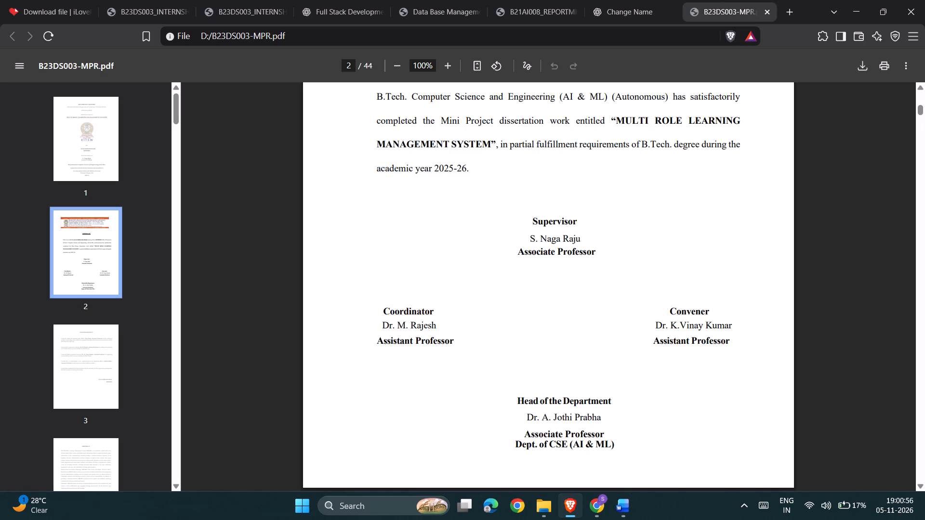
{"action": "left_click", "coordinate": [410, 340]}
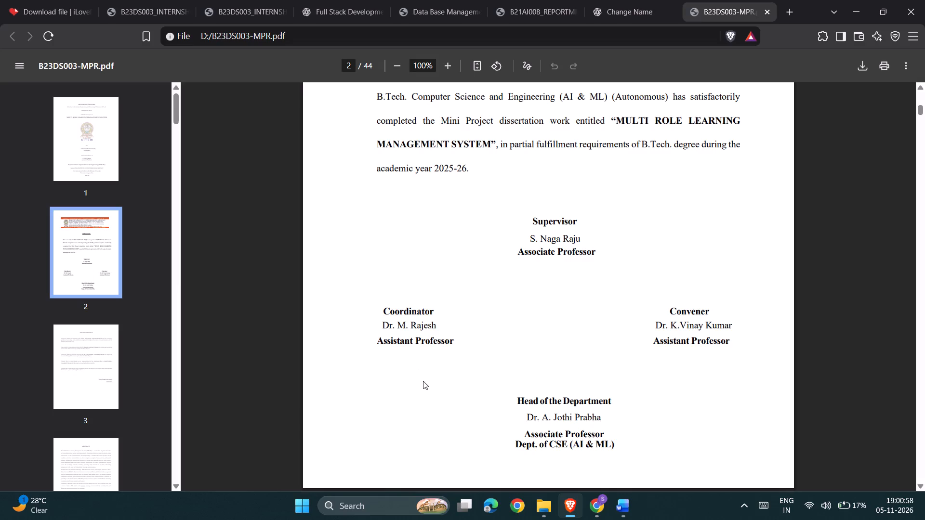
{"action": "left_click", "coordinate": [423, 381]}
{"action": "left_click_drag", "start_coordinate": [412, 340], "coordinate": [364, 340]}
{"action": "key", "text": "ctrl+c"}
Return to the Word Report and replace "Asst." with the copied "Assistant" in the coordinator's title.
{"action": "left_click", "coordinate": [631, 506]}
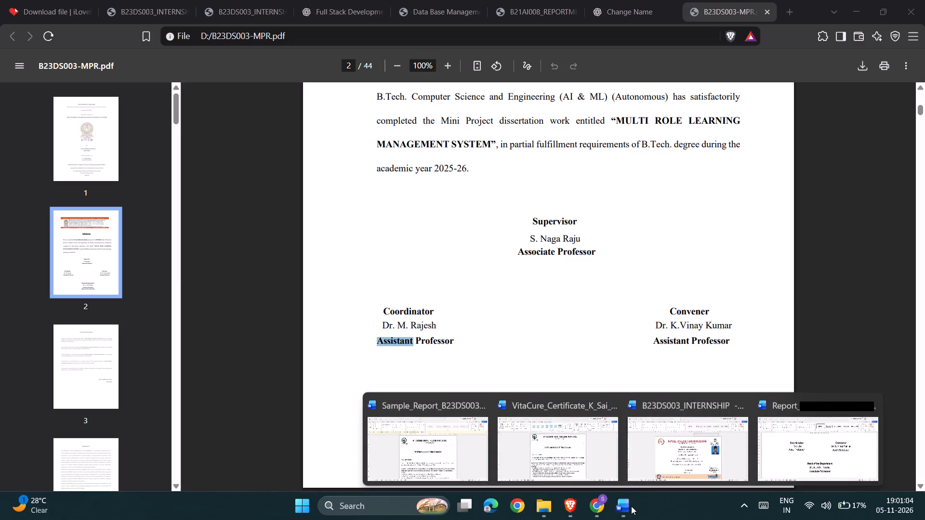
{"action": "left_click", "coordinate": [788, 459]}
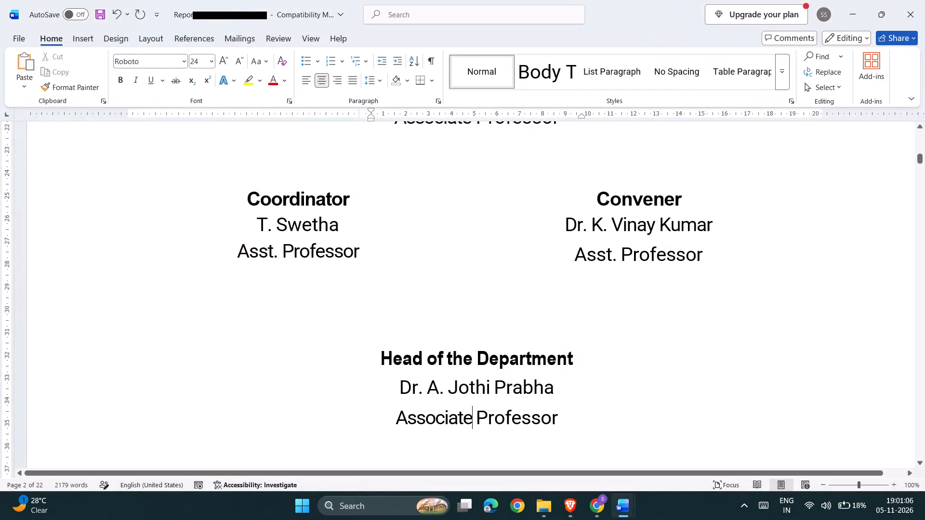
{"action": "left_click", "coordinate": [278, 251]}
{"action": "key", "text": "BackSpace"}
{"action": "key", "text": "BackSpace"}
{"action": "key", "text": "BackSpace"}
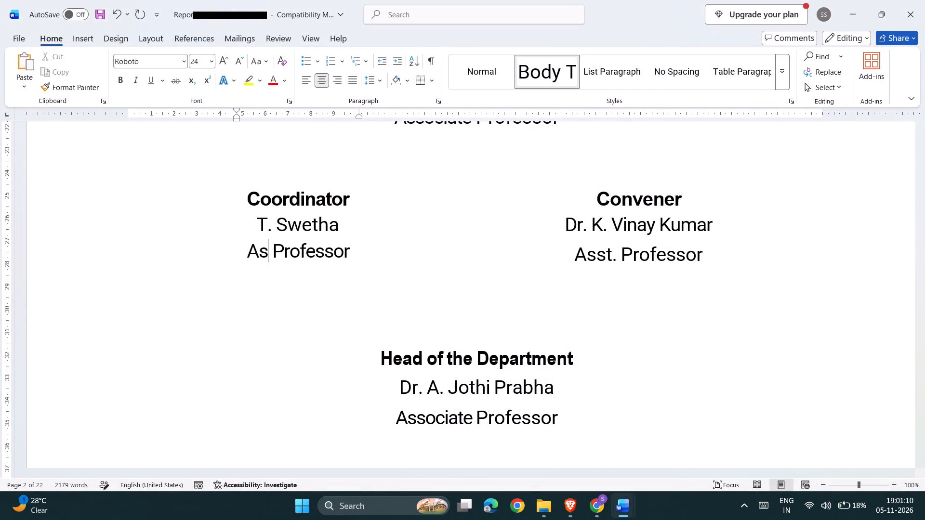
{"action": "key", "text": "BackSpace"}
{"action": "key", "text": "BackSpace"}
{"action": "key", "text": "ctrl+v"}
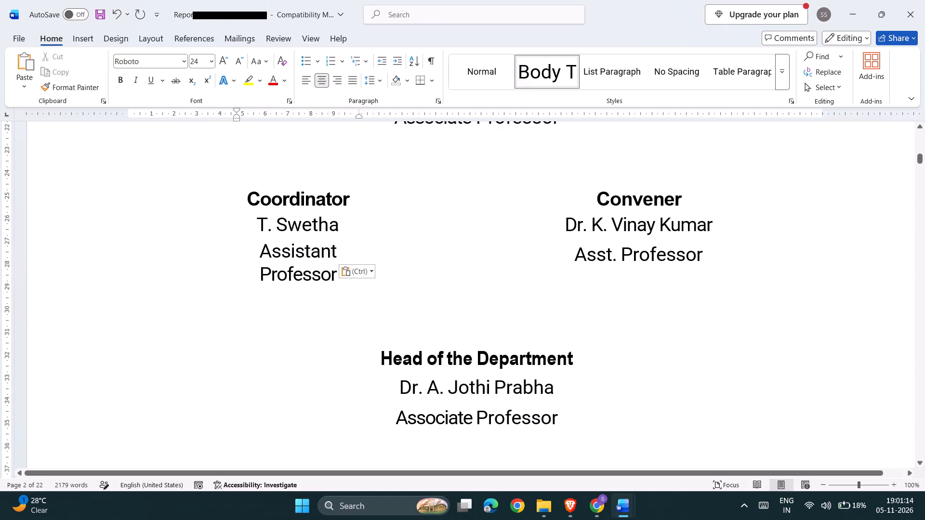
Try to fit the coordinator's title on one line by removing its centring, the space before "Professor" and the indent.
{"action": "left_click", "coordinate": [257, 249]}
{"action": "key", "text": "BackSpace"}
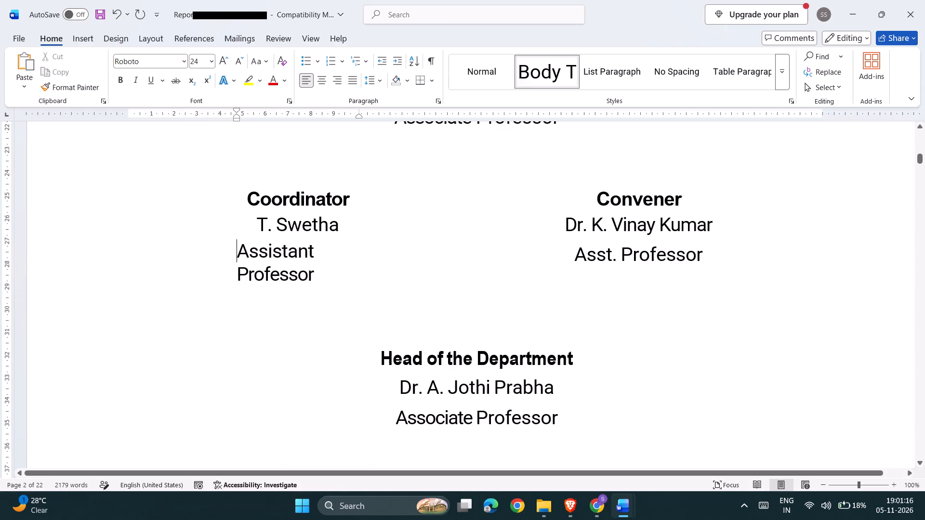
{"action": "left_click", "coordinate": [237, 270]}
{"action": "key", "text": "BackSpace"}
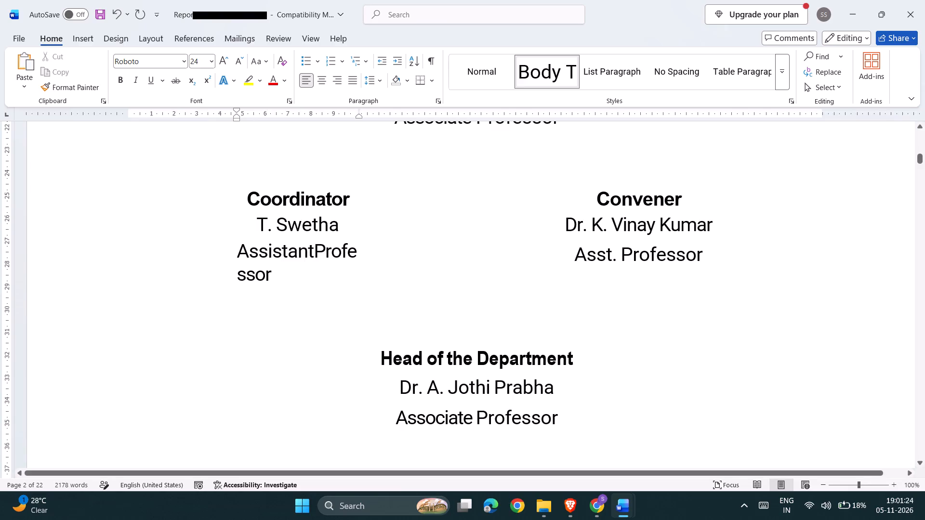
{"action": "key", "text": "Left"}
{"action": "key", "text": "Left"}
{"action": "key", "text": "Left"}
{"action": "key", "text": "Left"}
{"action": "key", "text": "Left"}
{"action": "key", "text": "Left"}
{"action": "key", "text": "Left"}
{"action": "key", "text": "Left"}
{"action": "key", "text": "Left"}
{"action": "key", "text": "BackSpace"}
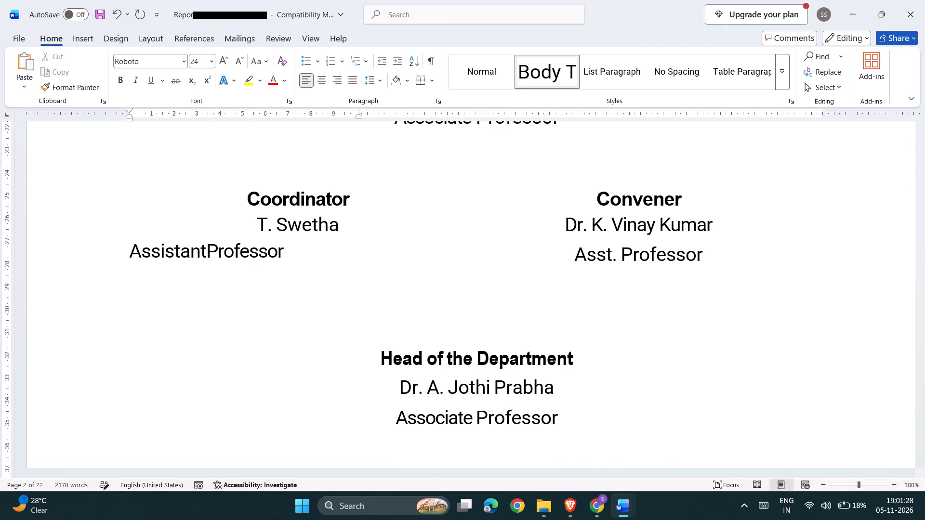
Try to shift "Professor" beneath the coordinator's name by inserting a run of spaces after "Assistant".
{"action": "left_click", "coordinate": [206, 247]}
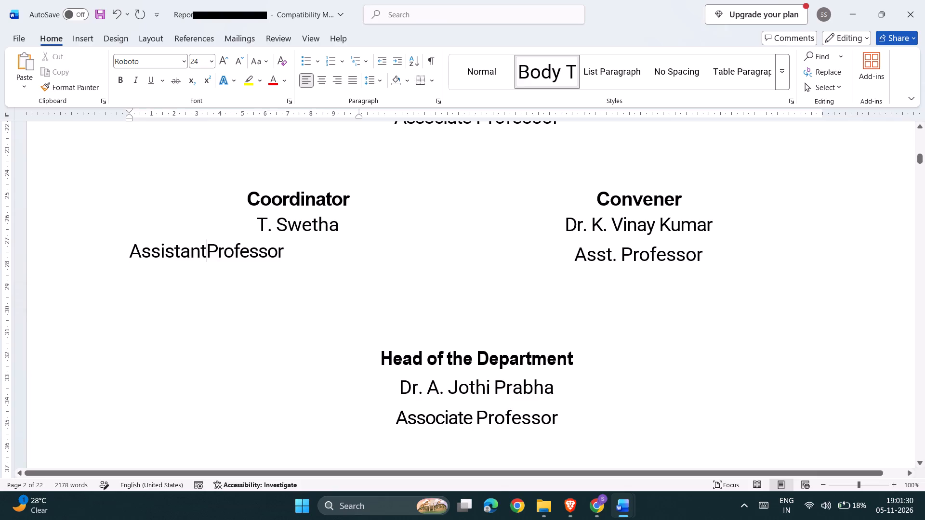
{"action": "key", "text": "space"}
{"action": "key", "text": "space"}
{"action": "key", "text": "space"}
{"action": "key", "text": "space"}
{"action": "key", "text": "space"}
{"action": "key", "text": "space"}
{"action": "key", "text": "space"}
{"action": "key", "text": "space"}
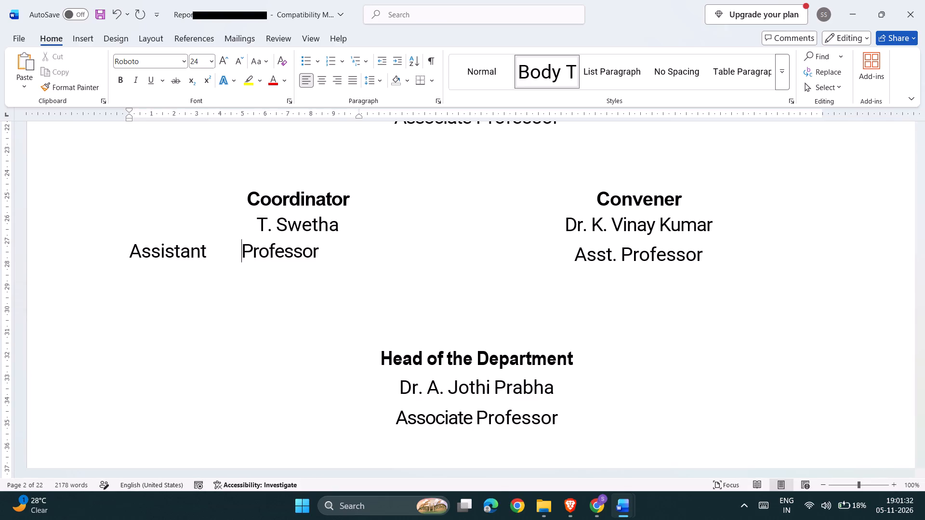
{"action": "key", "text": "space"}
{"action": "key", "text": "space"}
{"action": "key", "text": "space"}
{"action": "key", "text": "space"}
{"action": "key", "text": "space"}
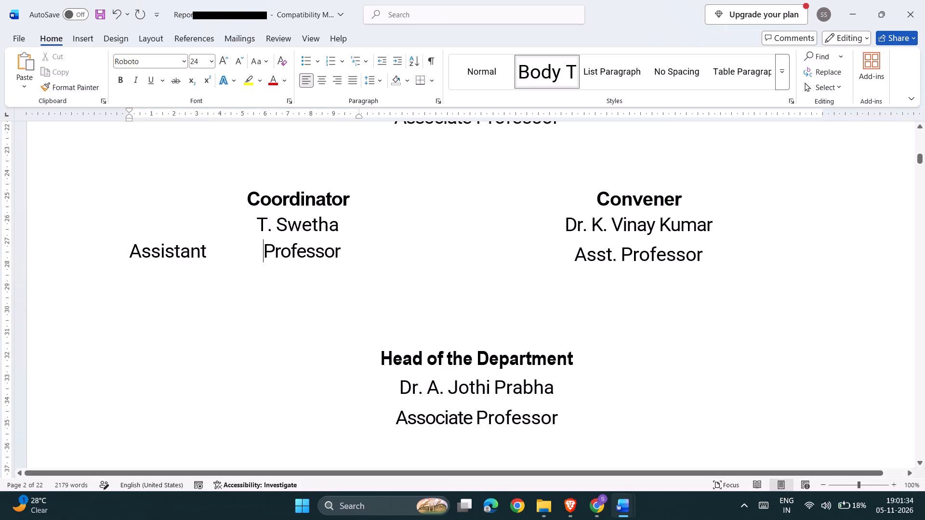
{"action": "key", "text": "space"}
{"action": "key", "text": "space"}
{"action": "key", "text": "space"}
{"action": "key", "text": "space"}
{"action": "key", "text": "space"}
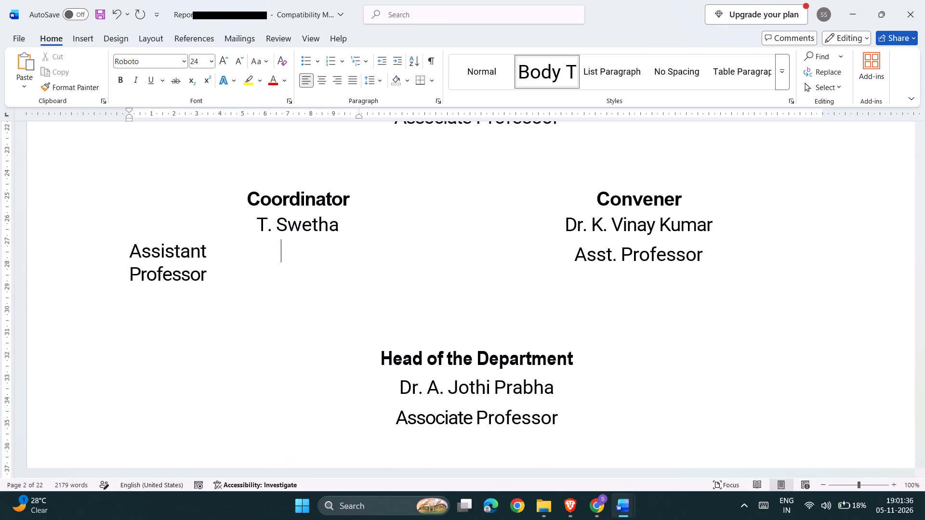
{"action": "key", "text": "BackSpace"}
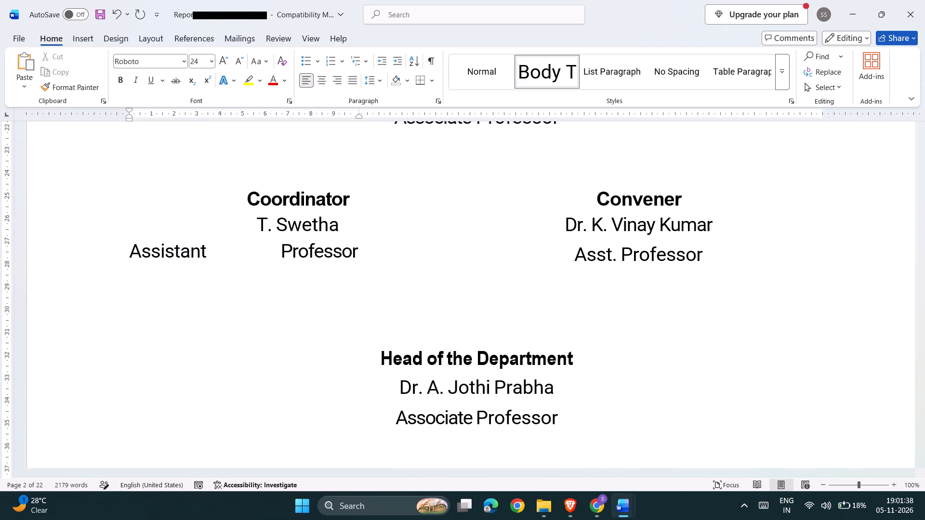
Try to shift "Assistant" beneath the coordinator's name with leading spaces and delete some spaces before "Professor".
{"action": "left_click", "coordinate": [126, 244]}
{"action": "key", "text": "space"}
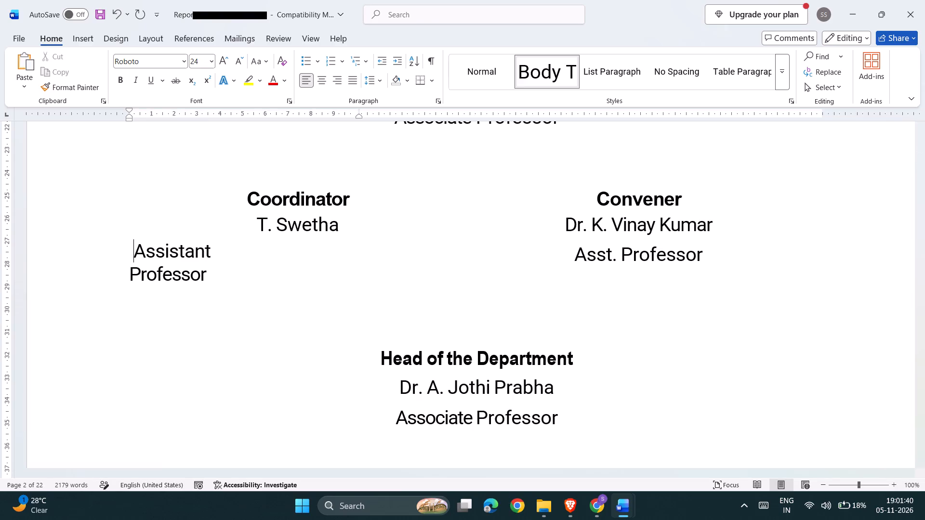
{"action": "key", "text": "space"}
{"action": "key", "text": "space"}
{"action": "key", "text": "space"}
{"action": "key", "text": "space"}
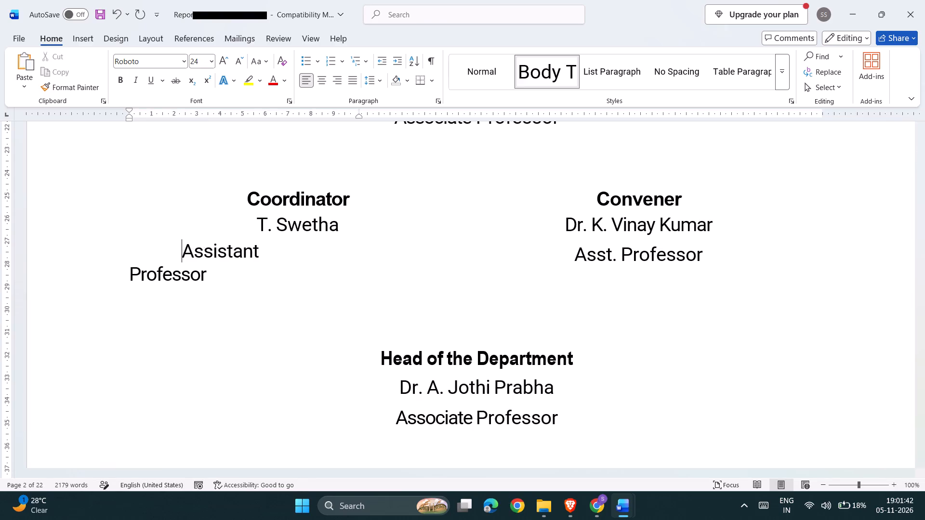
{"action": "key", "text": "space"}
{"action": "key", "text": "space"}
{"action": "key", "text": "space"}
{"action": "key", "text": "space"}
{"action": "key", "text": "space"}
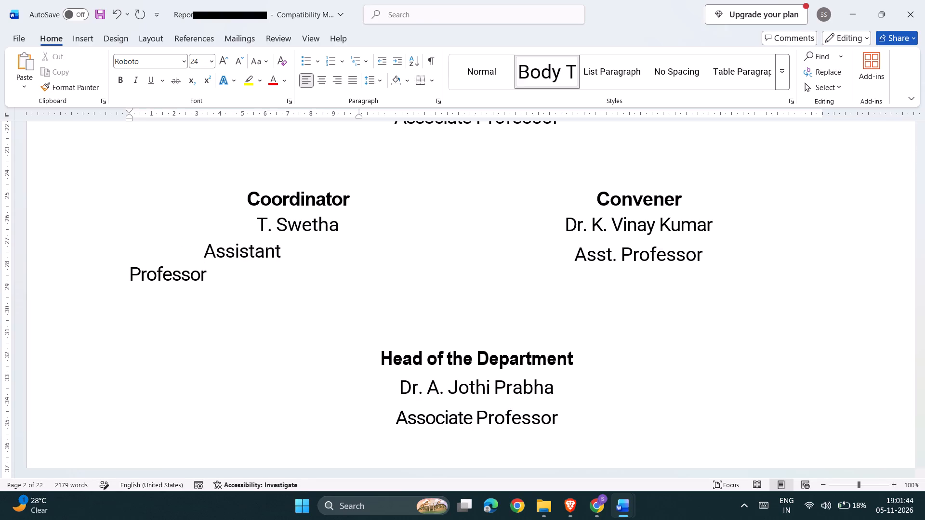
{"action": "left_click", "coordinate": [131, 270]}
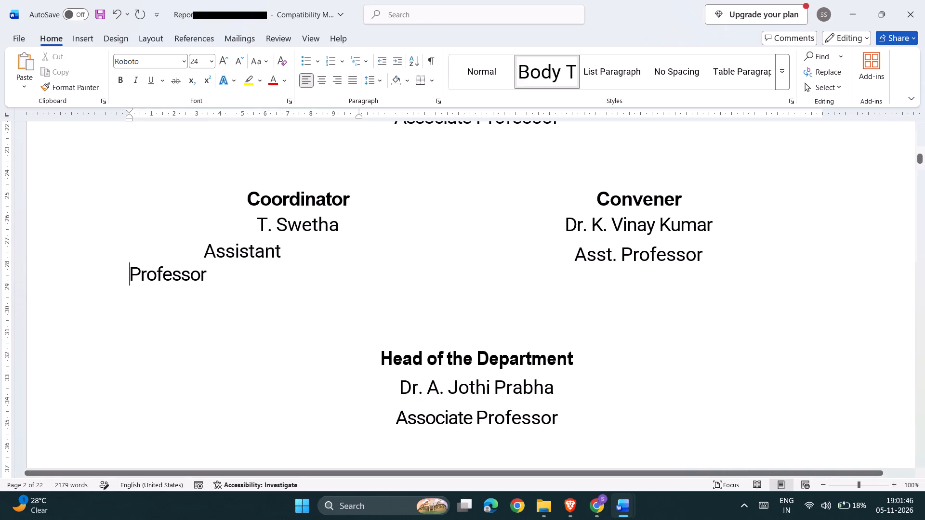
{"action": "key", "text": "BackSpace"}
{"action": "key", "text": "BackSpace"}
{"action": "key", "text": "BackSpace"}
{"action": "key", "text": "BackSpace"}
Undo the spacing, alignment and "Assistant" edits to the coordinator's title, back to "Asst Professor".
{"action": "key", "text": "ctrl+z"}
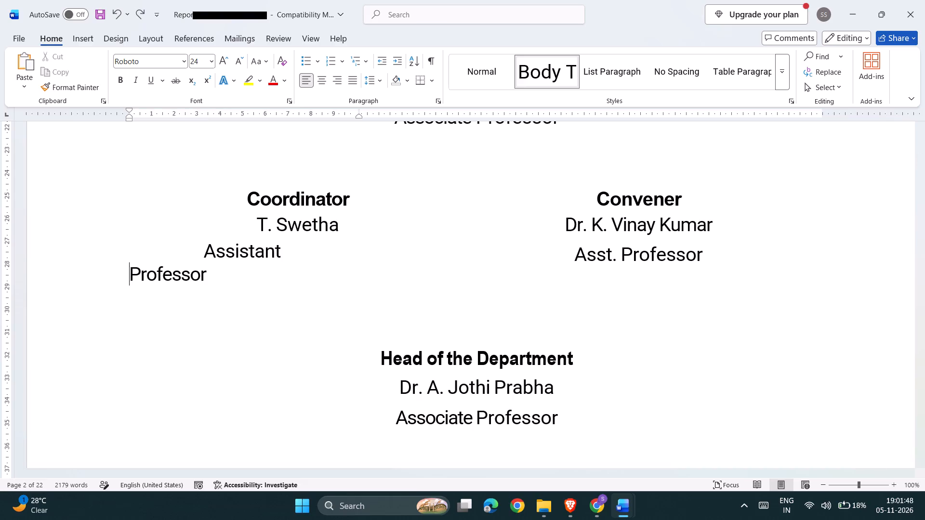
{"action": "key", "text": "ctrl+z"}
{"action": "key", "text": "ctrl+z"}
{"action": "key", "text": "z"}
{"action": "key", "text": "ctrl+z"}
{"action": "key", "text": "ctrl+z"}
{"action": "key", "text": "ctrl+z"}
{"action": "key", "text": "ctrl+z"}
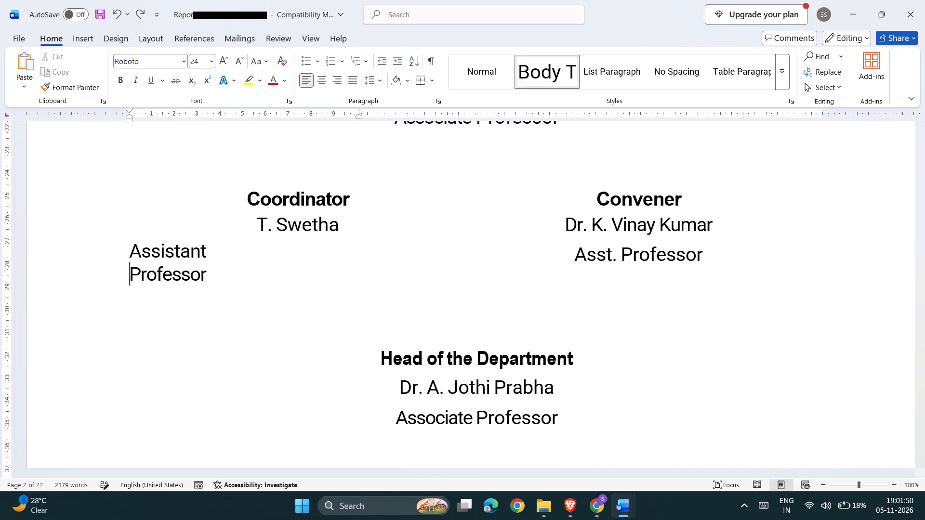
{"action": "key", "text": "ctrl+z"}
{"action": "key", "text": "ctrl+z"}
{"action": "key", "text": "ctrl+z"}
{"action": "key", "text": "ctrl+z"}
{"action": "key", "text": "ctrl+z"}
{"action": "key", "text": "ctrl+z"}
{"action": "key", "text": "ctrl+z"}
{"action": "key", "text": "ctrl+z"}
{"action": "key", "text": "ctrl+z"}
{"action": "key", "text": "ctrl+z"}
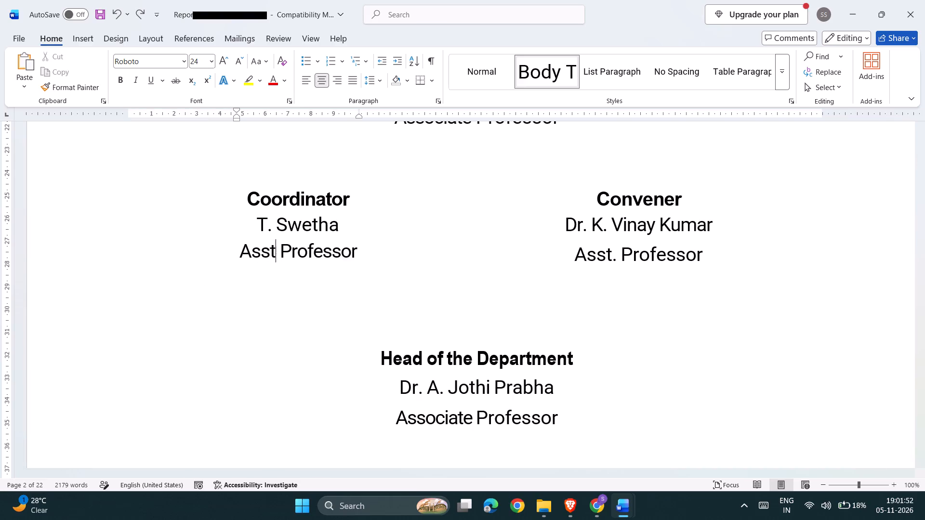
Undo the certificate page edits back to "Assoc. Professor" for the supervisor and department head, with the convener's title running on after the name.
{"action": "key", "text": "ctrl+z"}
{"action": "key", "text": "ctrl+z"}
{"action": "key", "text": "ctrl+z"}
{"action": "key", "text": "ctrl+z"}
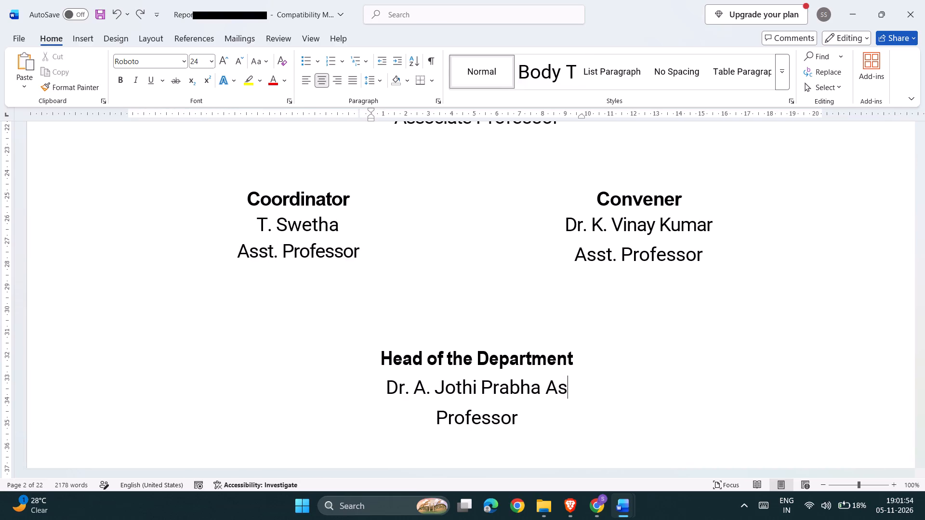
{"action": "key", "text": "ctrl+z"}
{"action": "key", "text": "ctrl+z"}
{"action": "key", "text": "ctrl+z"}
{"action": "key", "text": "ctrl+z"}
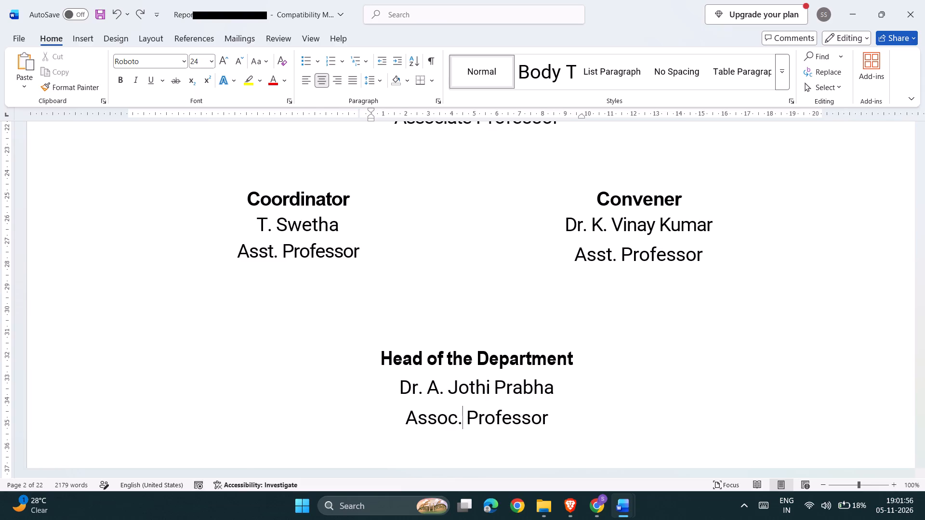
{"action": "key", "text": "ctrl+z"}
{"action": "key", "text": "ctrl+z"}
{"action": "key", "text": "ctrl+z"}
{"action": "key", "text": "ctrl+z"}
{"action": "key", "text": "ctrl+z"}
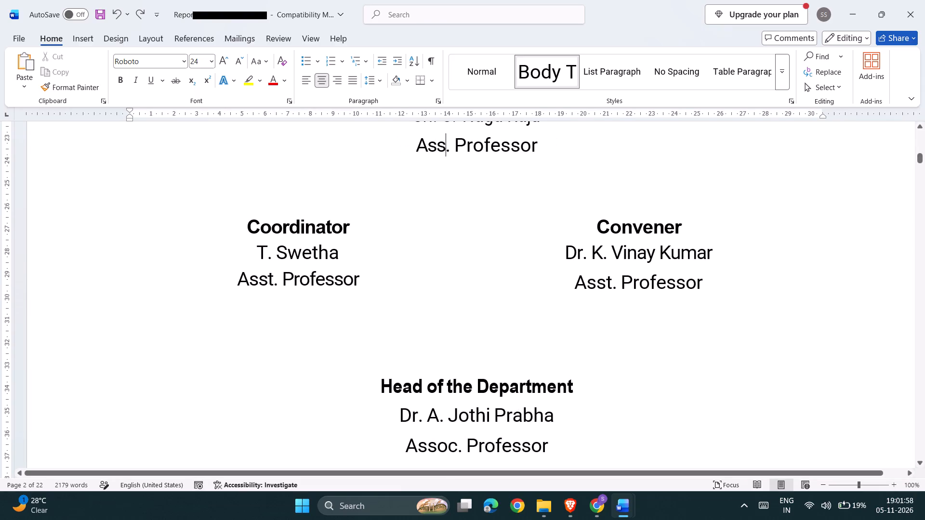
{"action": "key", "text": "ctrl+z"}
{"action": "key", "text": "ctrl+z"}
{"action": "key", "text": "ctrl+z"}
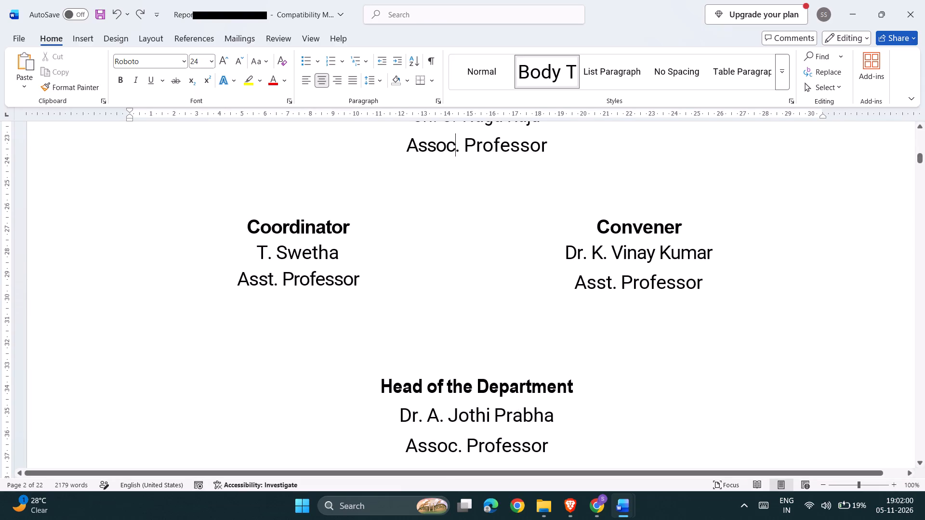
{"action": "key", "text": "ctrl+z"}
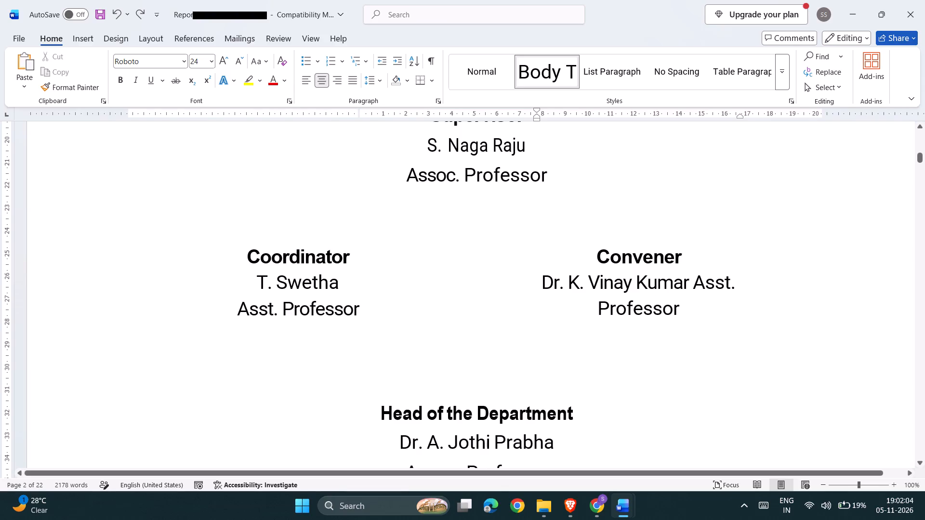
Right-align the convener's name and title and put "Asst. Professor" on its own line beneath the name.
{"action": "key", "text": "ctrl+r"}
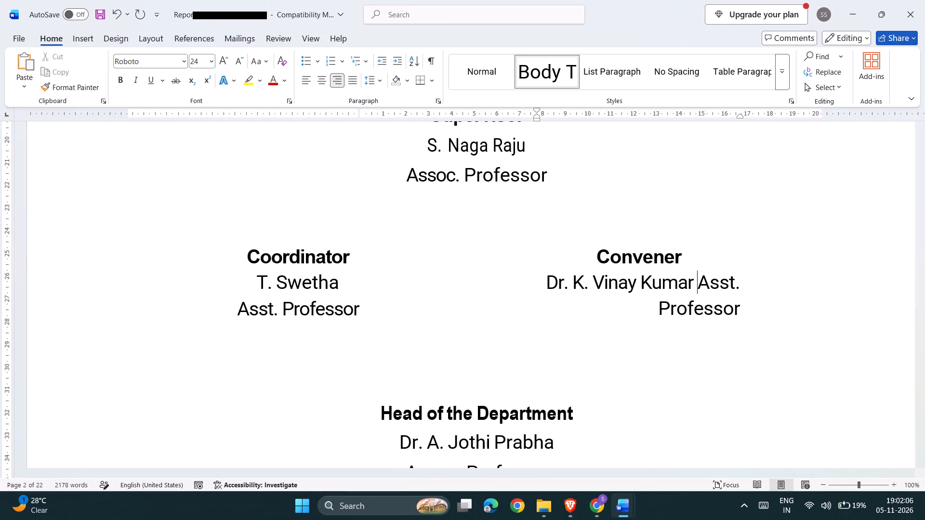
{"action": "key", "text": "ctrl+y"}
{"action": "key", "text": "ctrl+y"}
{"action": "key", "text": "ctrl+r"}
{"action": "key", "text": "ctrl+r"}
{"action": "key", "text": "ctrl+r"}
{"action": "key", "text": "ctrl+r"}
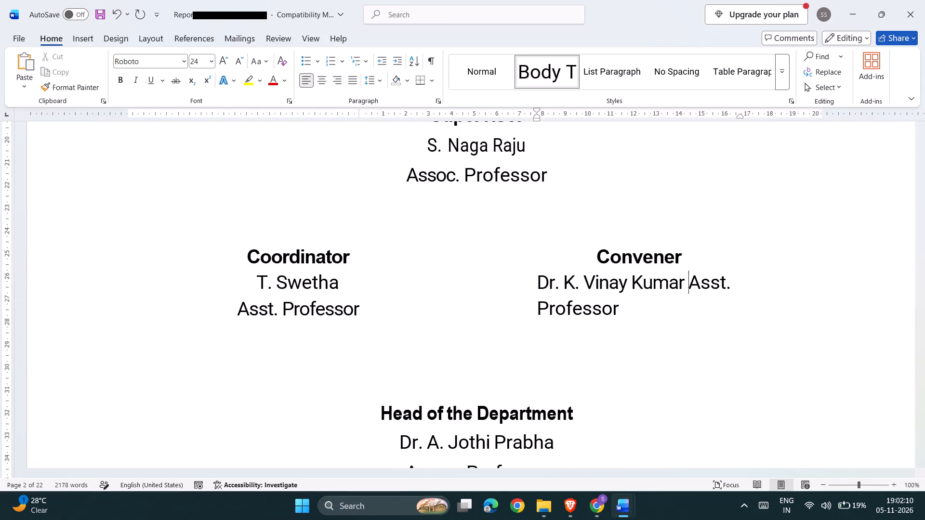
{"action": "key", "text": "Return"}
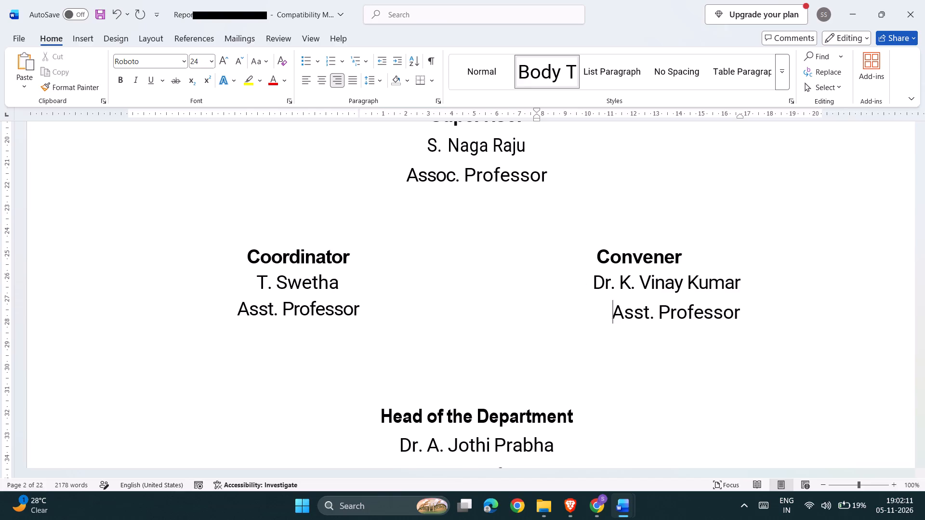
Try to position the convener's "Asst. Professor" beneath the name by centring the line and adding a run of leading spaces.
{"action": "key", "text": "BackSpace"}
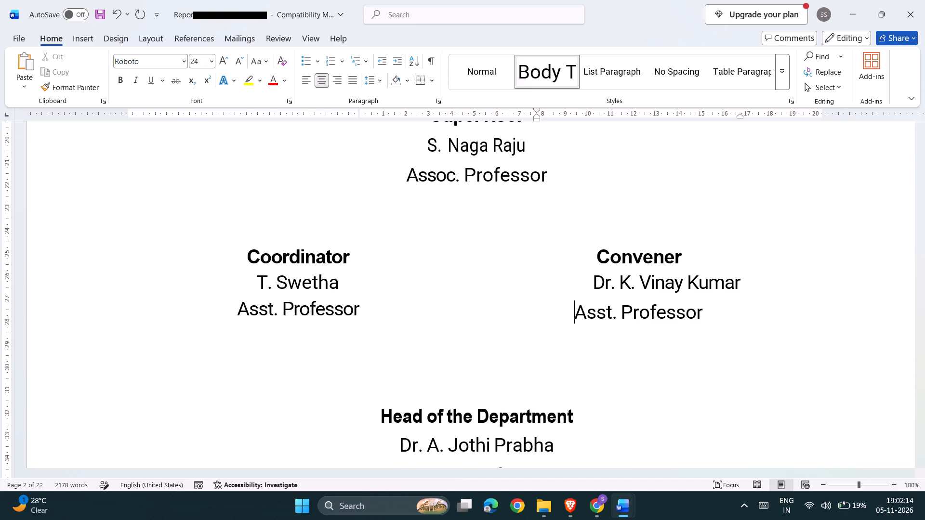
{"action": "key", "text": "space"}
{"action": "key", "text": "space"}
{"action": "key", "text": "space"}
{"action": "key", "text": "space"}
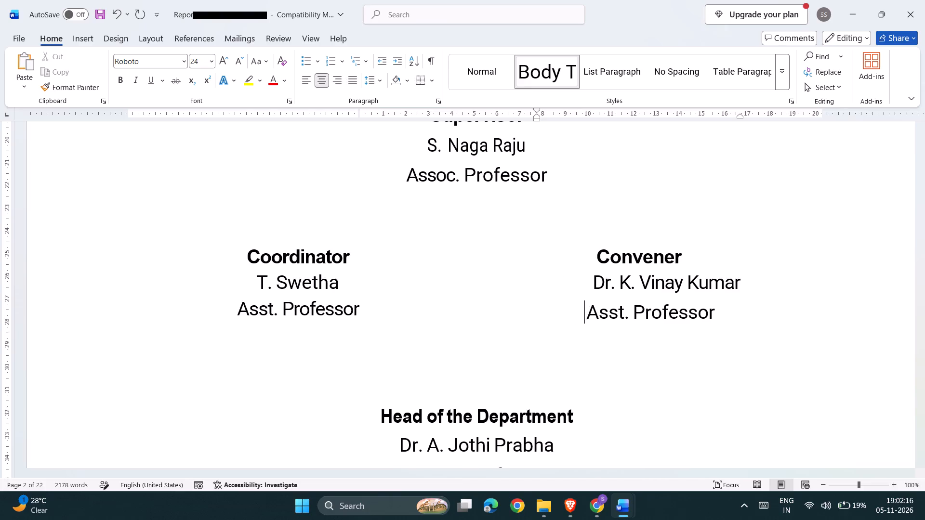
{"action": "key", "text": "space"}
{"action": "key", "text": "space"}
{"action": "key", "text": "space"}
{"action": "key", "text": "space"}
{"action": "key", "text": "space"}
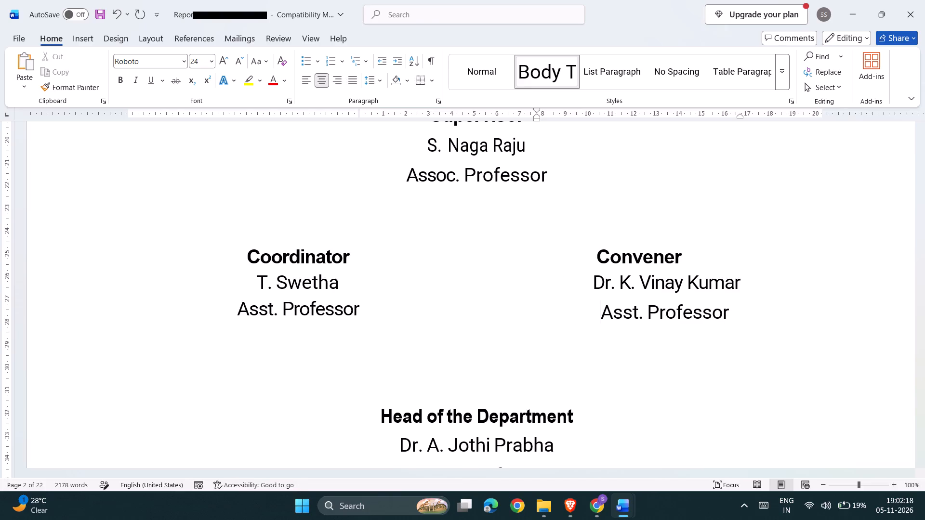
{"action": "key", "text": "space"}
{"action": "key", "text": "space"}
Review the report from the certificate page through the acknowledgement and contents to the List of Tables page.
{"action": "scroll", "coordinate": [131, 270], "scroll_direction": "up", "scroll_amount": 3}
{"action": "left_click", "coordinate": [131, 270]}
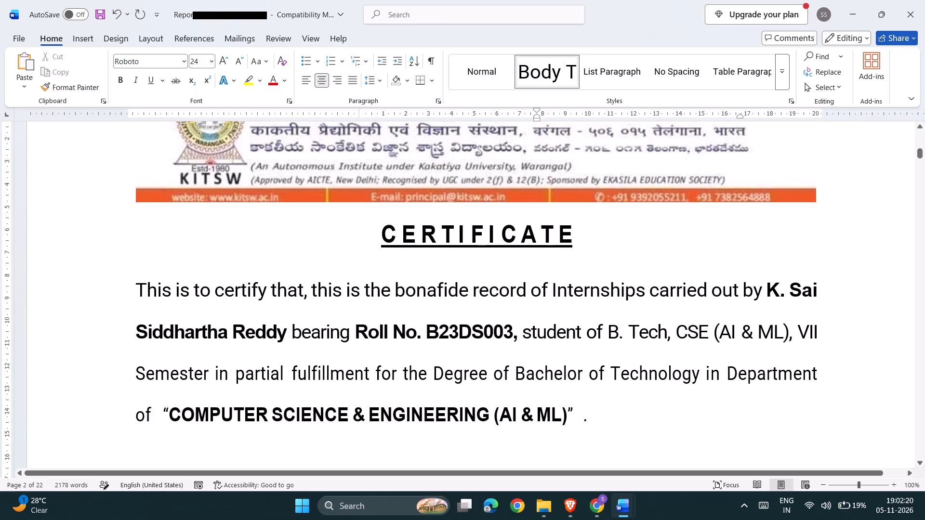
{"action": "scroll", "coordinate": [131, 270], "scroll_direction": "down", "scroll_amount": 7}
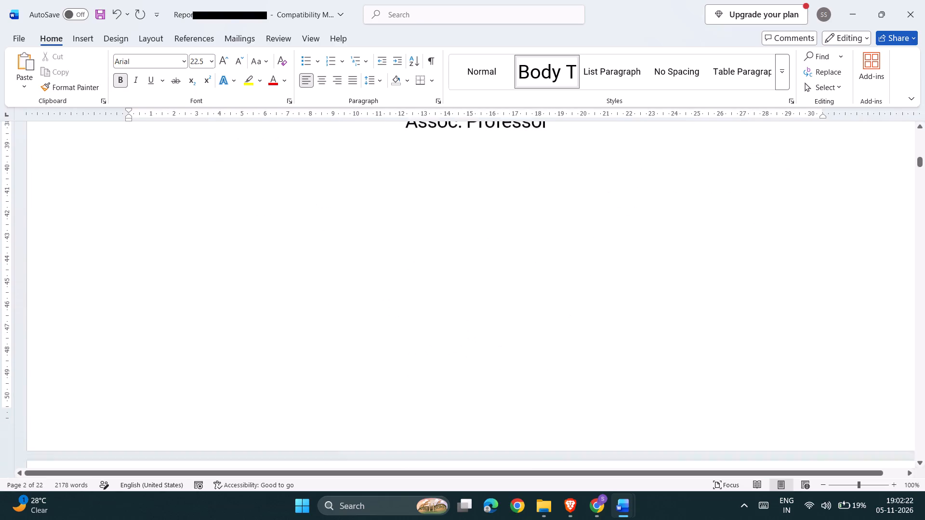
{"action": "scroll", "coordinate": [131, 270], "scroll_direction": "down", "scroll_amount": 1}
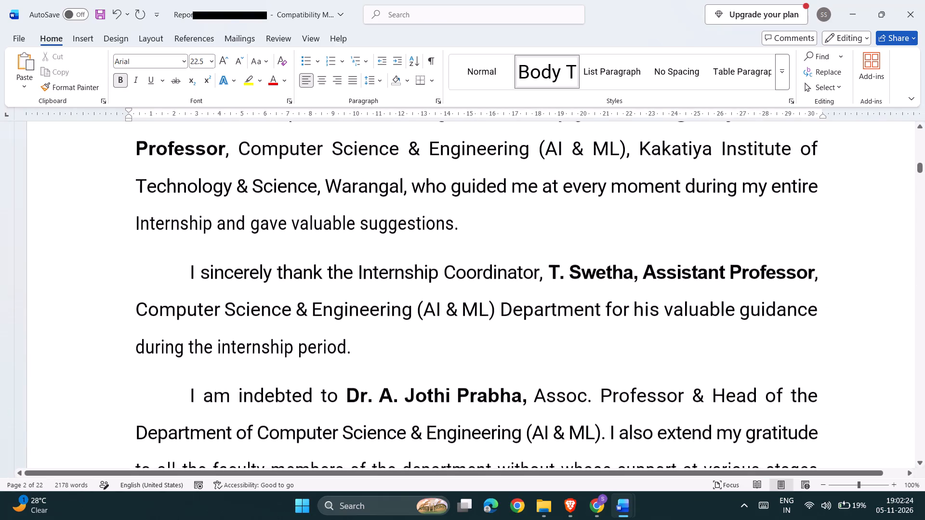
{"action": "scroll", "coordinate": [131, 270], "scroll_direction": "down", "scroll_amount": 2}
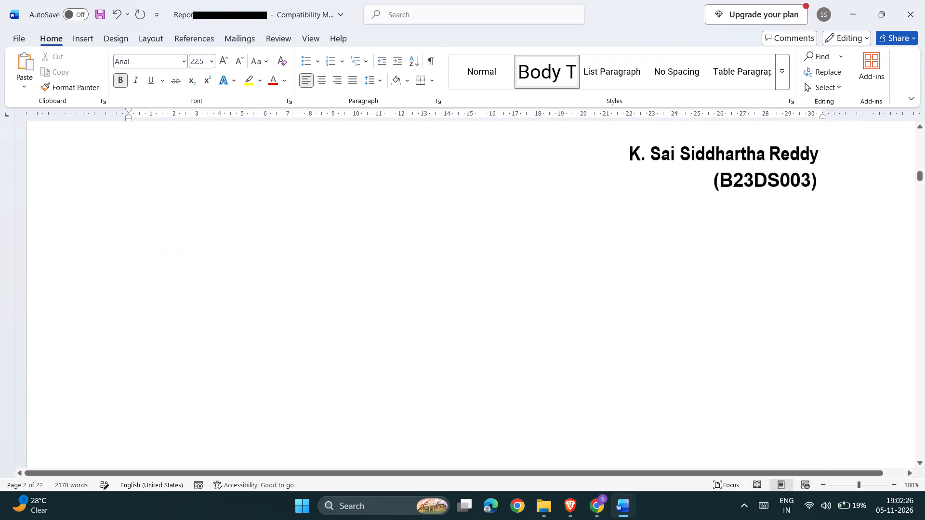
{"action": "scroll", "coordinate": [131, 270], "scroll_direction": "down", "scroll_amount": 6}
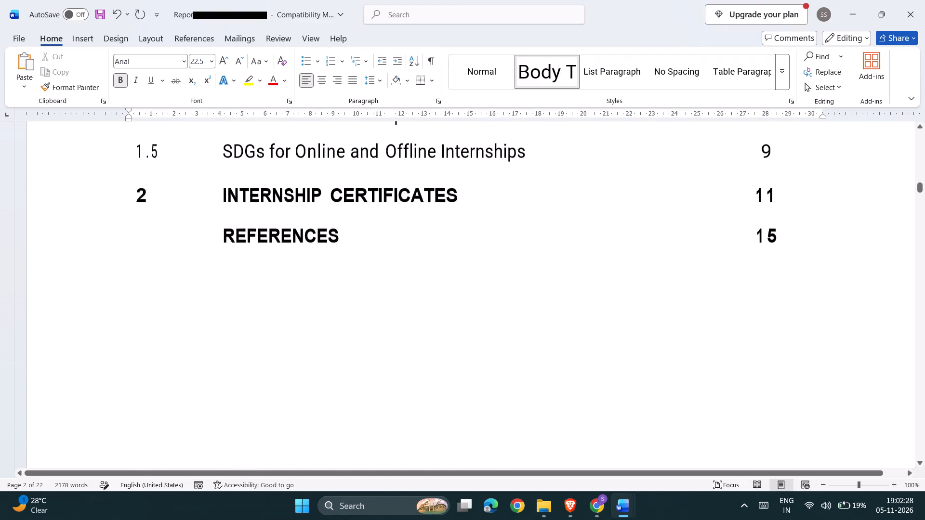
{"action": "scroll", "coordinate": [131, 270], "scroll_direction": "down", "scroll_amount": 6}
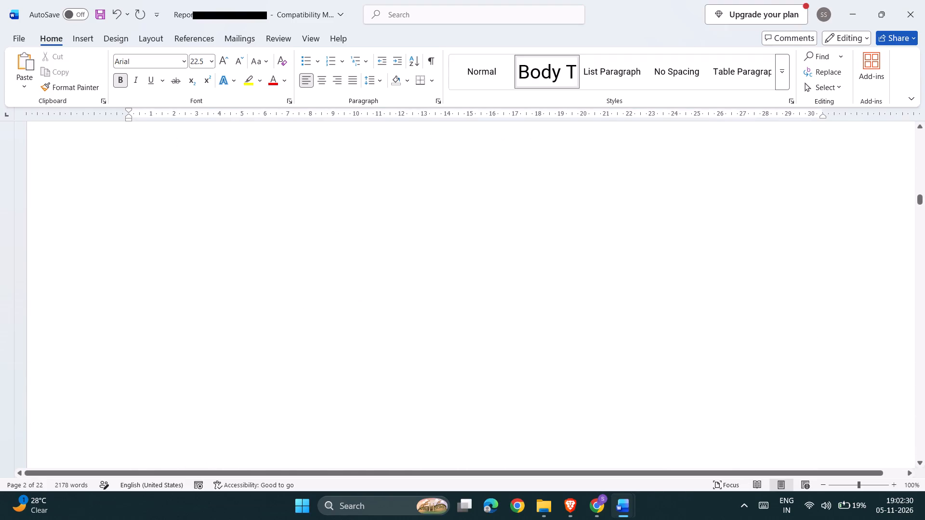
{"action": "scroll", "coordinate": [131, 270], "scroll_direction": "down", "scroll_amount": 5}
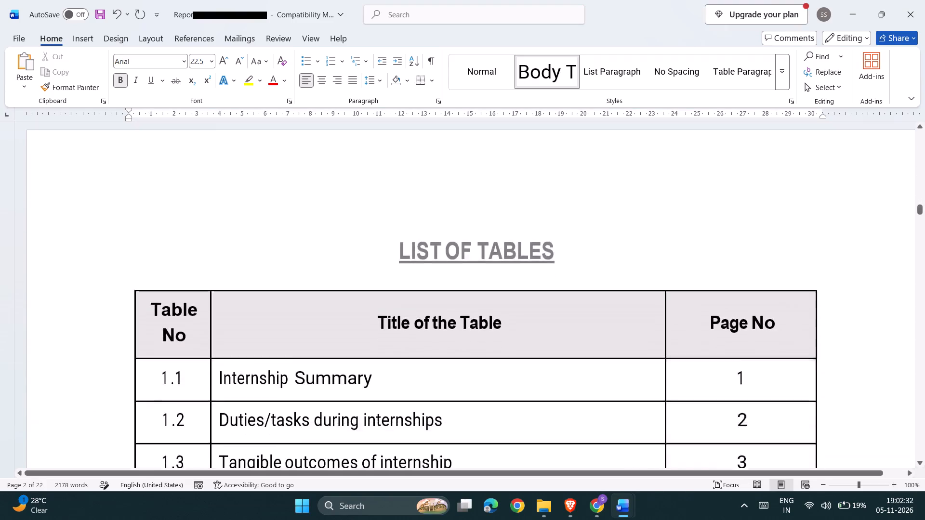
{"action": "scroll", "coordinate": [131, 270], "scroll_direction": "down", "scroll_amount": 1}
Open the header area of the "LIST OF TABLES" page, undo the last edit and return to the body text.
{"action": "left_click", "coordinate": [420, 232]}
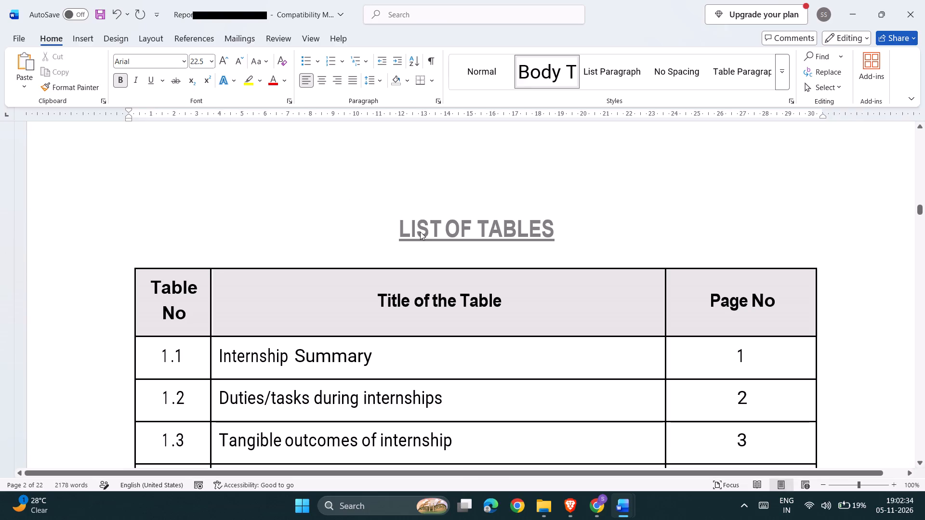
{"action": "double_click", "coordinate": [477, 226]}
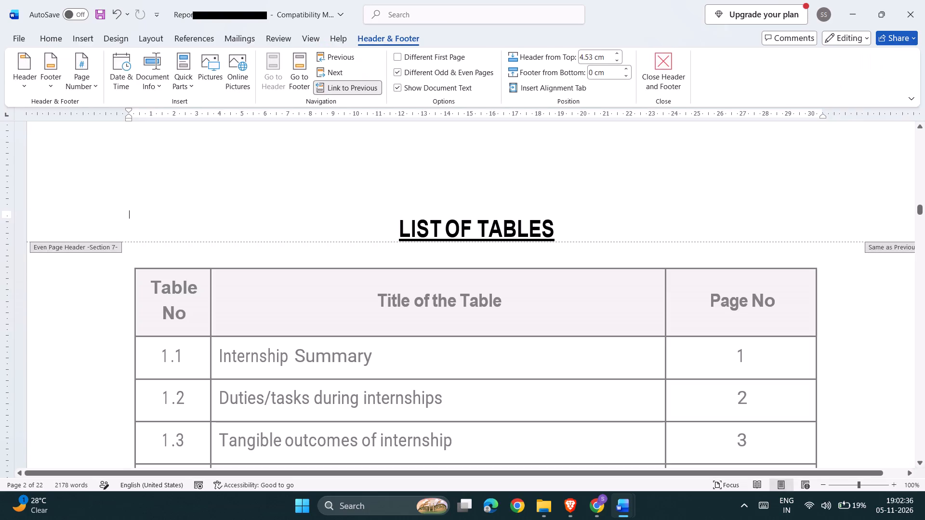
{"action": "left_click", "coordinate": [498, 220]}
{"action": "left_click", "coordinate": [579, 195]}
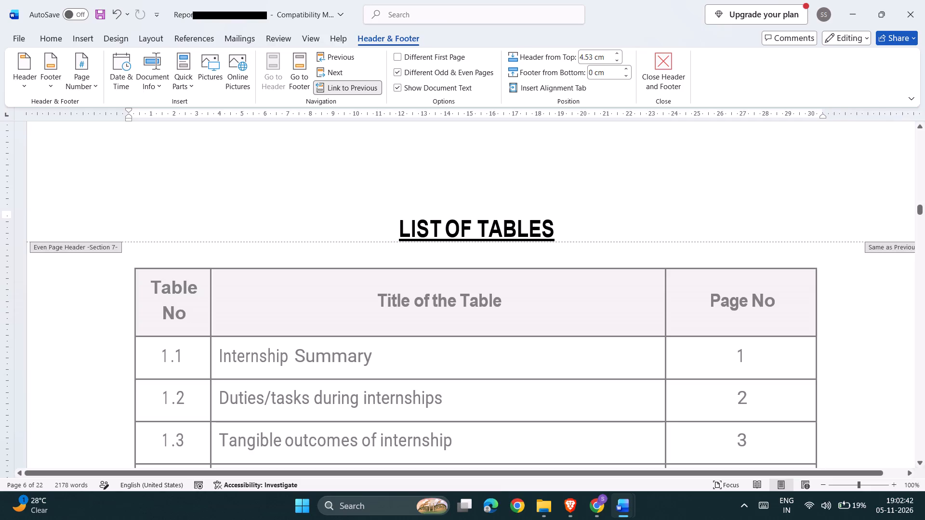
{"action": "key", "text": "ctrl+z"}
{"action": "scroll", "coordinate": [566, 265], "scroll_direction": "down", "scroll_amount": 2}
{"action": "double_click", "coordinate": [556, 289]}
Examine the List of Tables page and the start of Chapter I, Internship Summary.
{"action": "scroll", "coordinate": [556, 289], "scroll_direction": "up", "scroll_amount": 1}
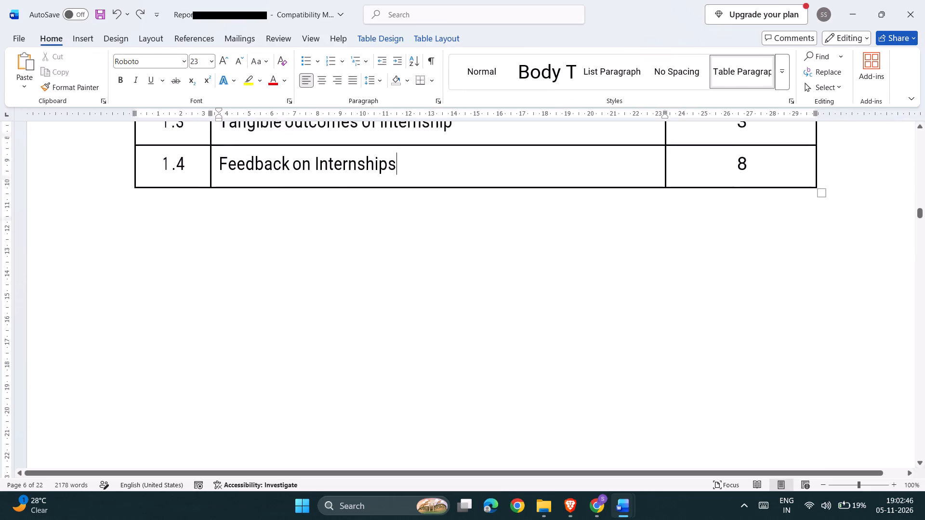
{"action": "scroll", "coordinate": [556, 289], "scroll_direction": "up", "scroll_amount": 3}
{"action": "scroll", "coordinate": [556, 289], "scroll_direction": "down", "scroll_amount": 1}
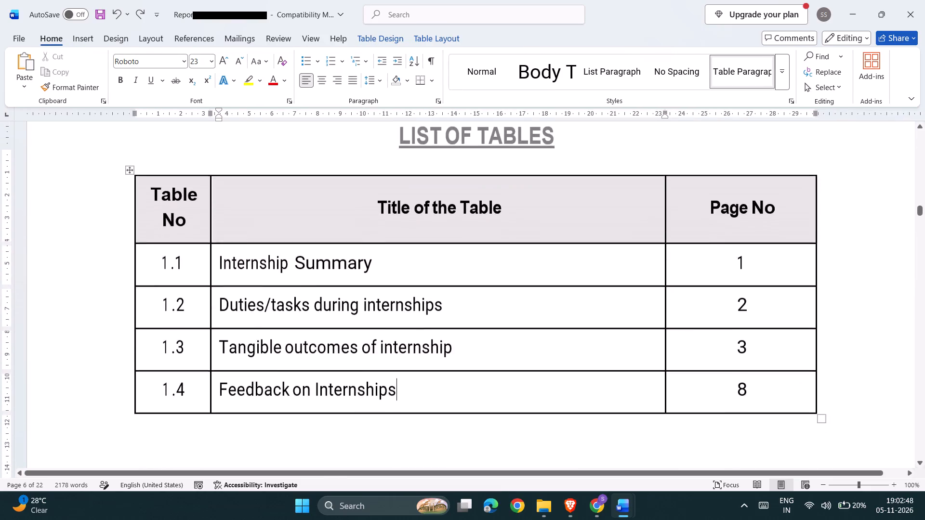
{"action": "scroll", "coordinate": [556, 289], "scroll_direction": "down", "scroll_amount": 5}
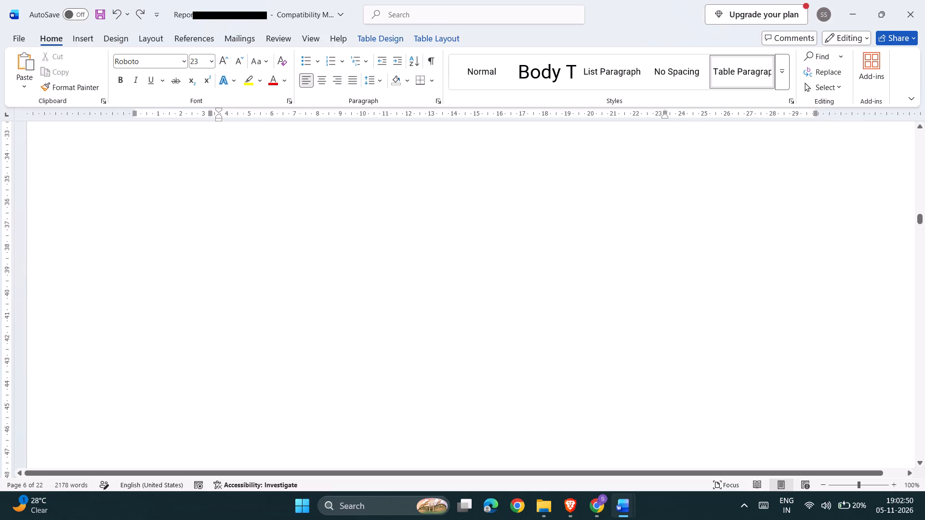
{"action": "scroll", "coordinate": [556, 289], "scroll_direction": "down", "scroll_amount": 4}
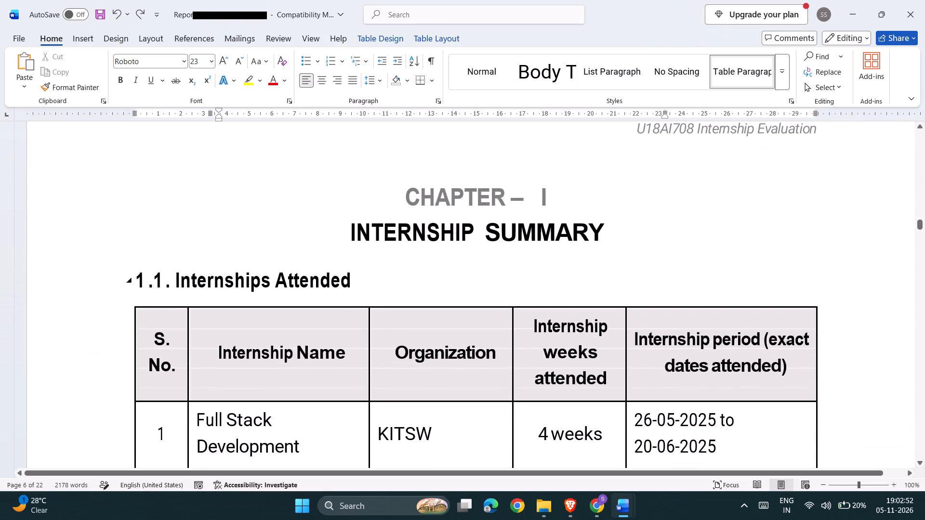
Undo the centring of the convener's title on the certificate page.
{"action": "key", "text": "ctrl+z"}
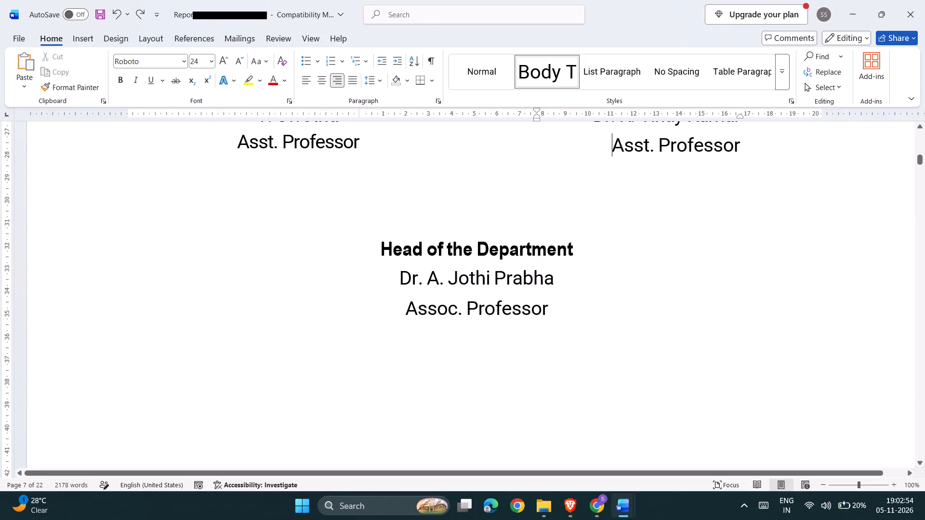
Review the acknowledgement, contents and List of Tables pages, through to the Internships Attended table in Chapter I.
{"action": "scroll", "coordinate": [556, 289], "scroll_direction": "down", "scroll_amount": 6}
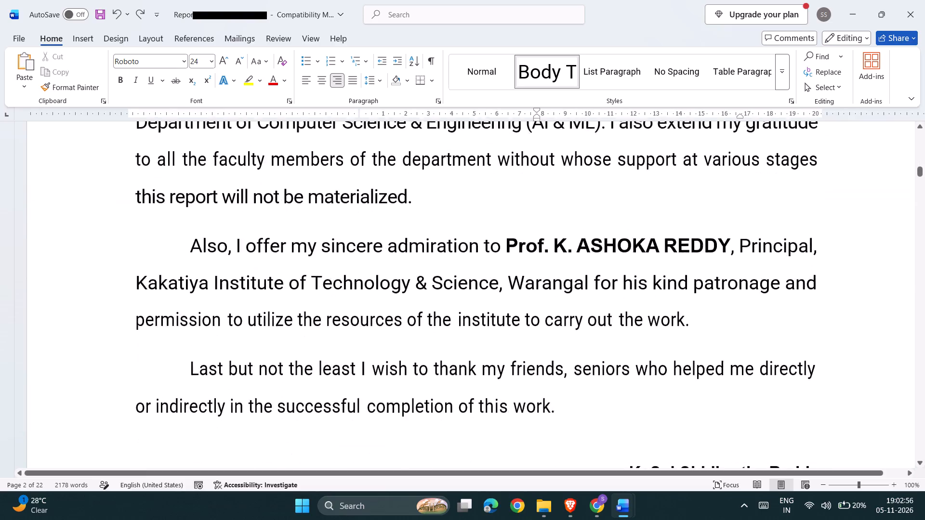
{"action": "scroll", "coordinate": [556, 289], "scroll_direction": "down", "scroll_amount": 5}
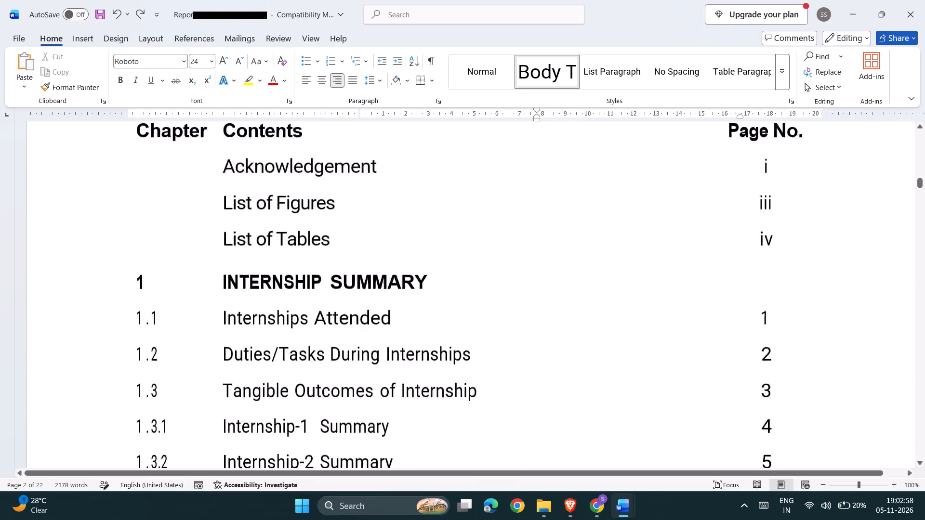
{"action": "scroll", "coordinate": [556, 289], "scroll_direction": "down", "scroll_amount": 9}
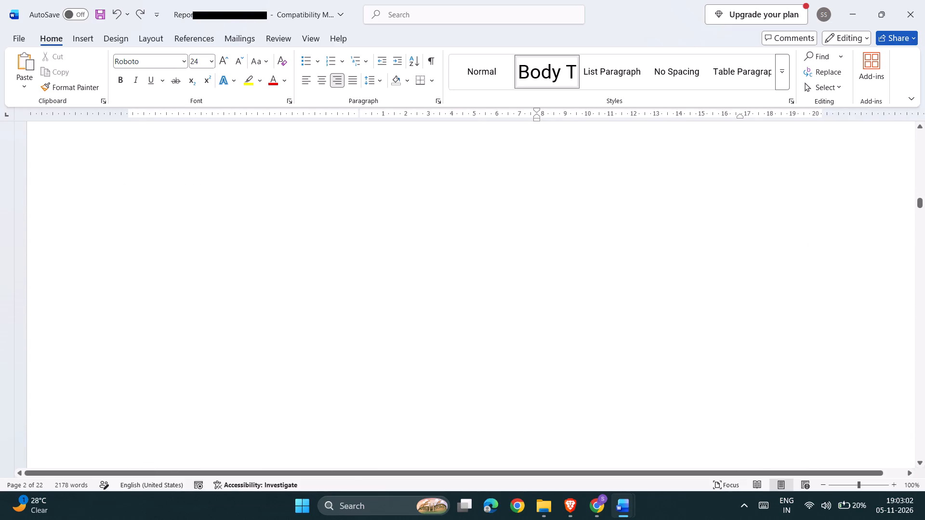
{"action": "scroll", "coordinate": [556, 289], "scroll_direction": "down", "scroll_amount": 3}
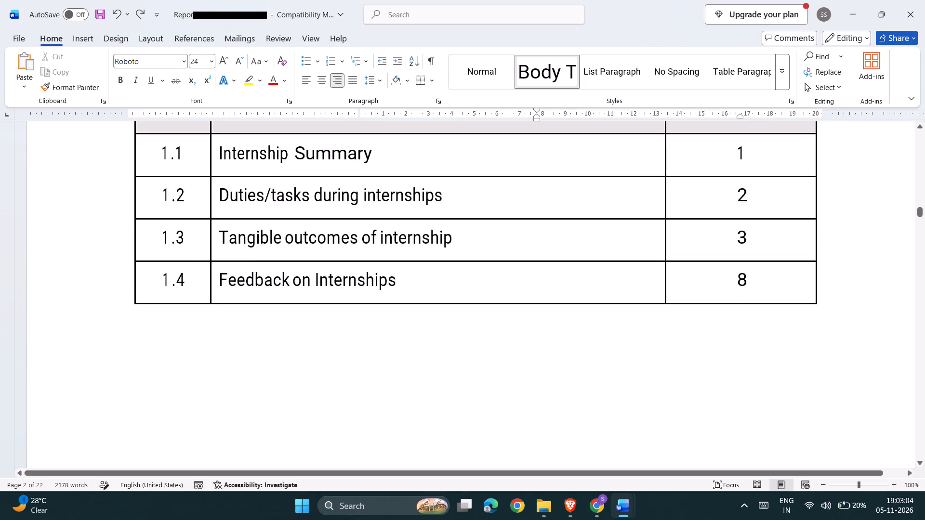
{"action": "scroll", "coordinate": [558, 284], "scroll_direction": "up", "scroll_amount": 4}
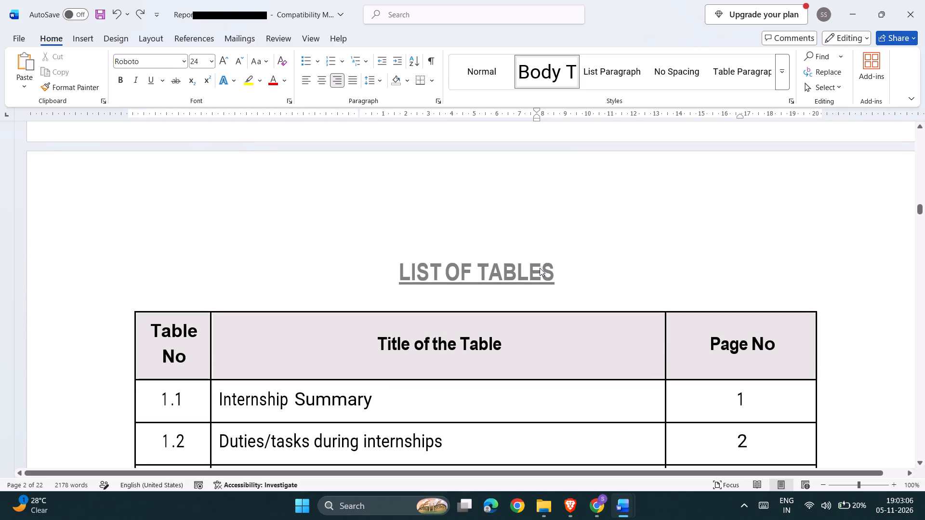
{"action": "left_click", "coordinate": [540, 268]}
{"action": "scroll", "coordinate": [540, 268], "scroll_direction": "down", "scroll_amount": 3}
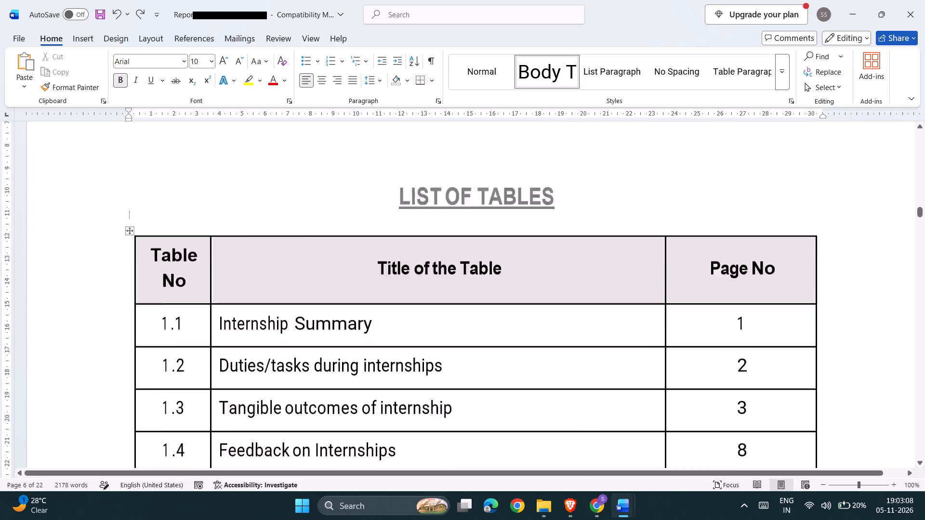
{"action": "scroll", "coordinate": [540, 268], "scroll_direction": "down", "scroll_amount": 10}
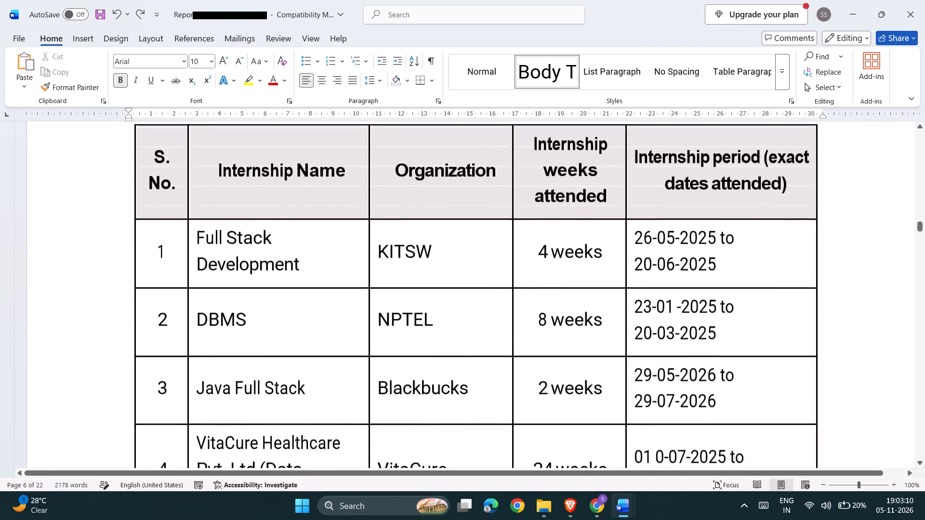
Review Chapter I from the Internships Attended table through Tangible Outcomes of Internship to the Internship-1: Full Stack Development page.
{"action": "scroll", "coordinate": [540, 268], "scroll_direction": "down", "scroll_amount": 9}
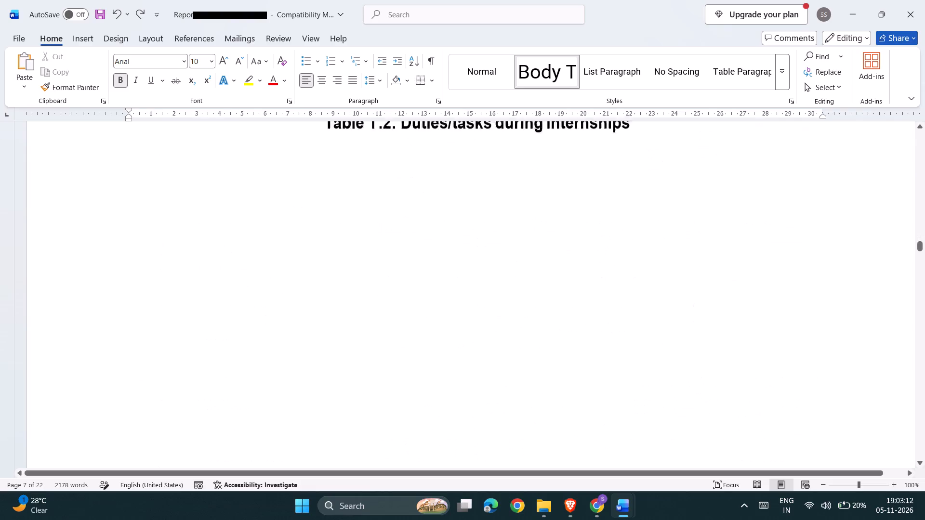
{"action": "scroll", "coordinate": [540, 268], "scroll_direction": "down", "scroll_amount": 5}
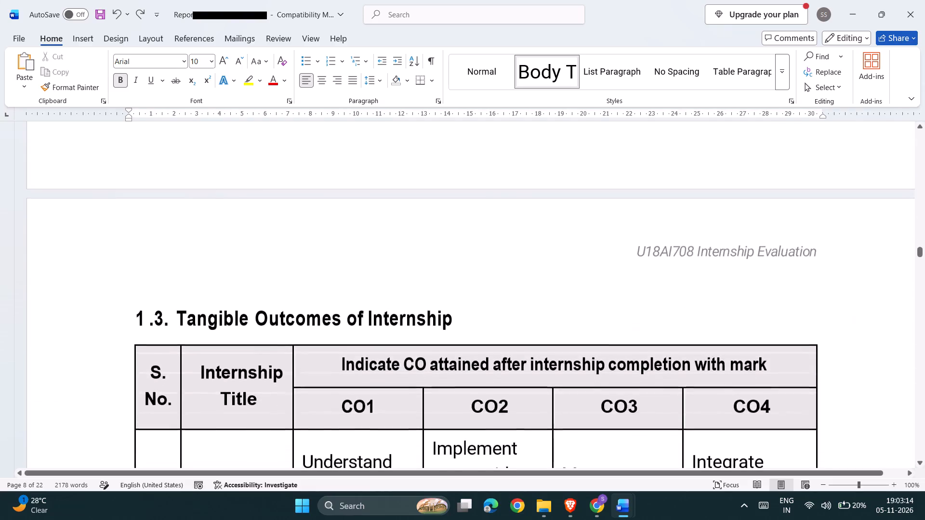
{"action": "scroll", "coordinate": [540, 268], "scroll_direction": "down", "scroll_amount": 10}
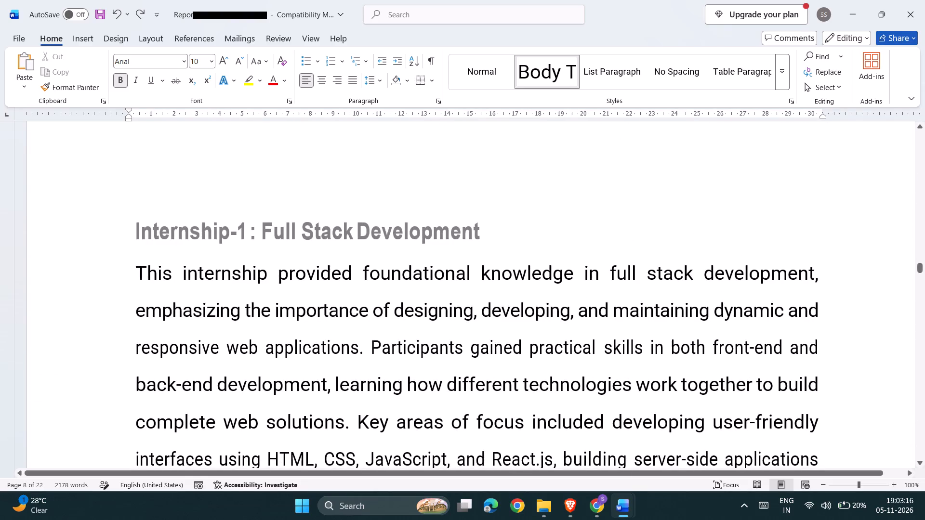
{"action": "scroll", "coordinate": [540, 268], "scroll_direction": "down", "scroll_amount": 1}
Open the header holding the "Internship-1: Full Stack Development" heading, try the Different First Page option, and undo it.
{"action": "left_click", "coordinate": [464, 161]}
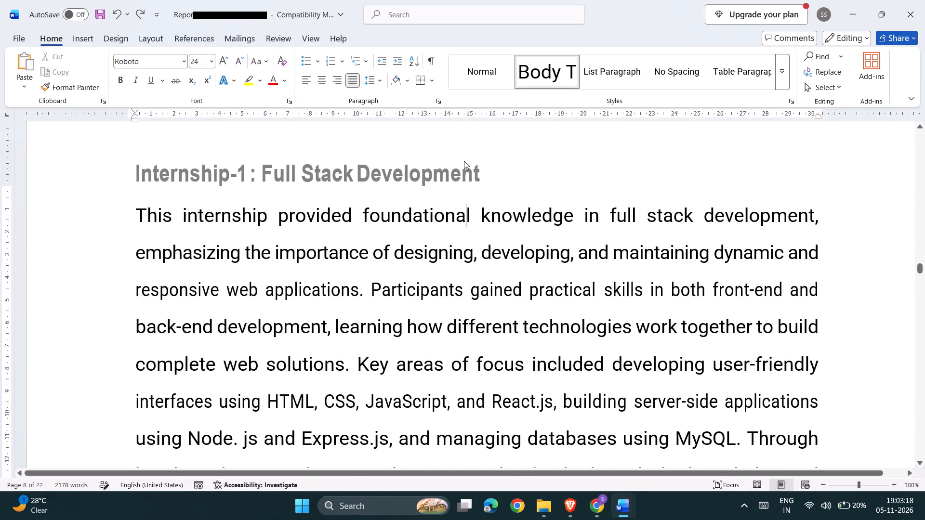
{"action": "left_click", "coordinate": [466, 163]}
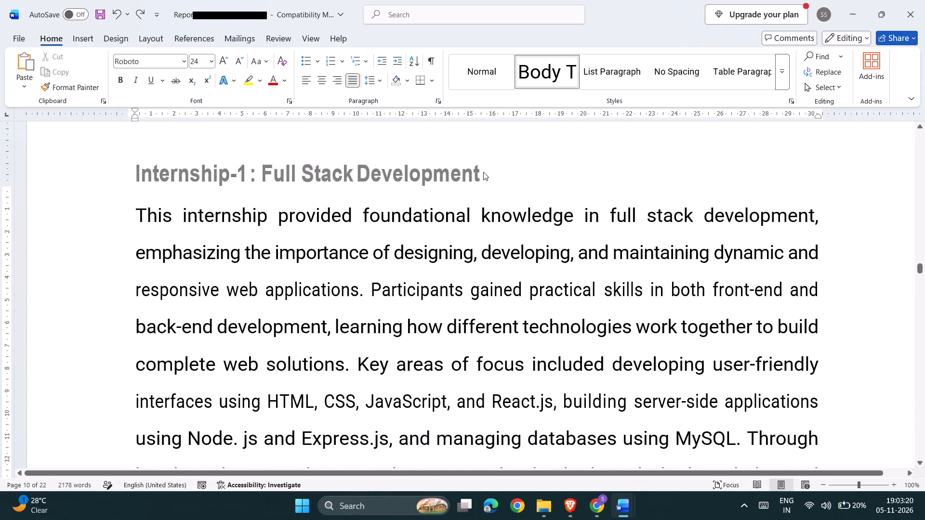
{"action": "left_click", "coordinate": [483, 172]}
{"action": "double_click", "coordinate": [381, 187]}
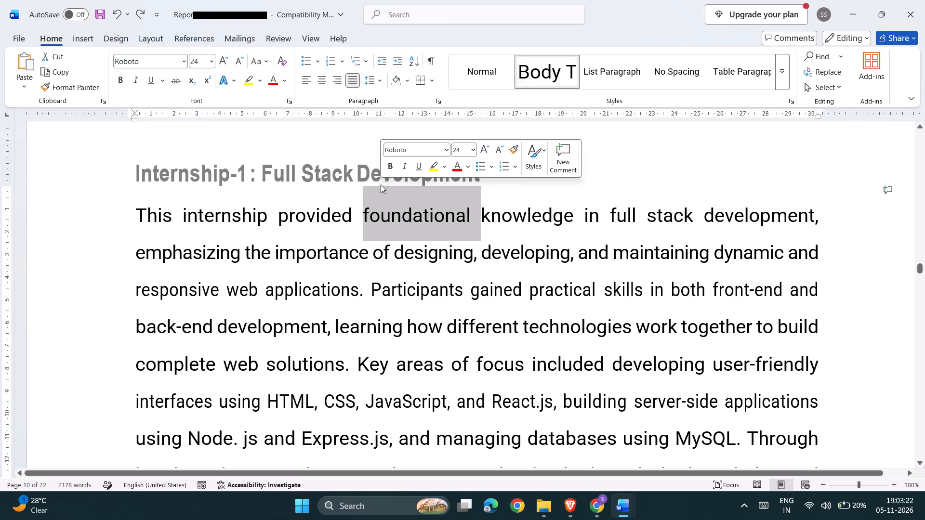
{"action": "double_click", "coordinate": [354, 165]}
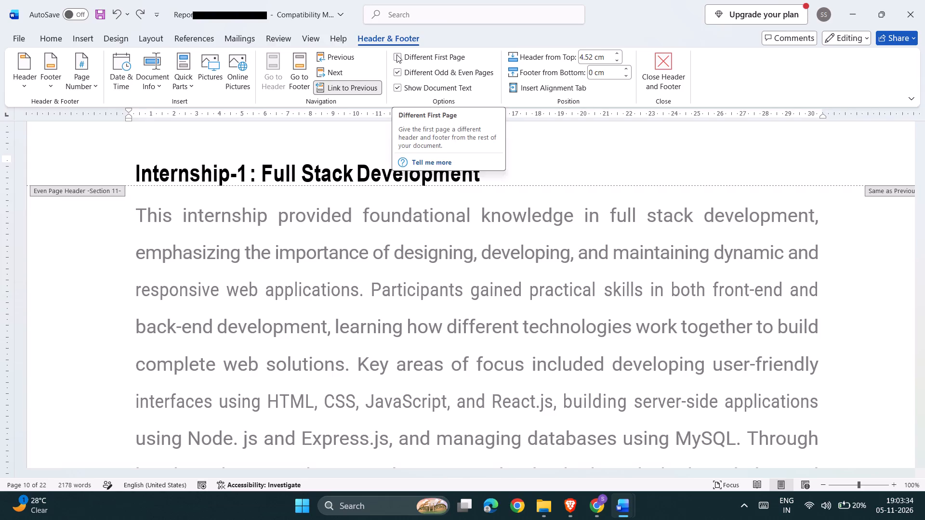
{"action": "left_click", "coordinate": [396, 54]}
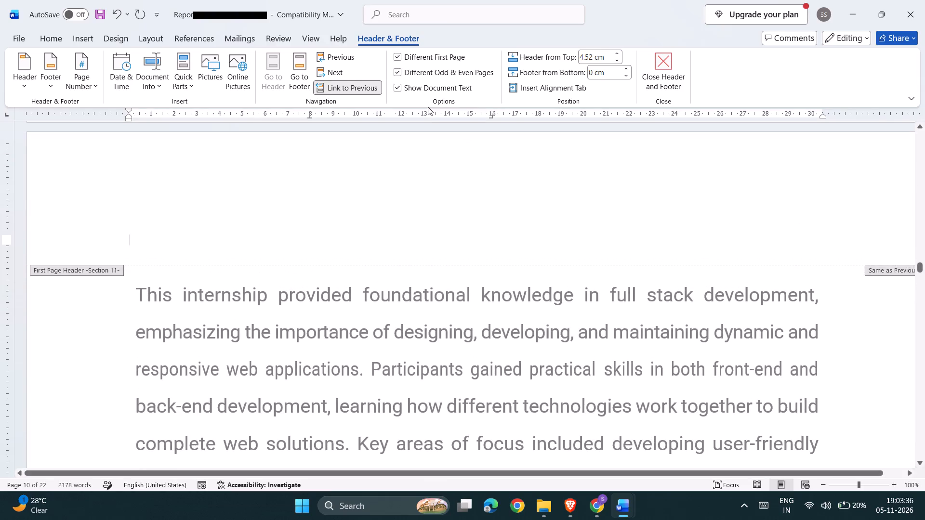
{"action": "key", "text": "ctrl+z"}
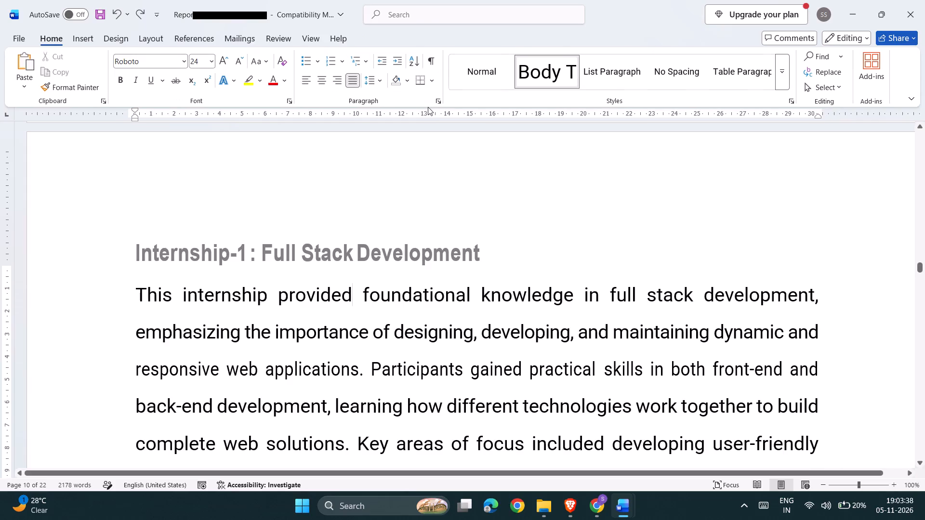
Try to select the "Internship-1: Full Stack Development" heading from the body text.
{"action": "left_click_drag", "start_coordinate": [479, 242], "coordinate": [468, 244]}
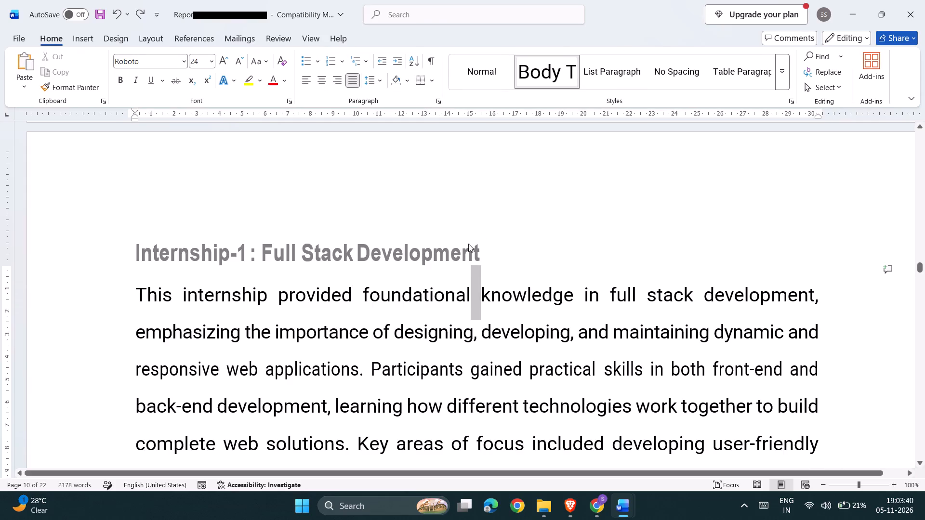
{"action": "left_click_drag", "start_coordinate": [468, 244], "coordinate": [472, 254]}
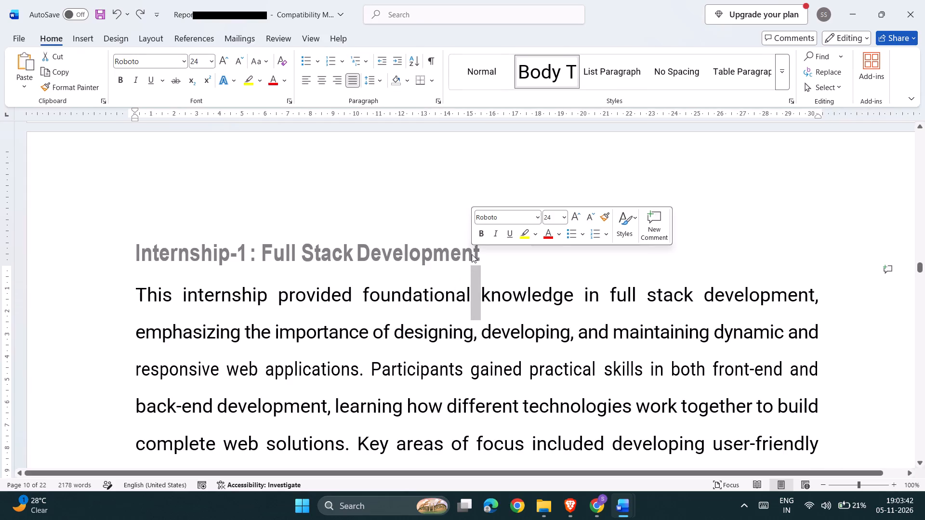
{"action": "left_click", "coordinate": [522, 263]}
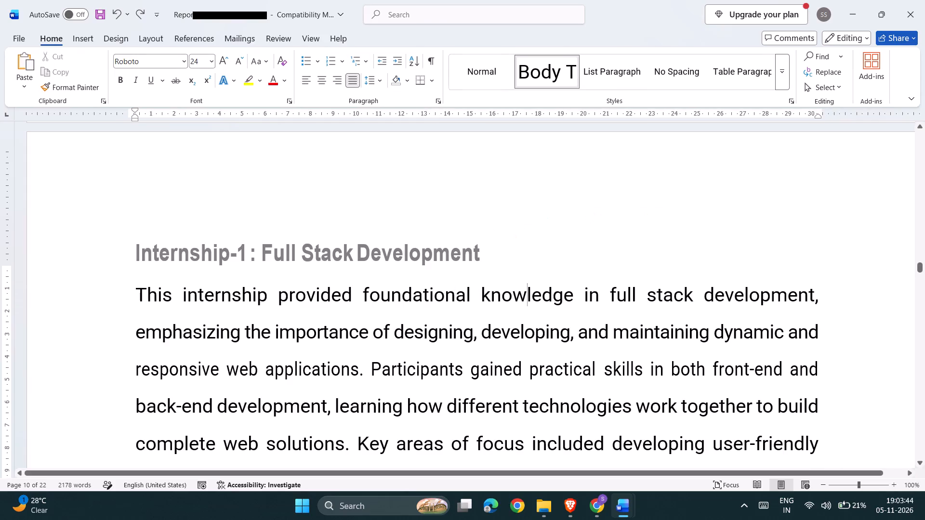
Change the font of the entire document body to Times New Roman.
{"action": "left_click", "coordinate": [530, 303]}
{"action": "key", "text": "ctrl+a"}
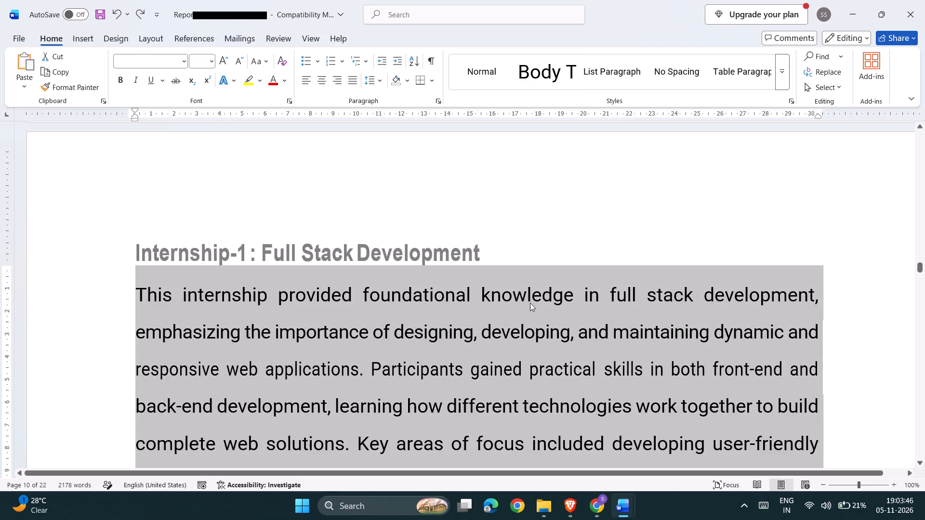
{"action": "left_click", "coordinate": [183, 63]}
{"action": "key", "text": "shift+t"}
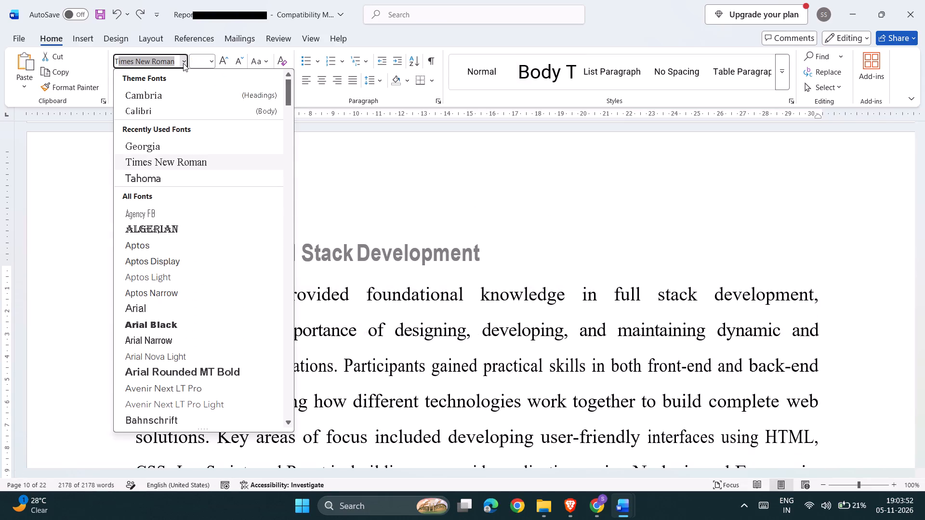
{"action": "key", "text": "Tab"}
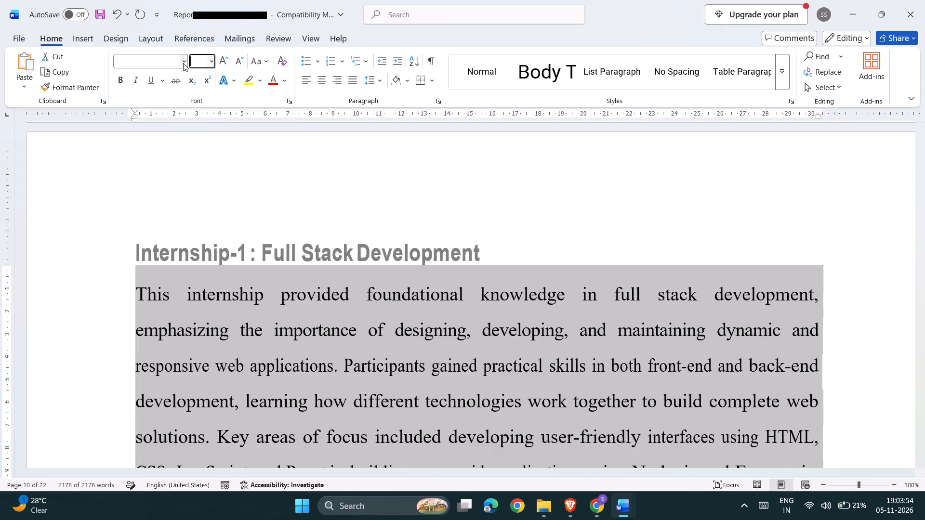
{"action": "left_click", "coordinate": [361, 201]}
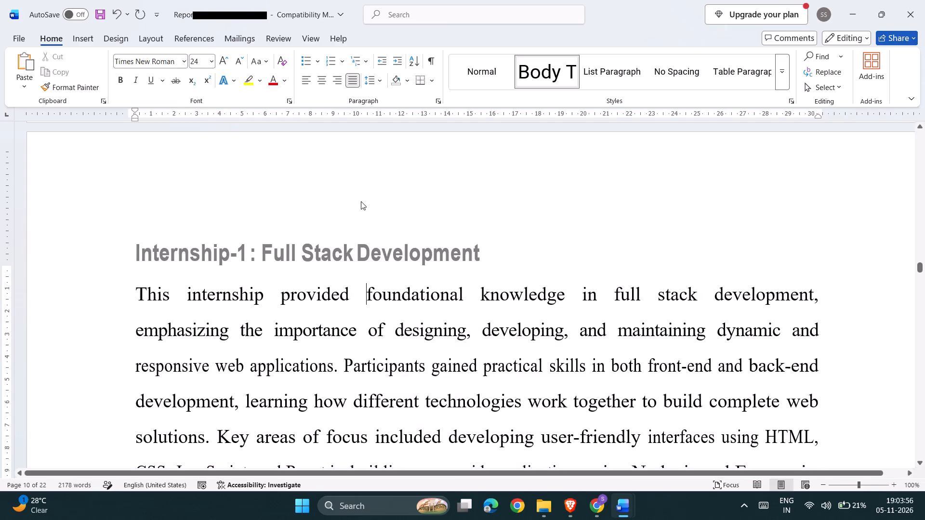
Review the Internship-1 to Internship-4 descriptions and the start of section 1.5, SDGs for Online and Offline Internships.
{"action": "scroll", "coordinate": [361, 201], "scroll_direction": "down", "scroll_amount": 7}
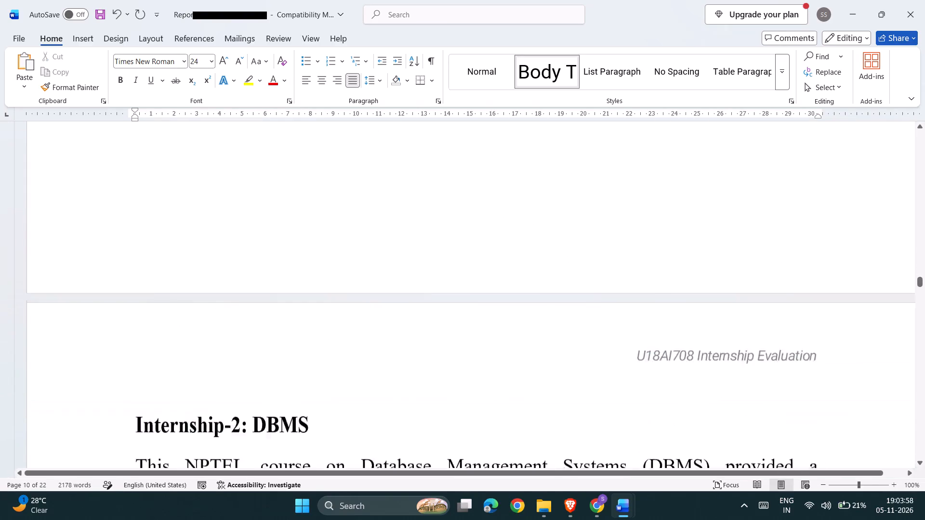
{"action": "scroll", "coordinate": [361, 201], "scroll_direction": "down", "scroll_amount": 5}
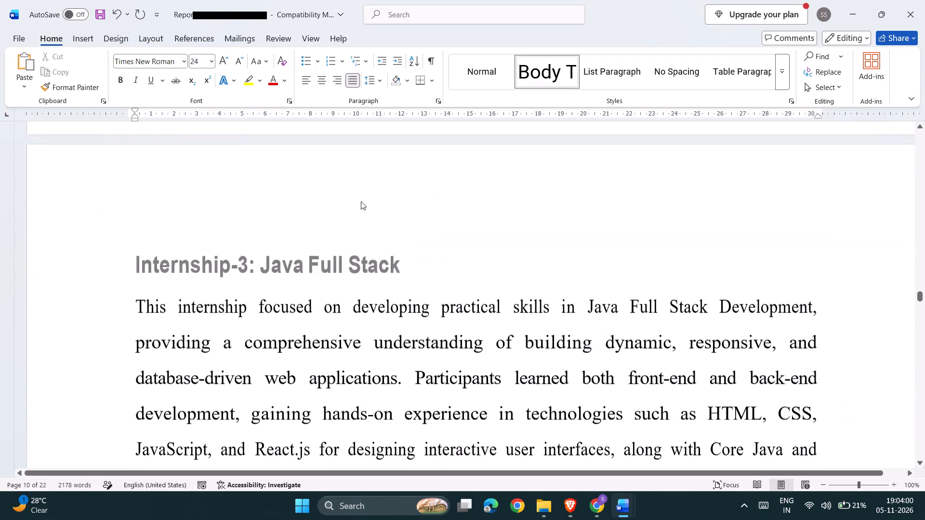
{"action": "scroll", "coordinate": [361, 201], "scroll_direction": "down", "scroll_amount": 4}
{"action": "scroll", "coordinate": [361, 201], "scroll_direction": "up", "scroll_amount": 2}
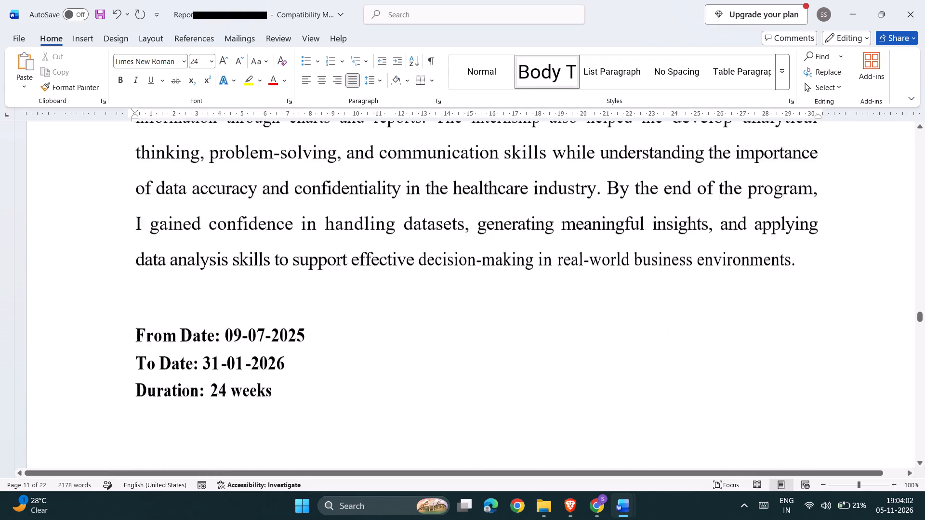
{"action": "scroll", "coordinate": [361, 201], "scroll_direction": "down", "scroll_amount": 8}
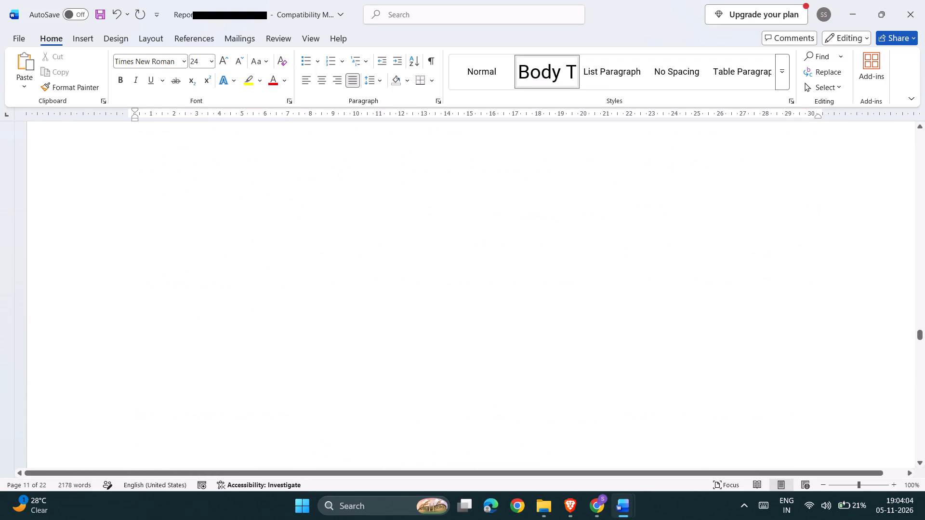
{"action": "scroll", "coordinate": [361, 201], "scroll_direction": "down", "scroll_amount": 4}
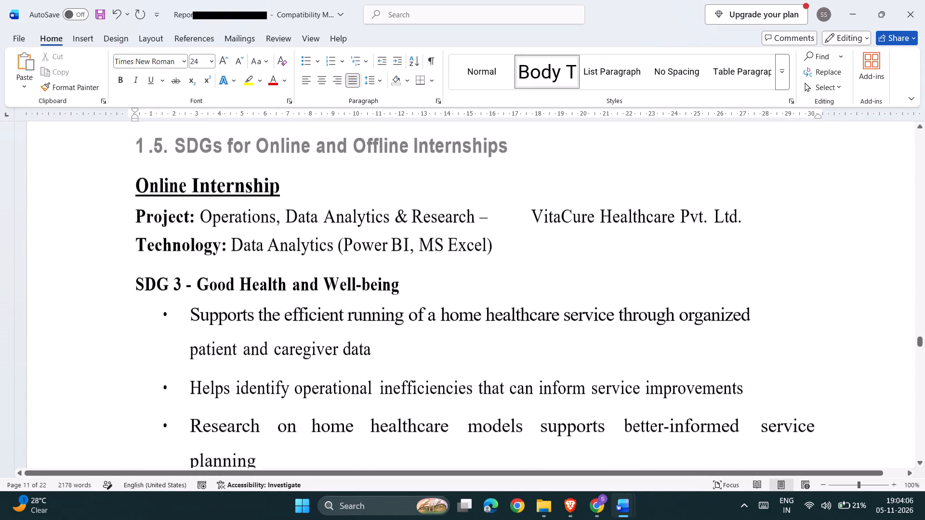
Delete the "U18AI708 Internship Evaluation" line at the top of the section 1.5 page.
{"action": "scroll", "coordinate": [361, 201], "scroll_direction": "up", "scroll_amount": 1}
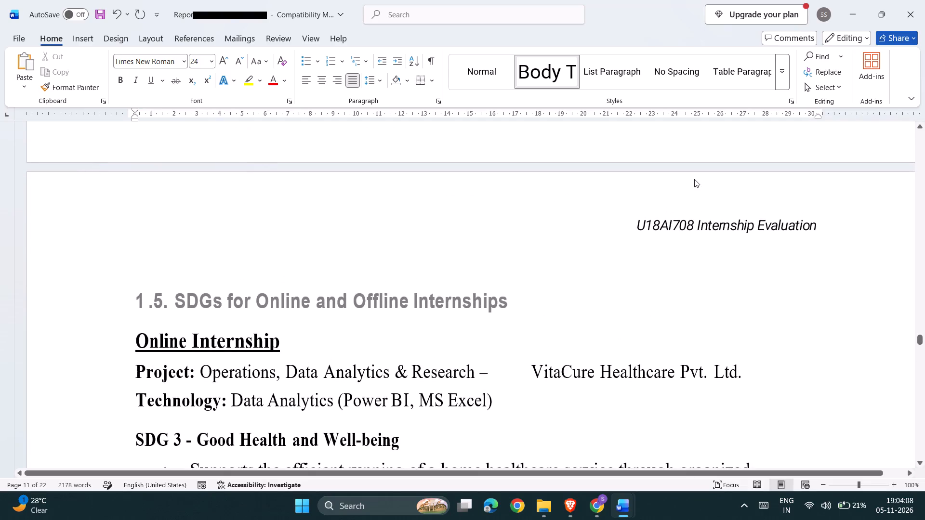
{"action": "left_click", "coordinate": [760, 231]}
{"action": "key", "text": "BackSpace"}
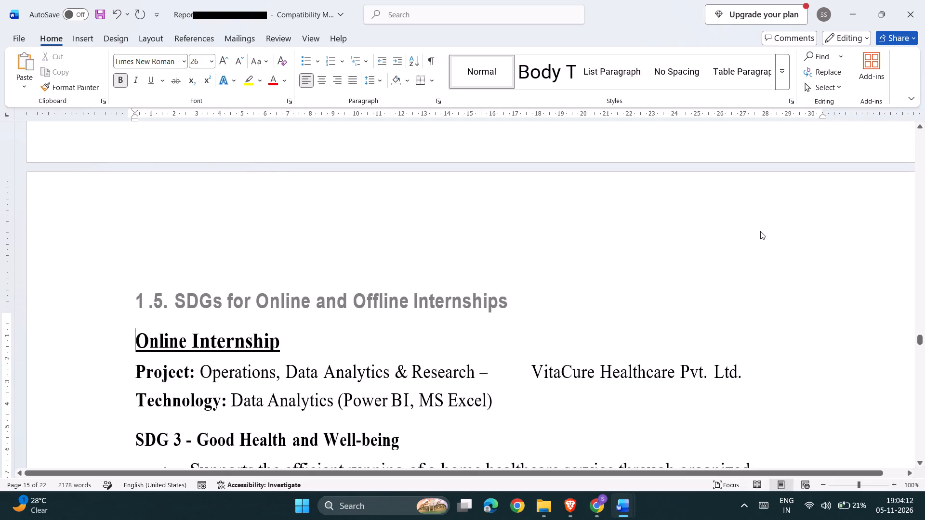
Review the SDG sections, the start of Chapter II, and the Full Stack Development and DBMS certificate pages.
{"action": "scroll", "coordinate": [760, 231], "scroll_direction": "down", "scroll_amount": 8}
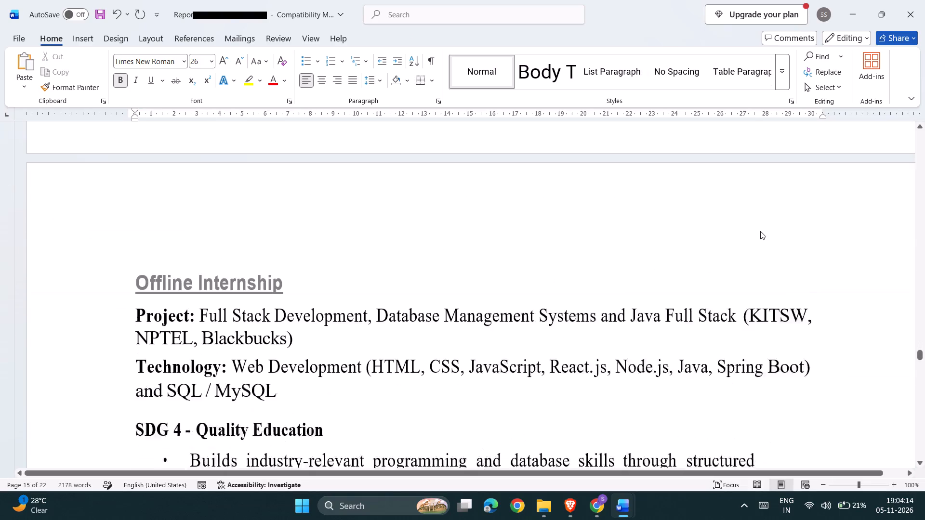
{"action": "scroll", "coordinate": [760, 231], "scroll_direction": "down", "scroll_amount": 2}
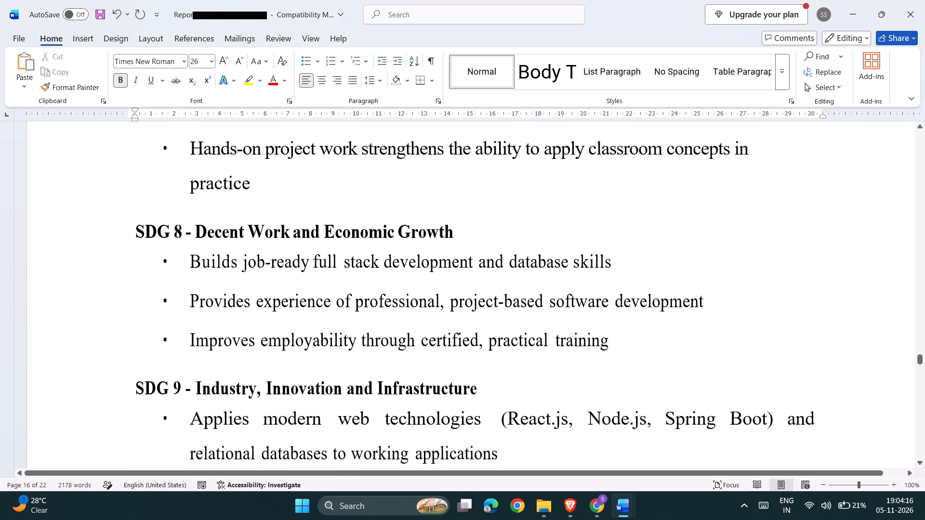
{"action": "scroll", "coordinate": [760, 231], "scroll_direction": "down", "scroll_amount": 5}
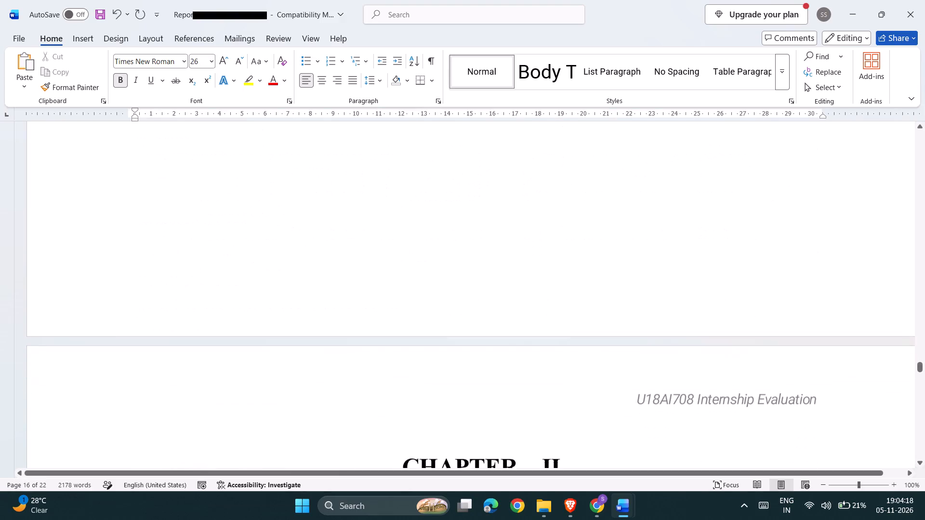
{"action": "left_click", "coordinate": [712, 399]}
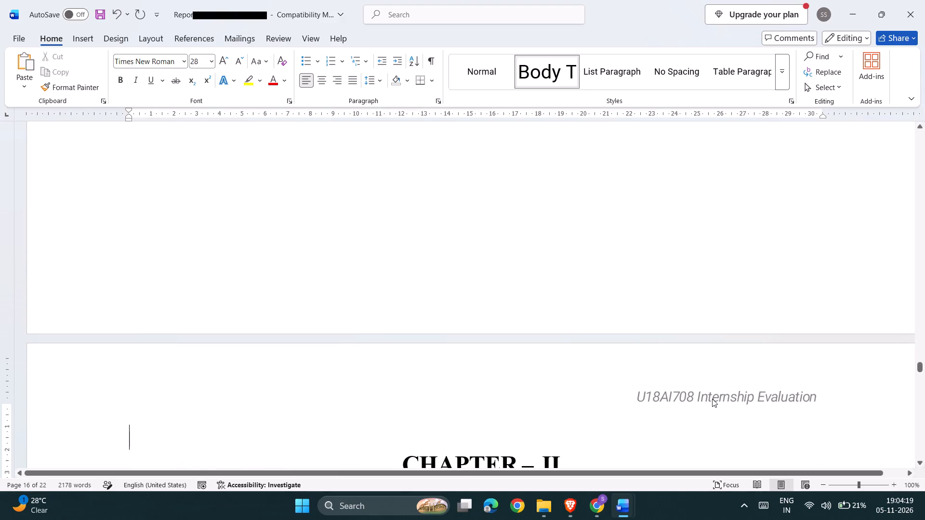
{"action": "scroll", "coordinate": [712, 399], "scroll_direction": "down", "scroll_amount": 6}
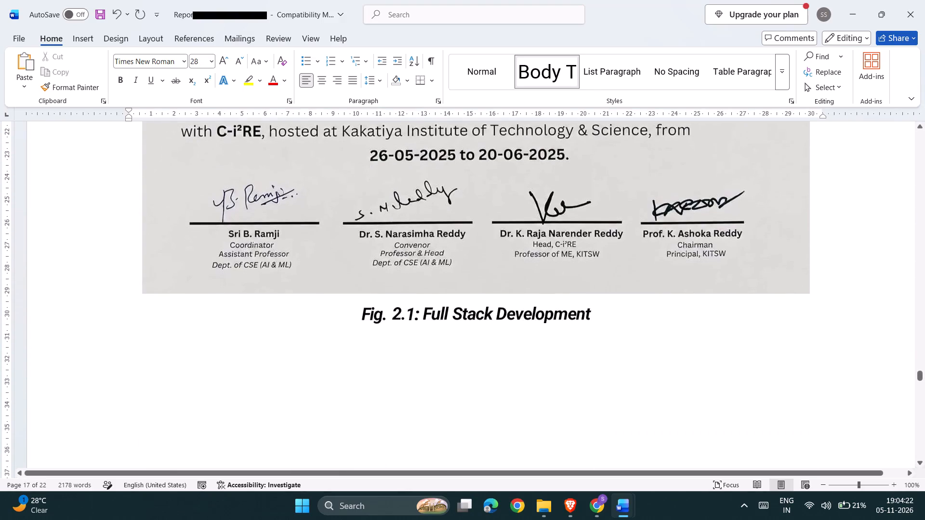
{"action": "scroll", "coordinate": [712, 399], "scroll_direction": "down", "scroll_amount": 5}
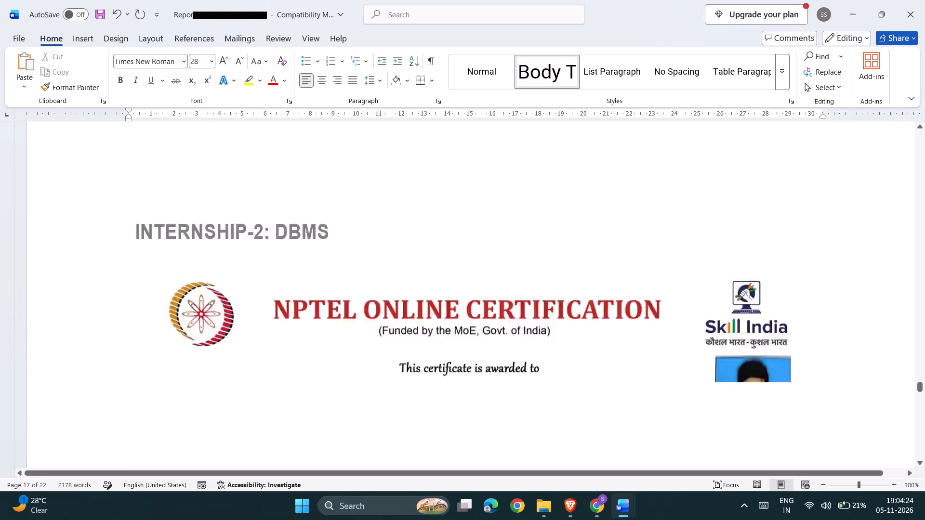
{"action": "scroll", "coordinate": [712, 399], "scroll_direction": "down", "scroll_amount": 1}
{"action": "scroll", "coordinate": [712, 399], "scroll_direction": "up", "scroll_amount": 3}
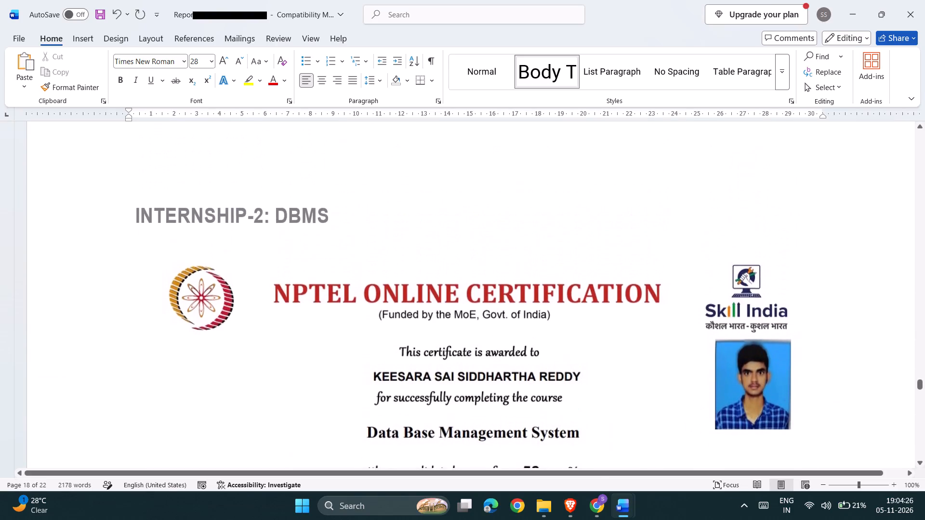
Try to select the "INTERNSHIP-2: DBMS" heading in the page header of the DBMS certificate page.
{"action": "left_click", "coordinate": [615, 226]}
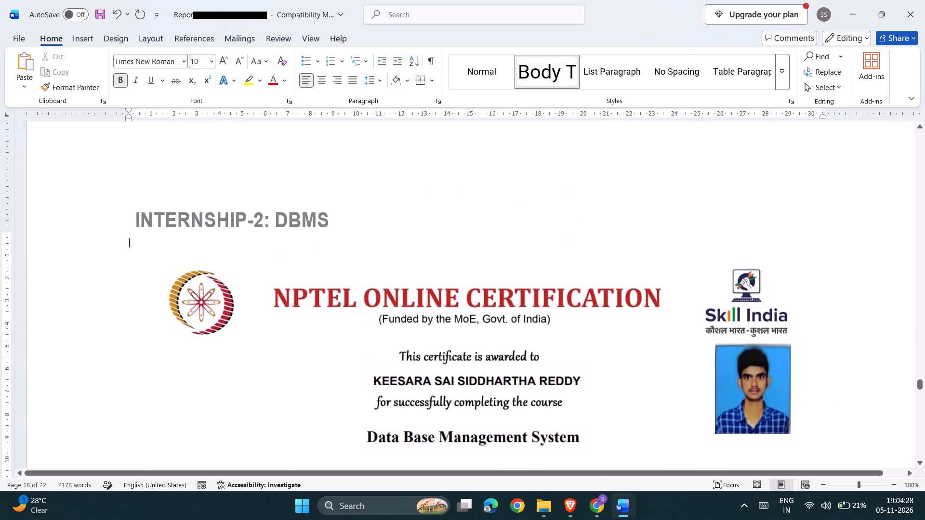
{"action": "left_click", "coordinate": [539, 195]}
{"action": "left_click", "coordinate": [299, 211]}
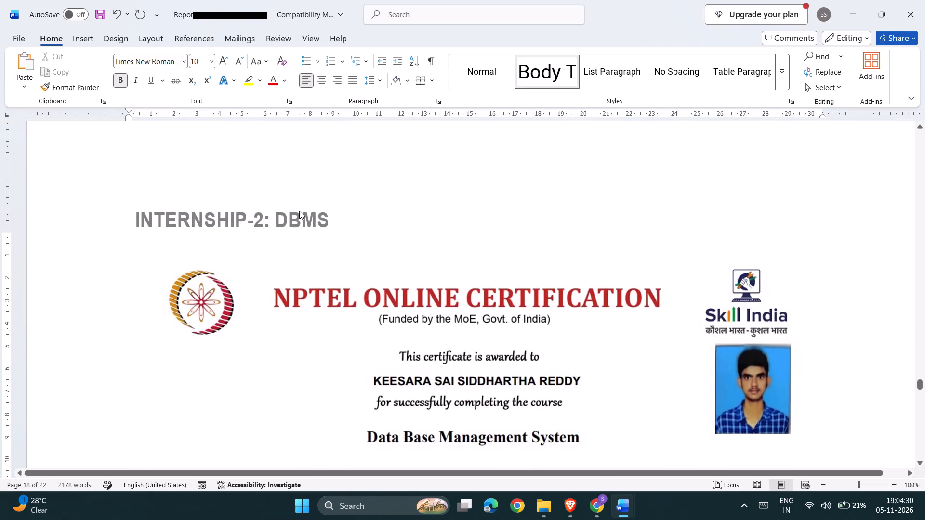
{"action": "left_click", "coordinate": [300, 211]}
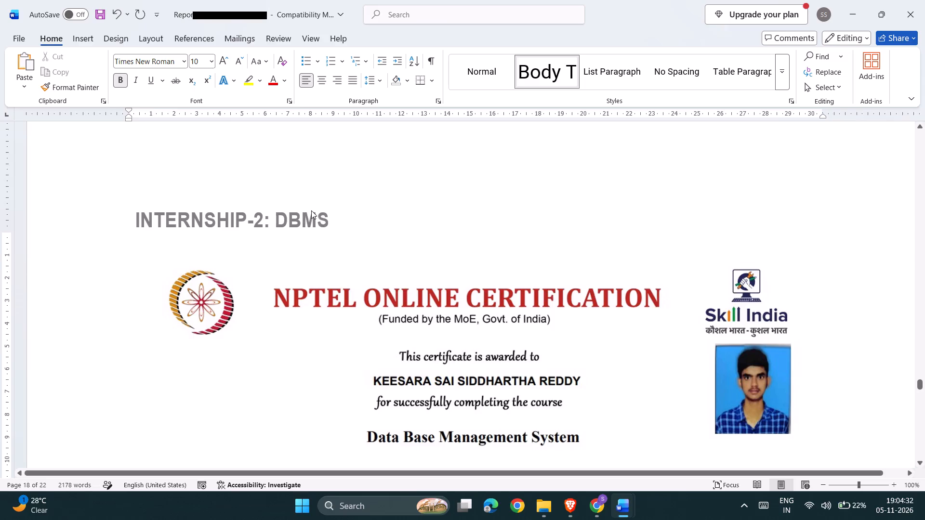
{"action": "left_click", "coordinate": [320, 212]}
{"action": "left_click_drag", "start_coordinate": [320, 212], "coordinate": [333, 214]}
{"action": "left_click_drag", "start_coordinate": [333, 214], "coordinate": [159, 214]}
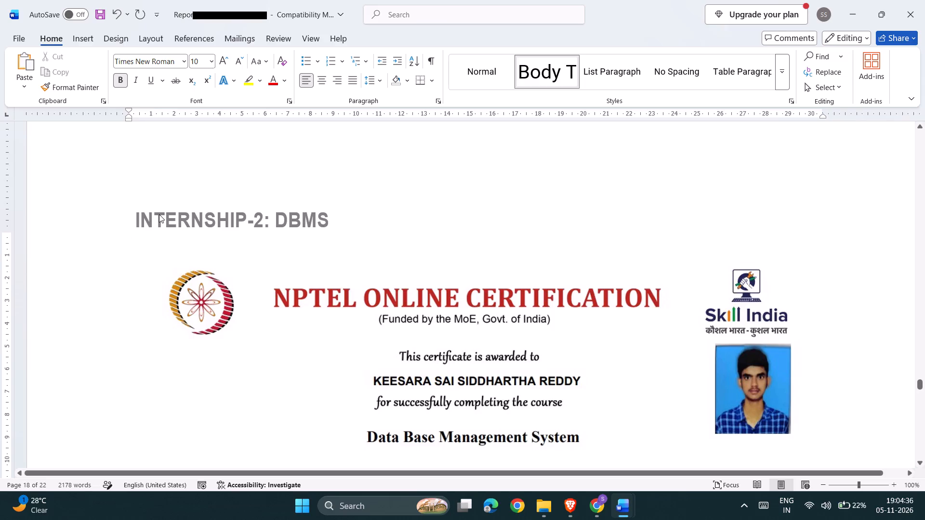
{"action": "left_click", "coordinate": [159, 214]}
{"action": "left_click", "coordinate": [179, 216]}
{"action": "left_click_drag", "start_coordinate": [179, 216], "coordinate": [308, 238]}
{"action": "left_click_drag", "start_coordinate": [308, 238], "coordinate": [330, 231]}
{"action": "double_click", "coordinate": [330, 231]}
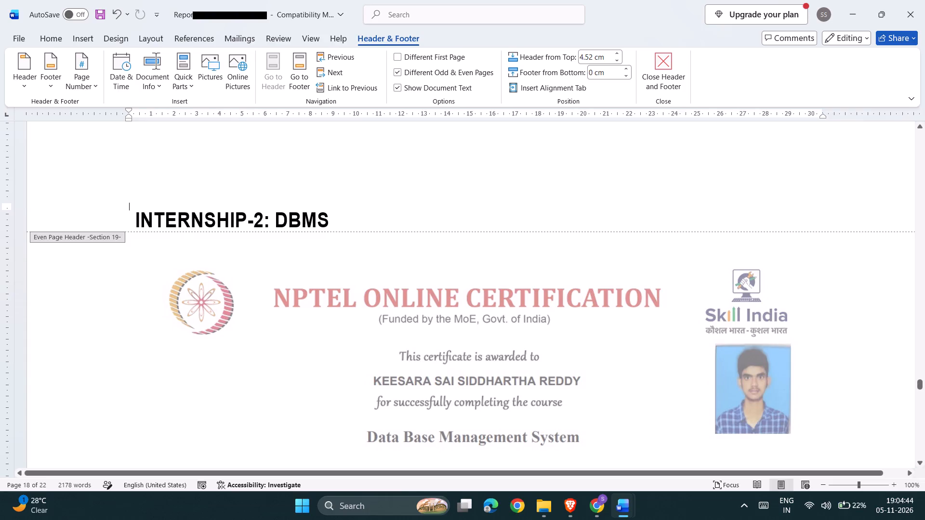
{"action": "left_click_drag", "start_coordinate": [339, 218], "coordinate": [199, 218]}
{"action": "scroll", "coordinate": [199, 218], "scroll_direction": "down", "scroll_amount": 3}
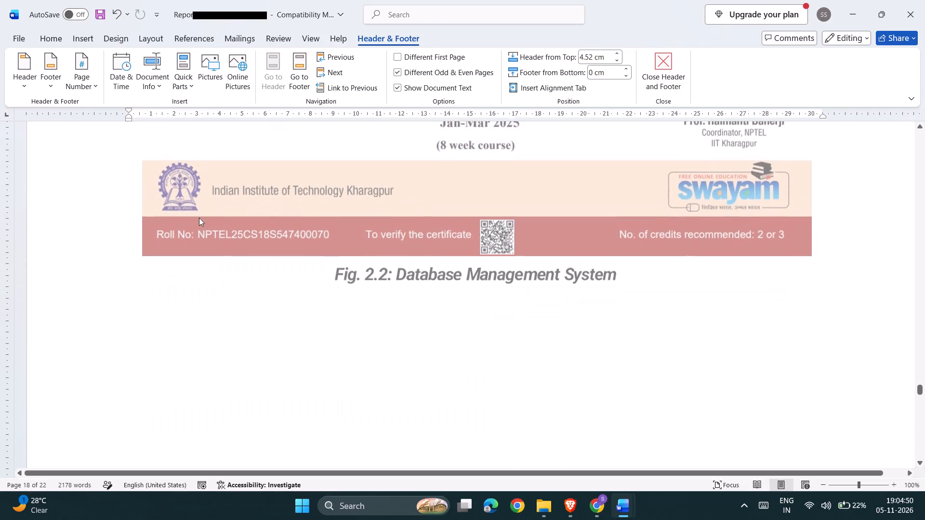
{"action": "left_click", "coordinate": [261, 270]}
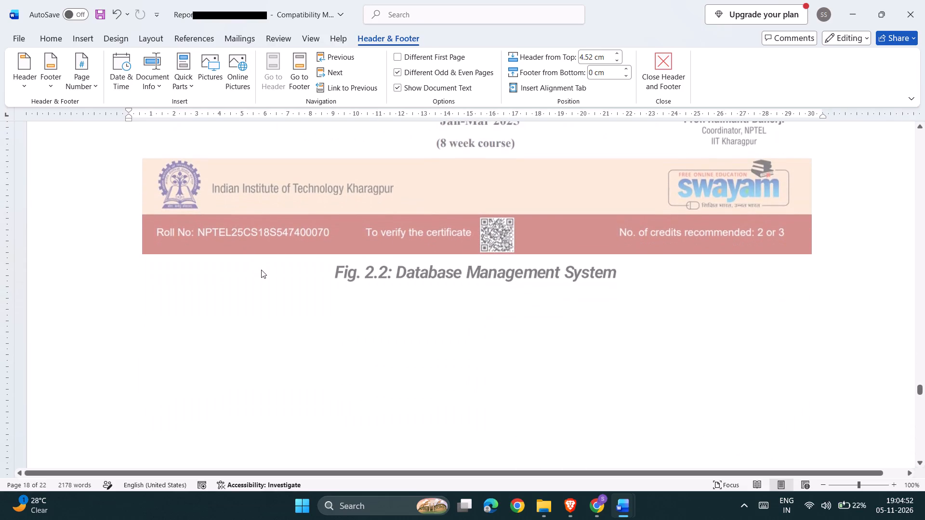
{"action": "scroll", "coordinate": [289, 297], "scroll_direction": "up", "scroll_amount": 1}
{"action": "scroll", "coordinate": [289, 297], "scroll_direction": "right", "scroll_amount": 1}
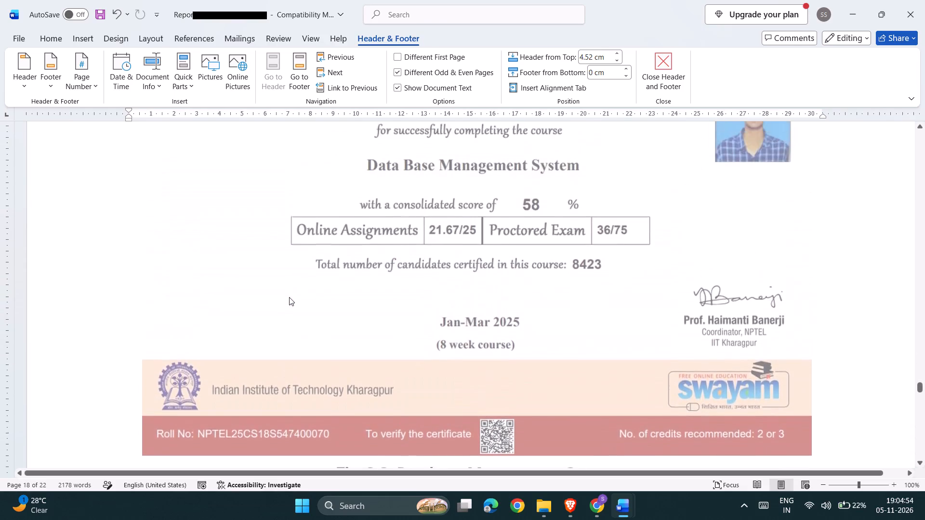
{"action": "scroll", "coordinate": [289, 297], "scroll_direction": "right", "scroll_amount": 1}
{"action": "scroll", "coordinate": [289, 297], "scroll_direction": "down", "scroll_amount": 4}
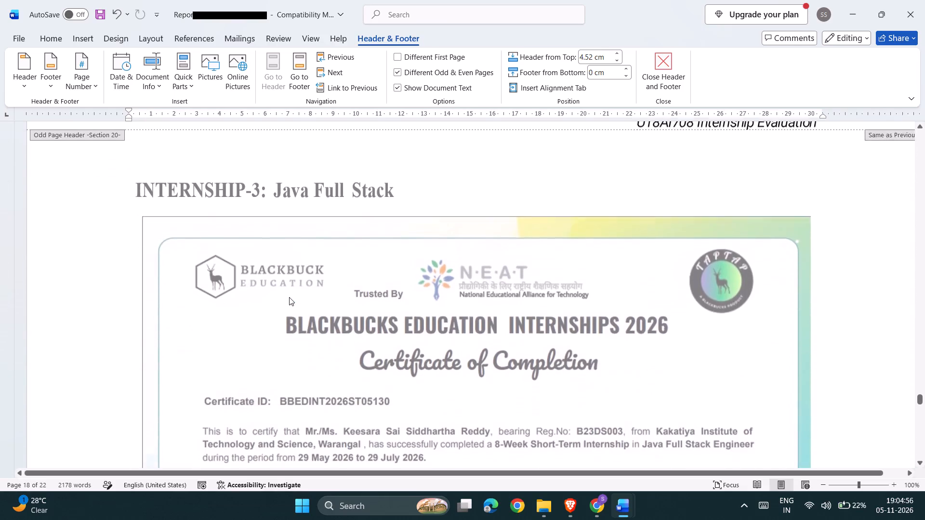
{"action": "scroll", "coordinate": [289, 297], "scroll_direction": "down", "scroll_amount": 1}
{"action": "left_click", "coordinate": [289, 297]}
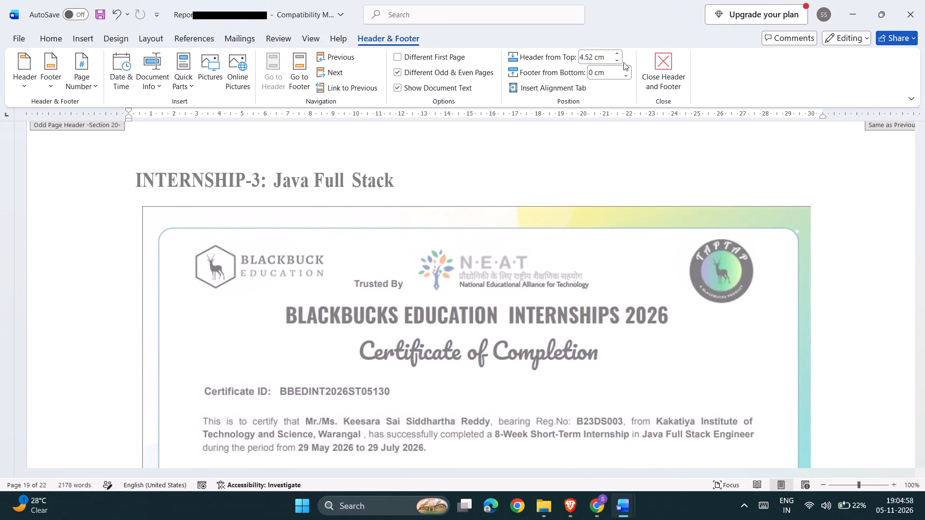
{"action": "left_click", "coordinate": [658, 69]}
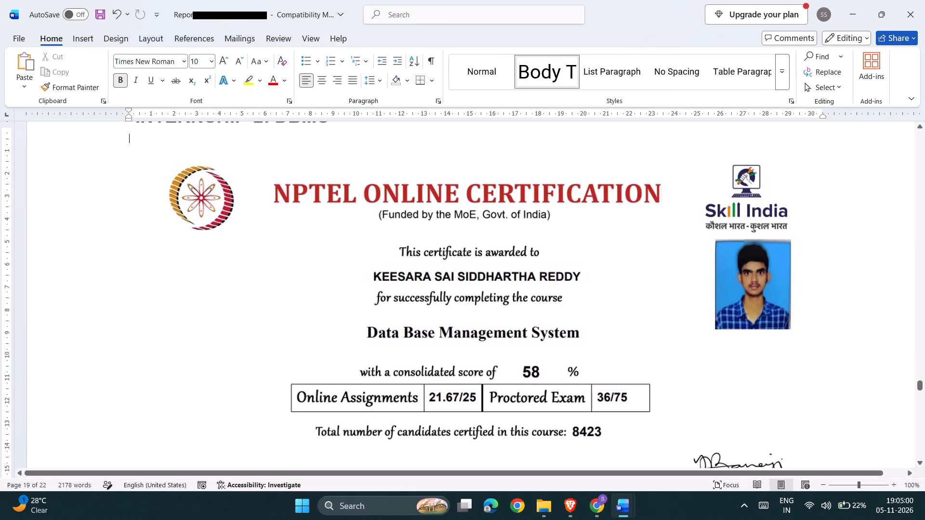
Review the remaining certificate pages, the References list and the closing presentation photo through the end of the report.
{"action": "scroll", "coordinate": [588, 144], "scroll_direction": "up", "scroll_amount": 1}
{"action": "scroll", "coordinate": [588, 144], "scroll_direction": "down", "scroll_amount": 2}
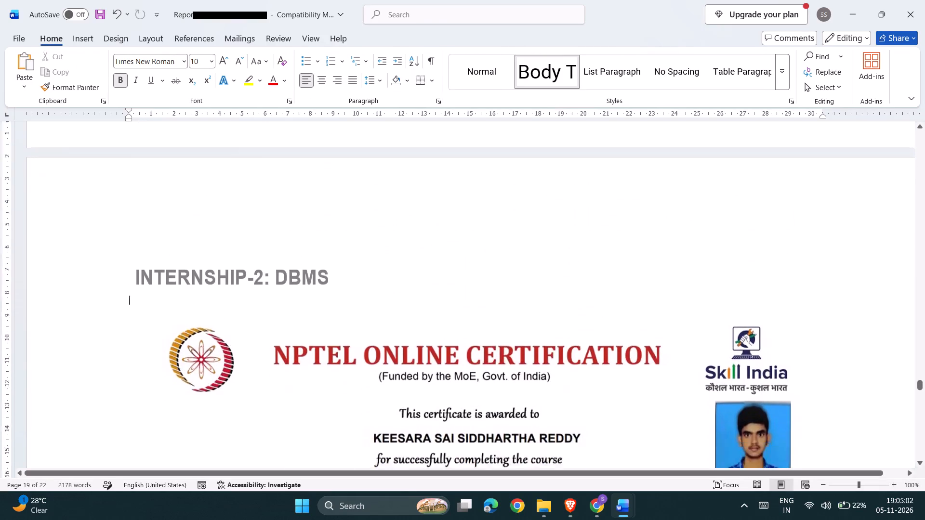
{"action": "scroll", "coordinate": [588, 144], "scroll_direction": "down", "scroll_amount": 7}
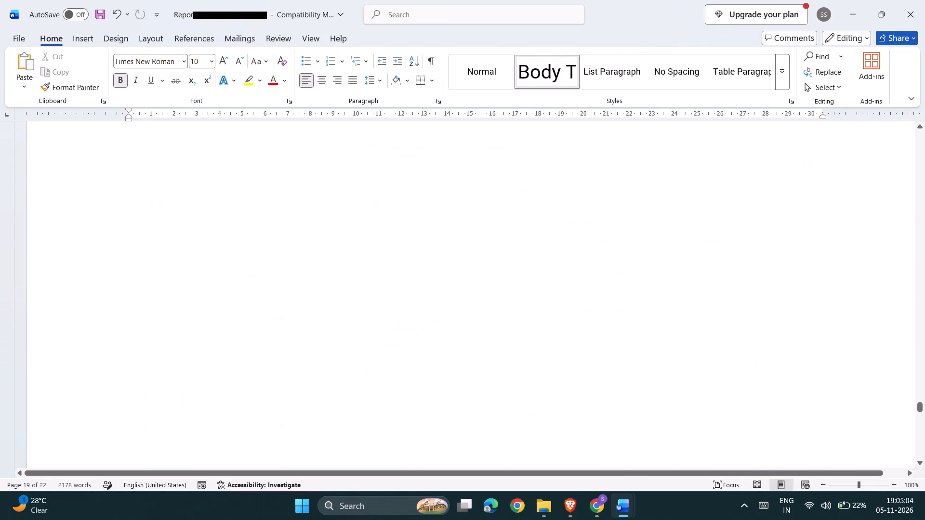
{"action": "scroll", "coordinate": [588, 144], "scroll_direction": "down", "scroll_amount": 5}
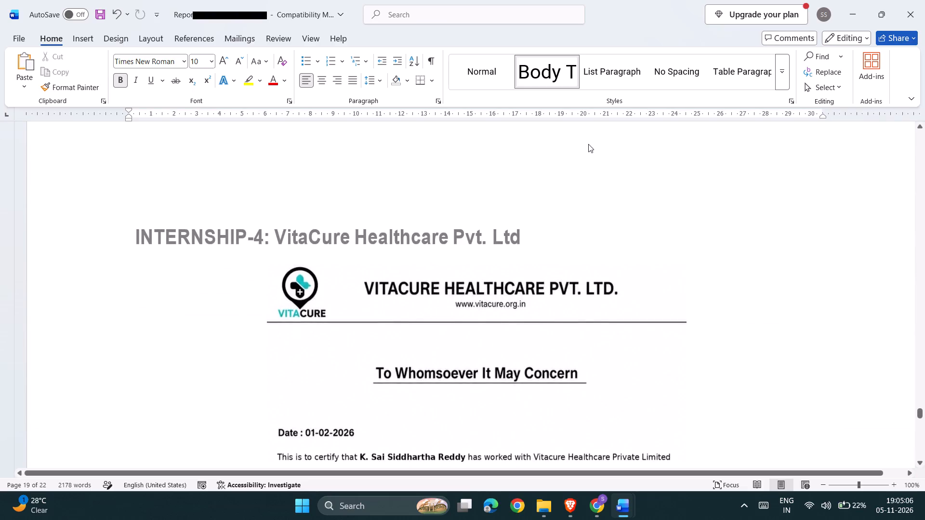
{"action": "left_click", "coordinate": [496, 228]}
{"action": "scroll", "coordinate": [496, 228], "scroll_direction": "down", "scroll_amount": 1}
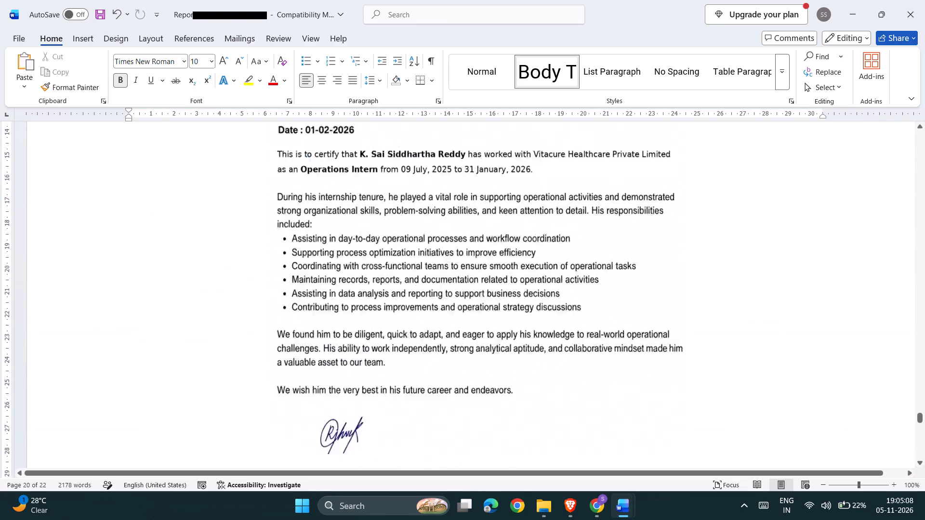
{"action": "scroll", "coordinate": [496, 228], "scroll_direction": "down", "scroll_amount": 2}
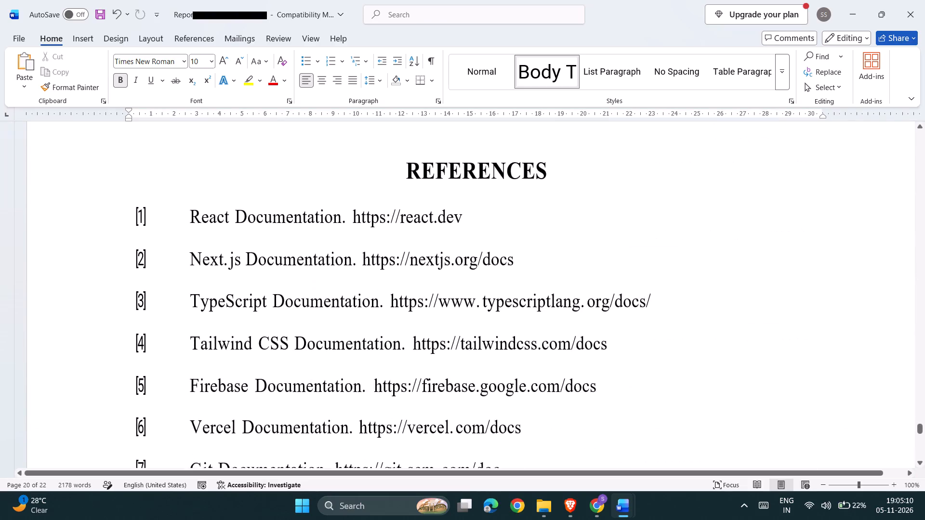
{"action": "scroll", "coordinate": [496, 228], "scroll_direction": "down", "scroll_amount": 5}
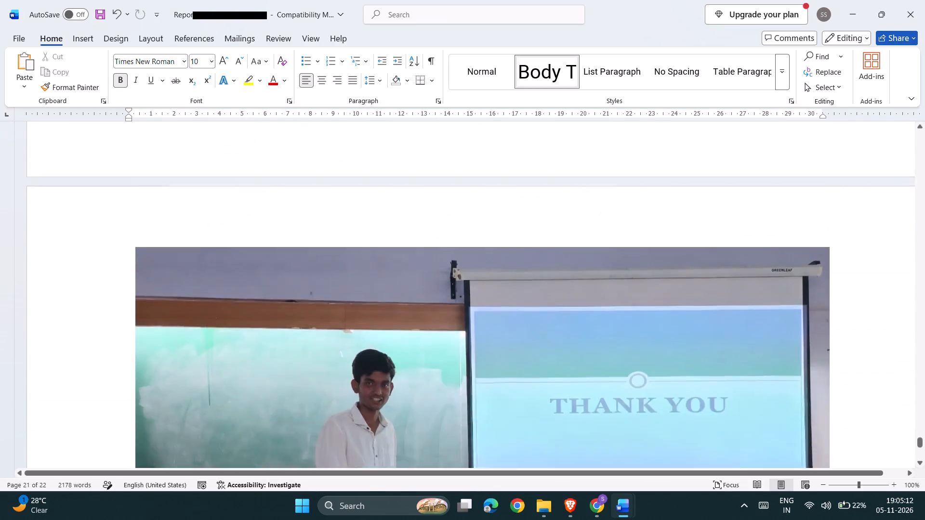
{"action": "scroll", "coordinate": [496, 228], "scroll_direction": "down", "scroll_amount": 1}
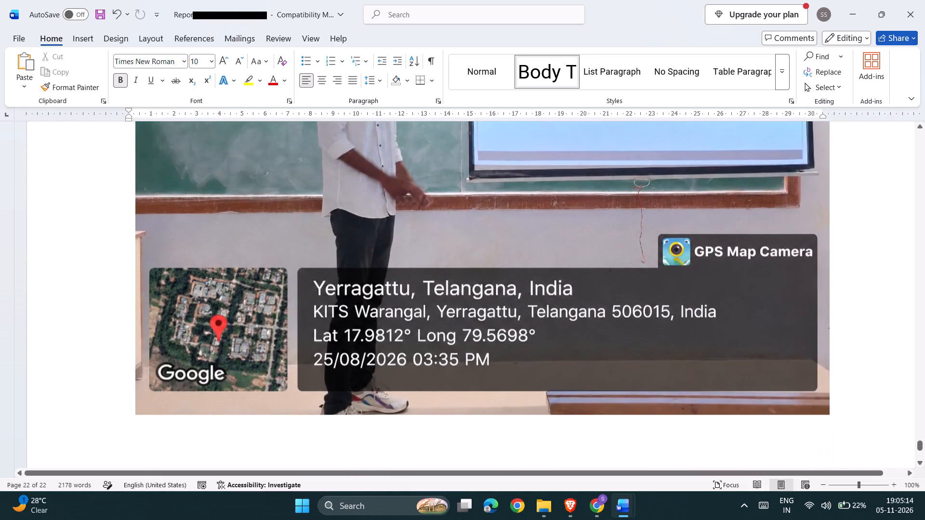
Go back to the front matter and review the Acknowledgement and table of contents pages up to the List of Figures.
{"action": "scroll", "coordinate": [496, 228], "scroll_direction": "up", "scroll_amount": 8}
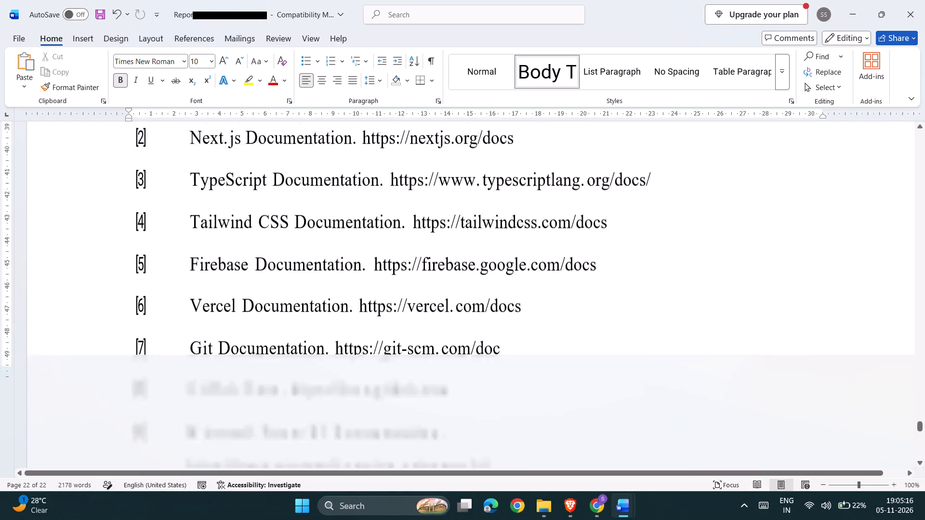
{"action": "scroll", "coordinate": [496, 228], "scroll_direction": "up", "scroll_amount": 13}
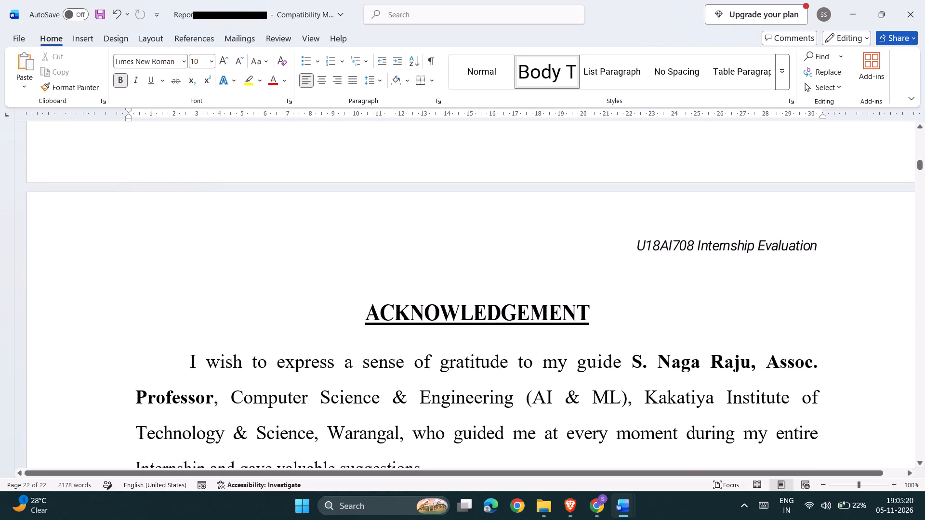
{"action": "scroll", "coordinate": [496, 228], "scroll_direction": "down", "scroll_amount": 2}
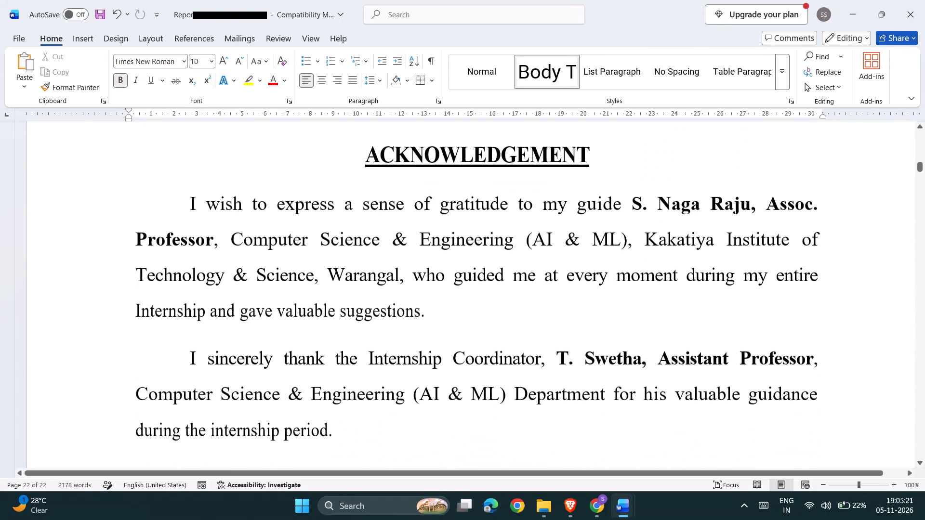
{"action": "scroll", "coordinate": [496, 228], "scroll_direction": "down", "scroll_amount": 6}
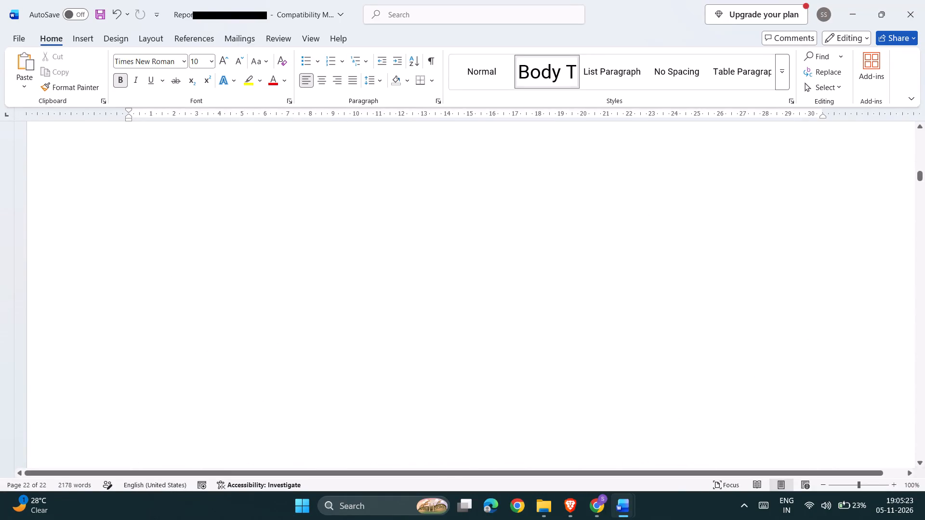
{"action": "scroll", "coordinate": [496, 228], "scroll_direction": "down", "scroll_amount": 4}
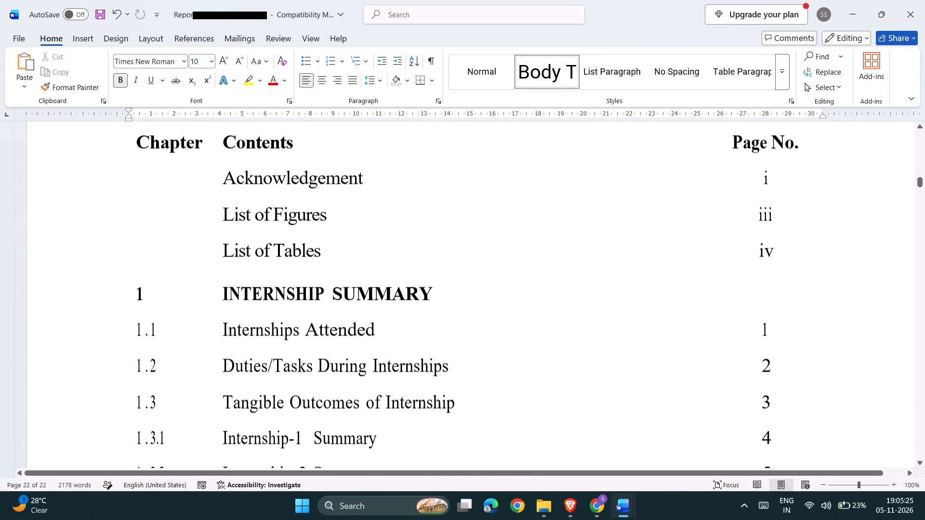
{"action": "scroll", "coordinate": [496, 228], "scroll_direction": "down", "scroll_amount": 4}
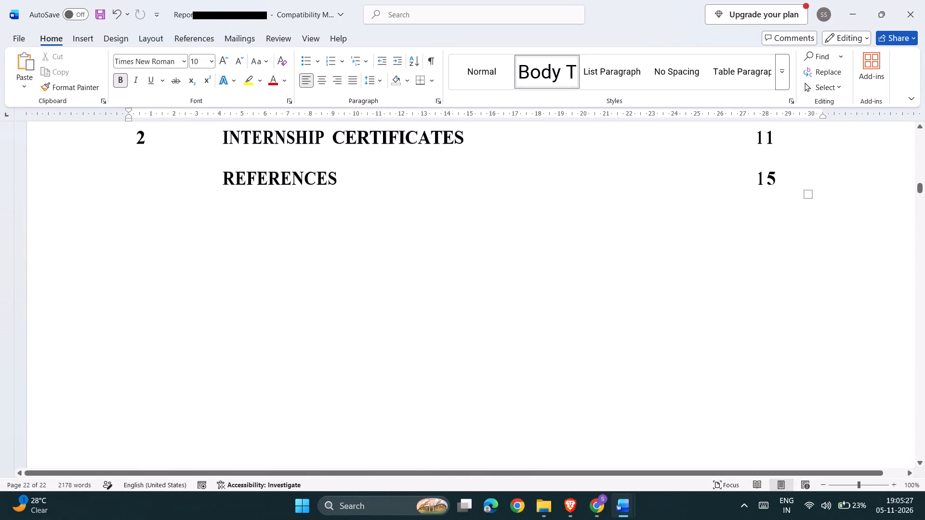
{"action": "scroll", "coordinate": [496, 228], "scroll_direction": "down", "scroll_amount": 3}
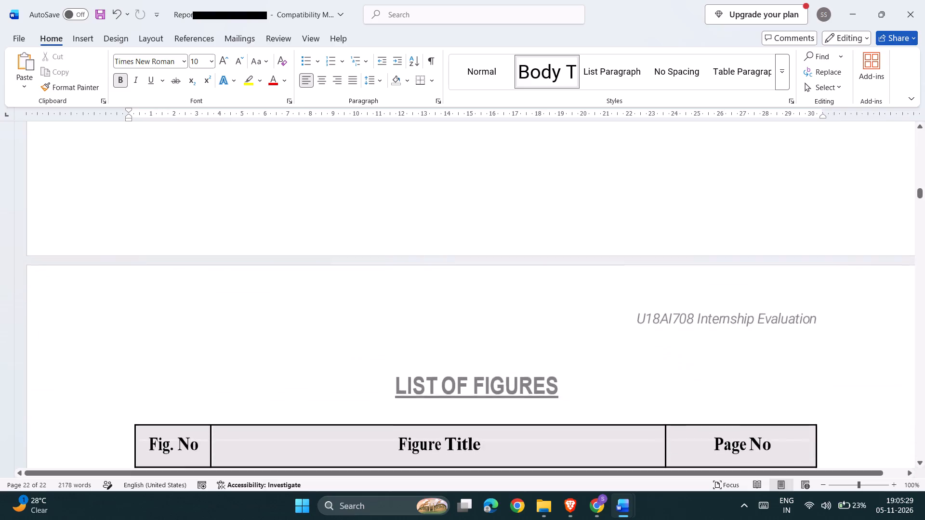
Delete the "U18AI708 Internship Evaluation" line from the header of the List of Figures page.
{"action": "scroll", "coordinate": [496, 228], "scroll_direction": "down", "scroll_amount": 2}
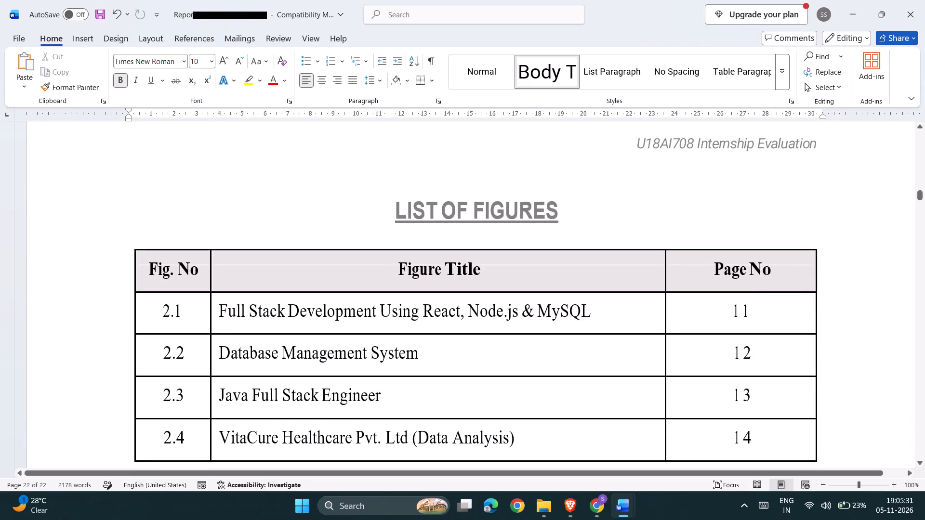
{"action": "left_click", "coordinate": [658, 135]}
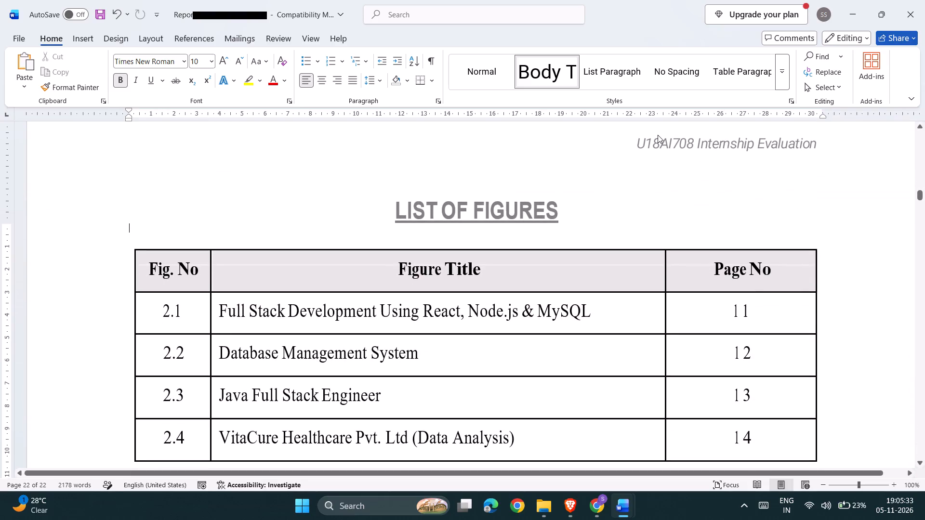
{"action": "double_click", "coordinate": [658, 138]}
{"action": "left_click", "coordinate": [658, 138]}
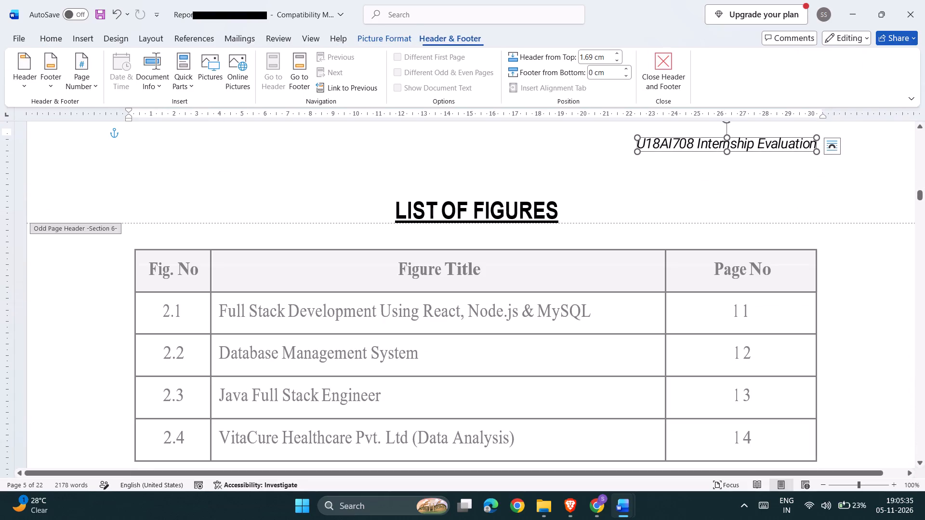
{"action": "key", "text": "BackSpace"}
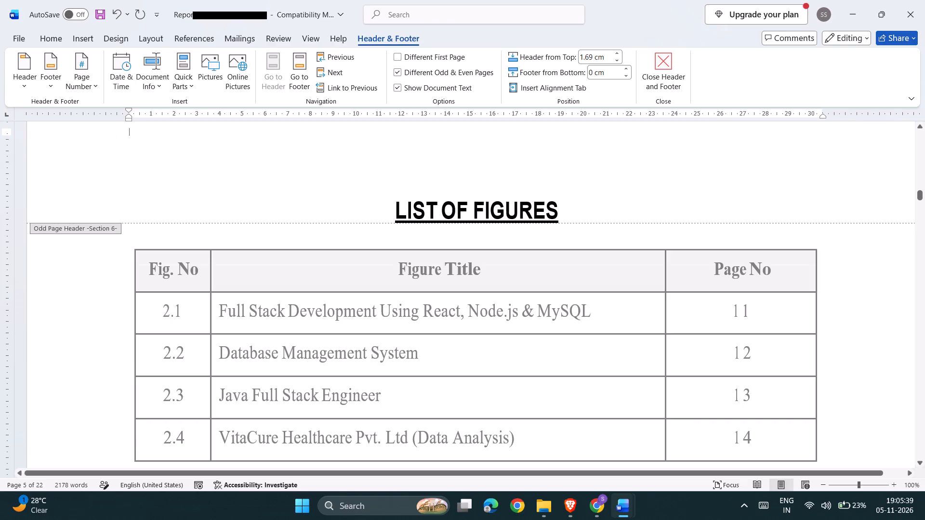
Copy the "LIST OF FIGURES" heading text from its text box in the page header and delete it there.
{"action": "right_click_drag", "start_coordinate": [556, 209], "coordinate": [396, 214]}
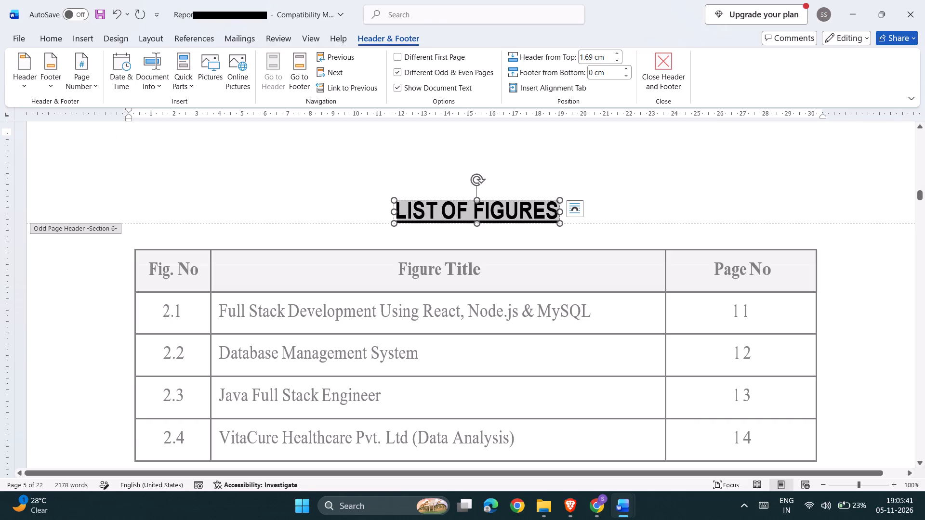
{"action": "right_click_drag", "start_coordinate": [396, 214], "coordinate": [396, 213]}
{"action": "key", "text": "ctrl+c"}
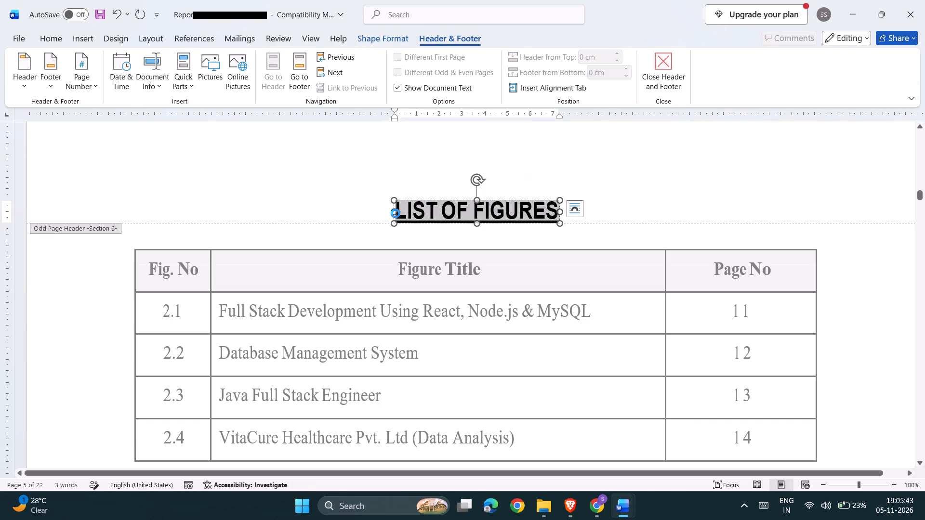
{"action": "key", "text": "BackSpace"}
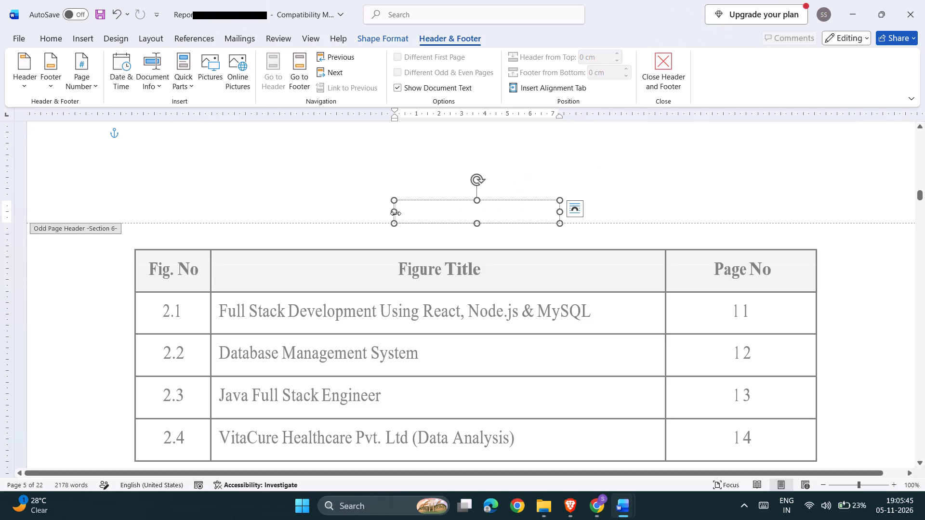
{"action": "left_click", "coordinate": [406, 227]}
{"action": "left_click", "coordinate": [406, 227]}
Leave header editing and paste the copied "LIST OF FIGURES" heading into the body directly above the figures table.
{"action": "left_click", "coordinate": [674, 155]}
{"action": "left_click", "coordinate": [661, 71]}
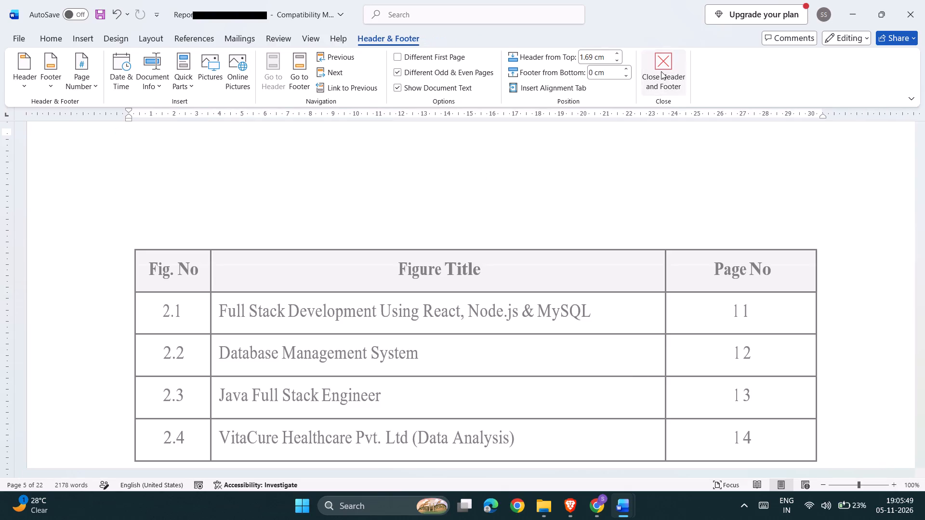
{"action": "left_click", "coordinate": [440, 187]}
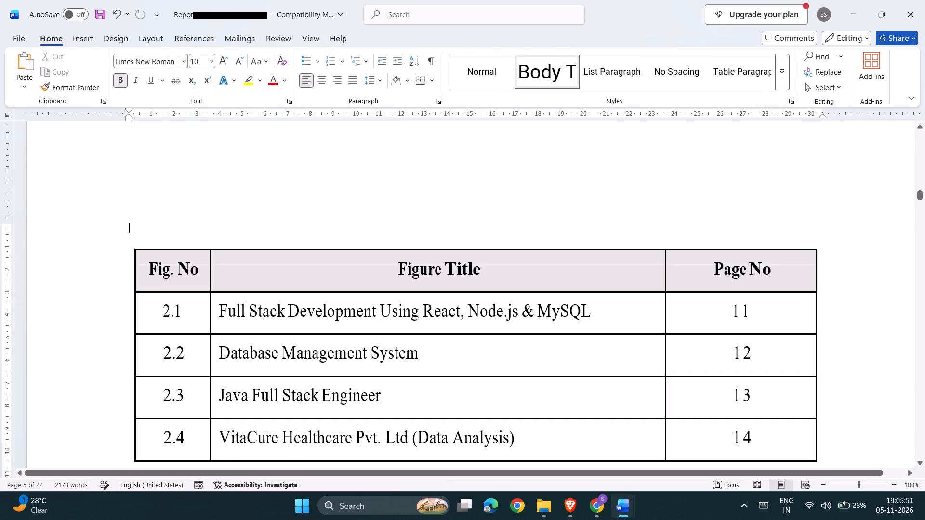
{"action": "key", "text": "ctrl+v"}
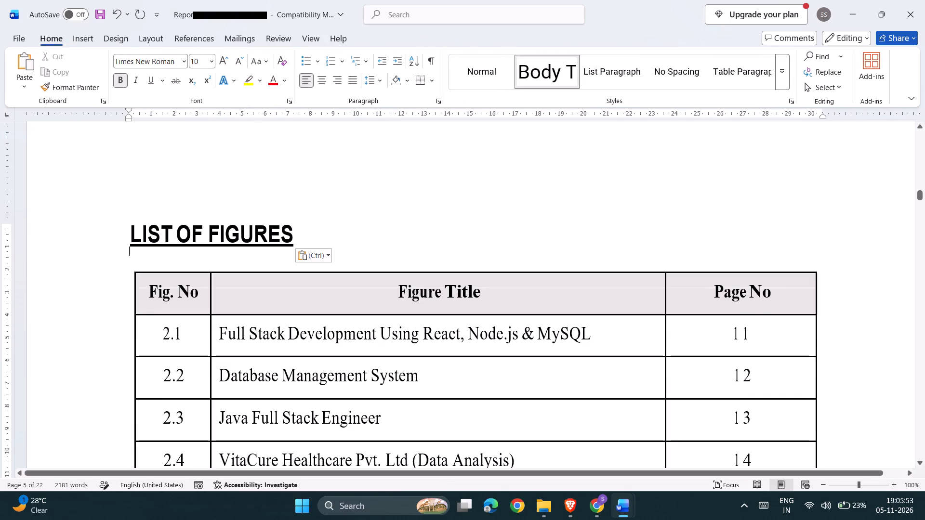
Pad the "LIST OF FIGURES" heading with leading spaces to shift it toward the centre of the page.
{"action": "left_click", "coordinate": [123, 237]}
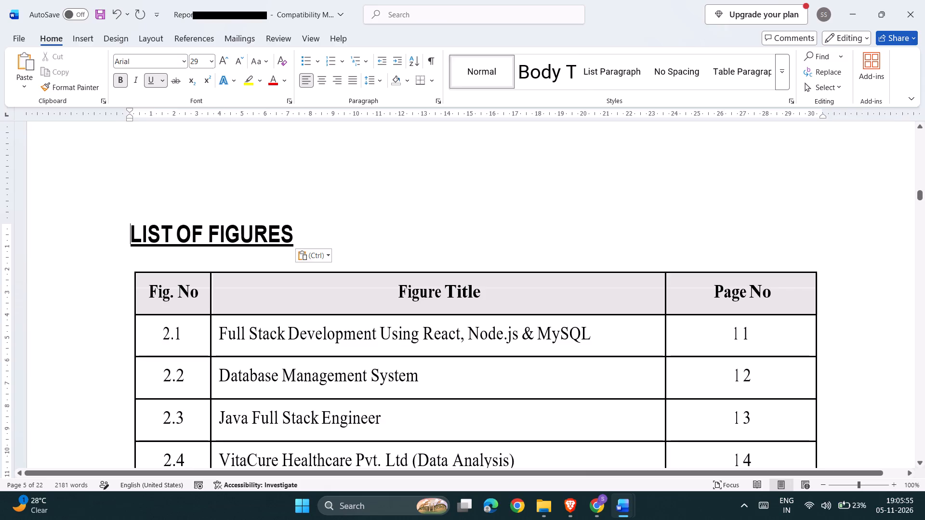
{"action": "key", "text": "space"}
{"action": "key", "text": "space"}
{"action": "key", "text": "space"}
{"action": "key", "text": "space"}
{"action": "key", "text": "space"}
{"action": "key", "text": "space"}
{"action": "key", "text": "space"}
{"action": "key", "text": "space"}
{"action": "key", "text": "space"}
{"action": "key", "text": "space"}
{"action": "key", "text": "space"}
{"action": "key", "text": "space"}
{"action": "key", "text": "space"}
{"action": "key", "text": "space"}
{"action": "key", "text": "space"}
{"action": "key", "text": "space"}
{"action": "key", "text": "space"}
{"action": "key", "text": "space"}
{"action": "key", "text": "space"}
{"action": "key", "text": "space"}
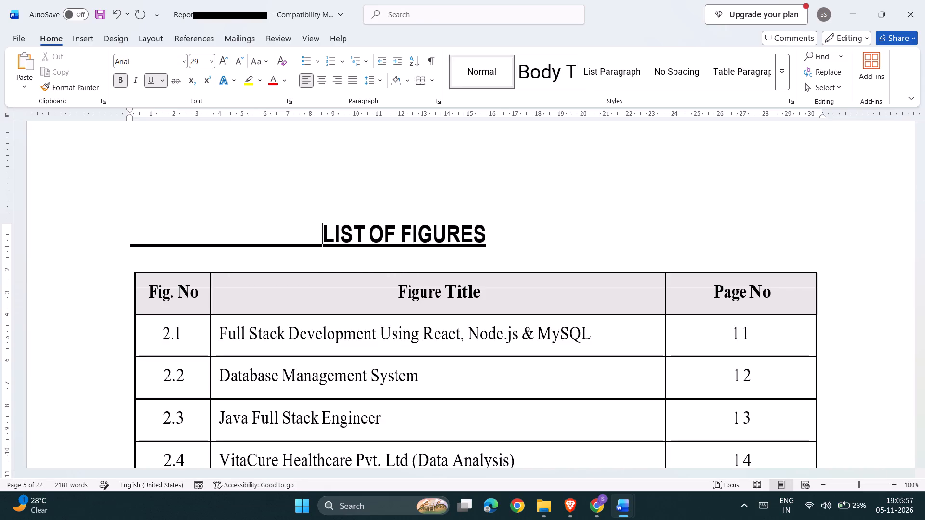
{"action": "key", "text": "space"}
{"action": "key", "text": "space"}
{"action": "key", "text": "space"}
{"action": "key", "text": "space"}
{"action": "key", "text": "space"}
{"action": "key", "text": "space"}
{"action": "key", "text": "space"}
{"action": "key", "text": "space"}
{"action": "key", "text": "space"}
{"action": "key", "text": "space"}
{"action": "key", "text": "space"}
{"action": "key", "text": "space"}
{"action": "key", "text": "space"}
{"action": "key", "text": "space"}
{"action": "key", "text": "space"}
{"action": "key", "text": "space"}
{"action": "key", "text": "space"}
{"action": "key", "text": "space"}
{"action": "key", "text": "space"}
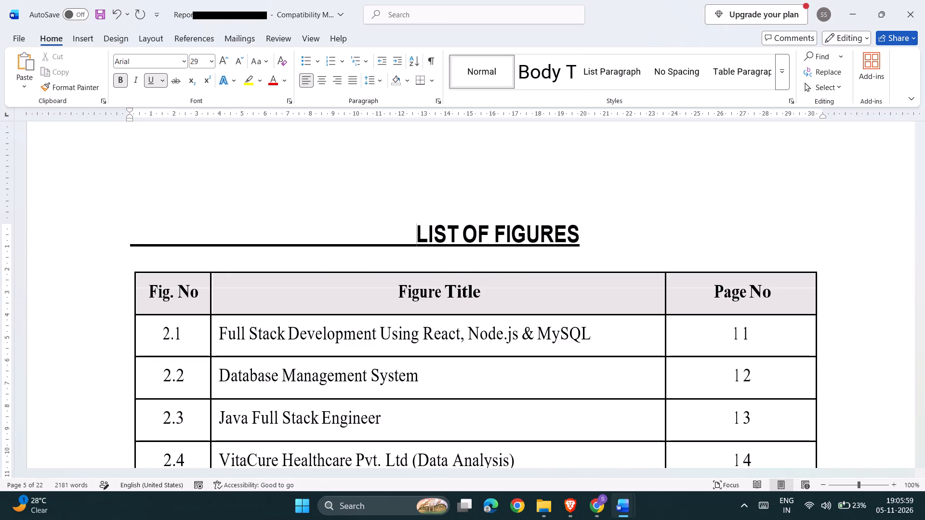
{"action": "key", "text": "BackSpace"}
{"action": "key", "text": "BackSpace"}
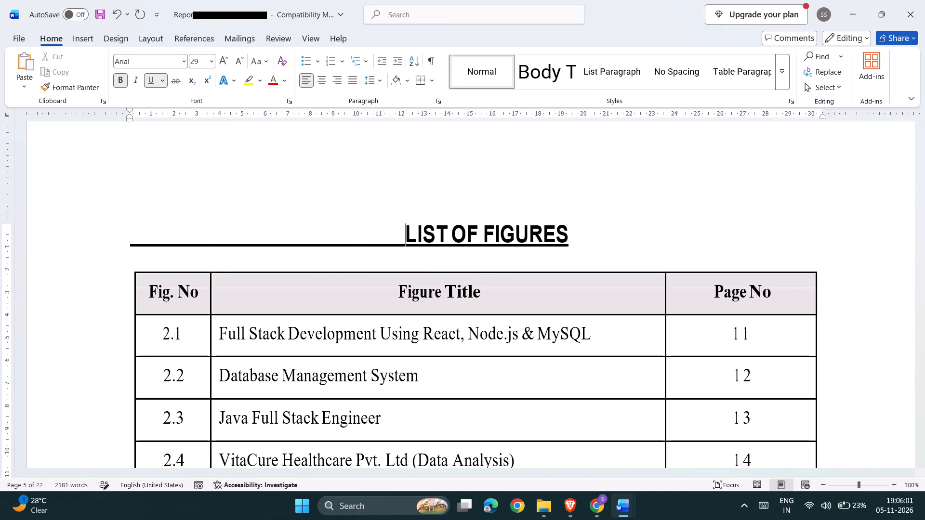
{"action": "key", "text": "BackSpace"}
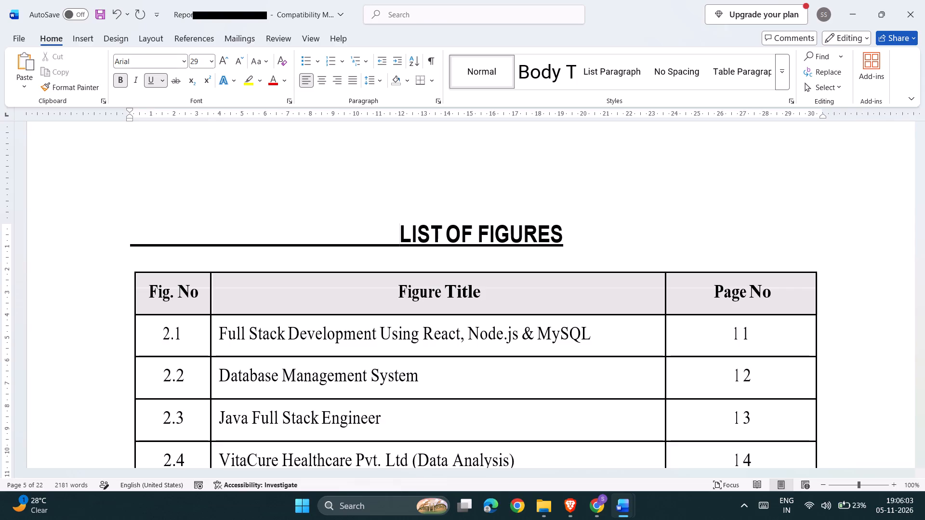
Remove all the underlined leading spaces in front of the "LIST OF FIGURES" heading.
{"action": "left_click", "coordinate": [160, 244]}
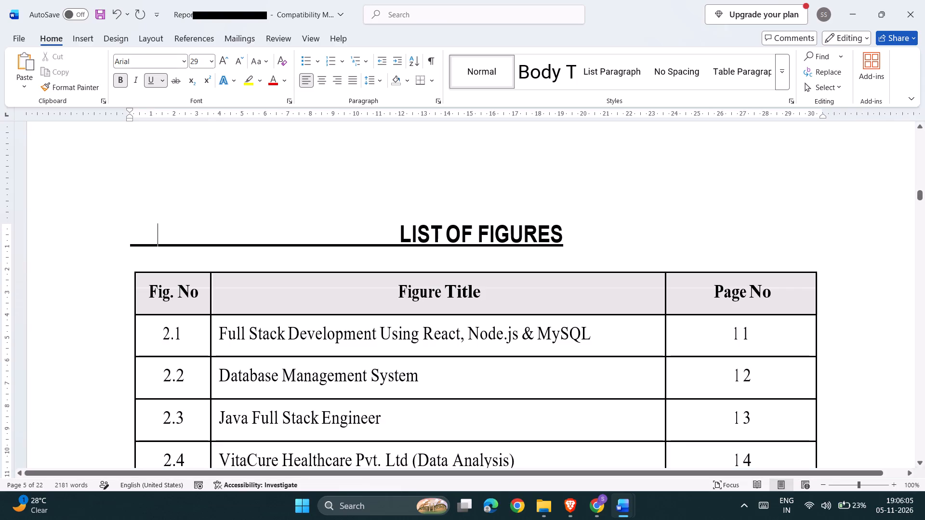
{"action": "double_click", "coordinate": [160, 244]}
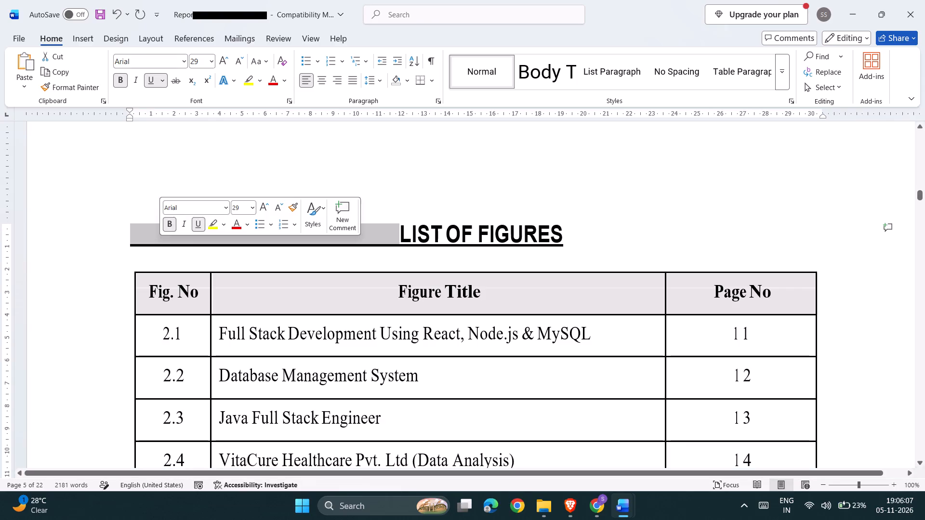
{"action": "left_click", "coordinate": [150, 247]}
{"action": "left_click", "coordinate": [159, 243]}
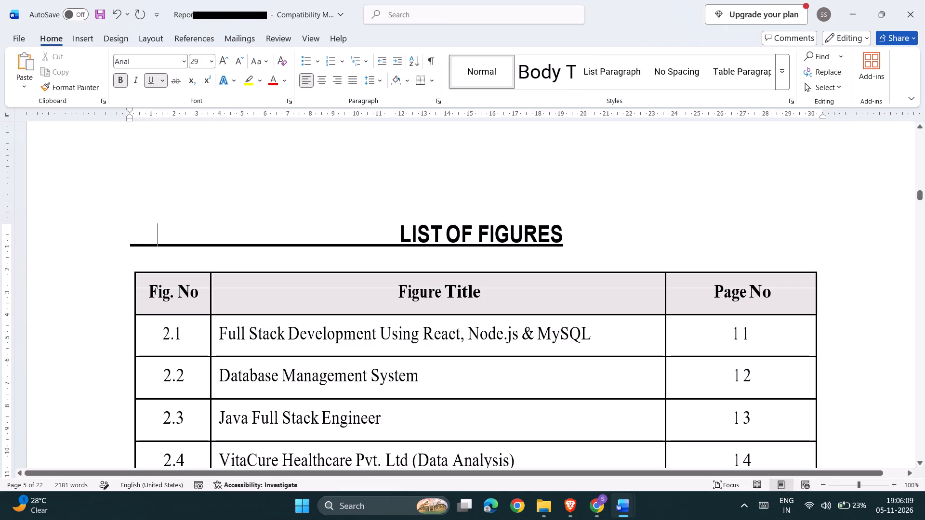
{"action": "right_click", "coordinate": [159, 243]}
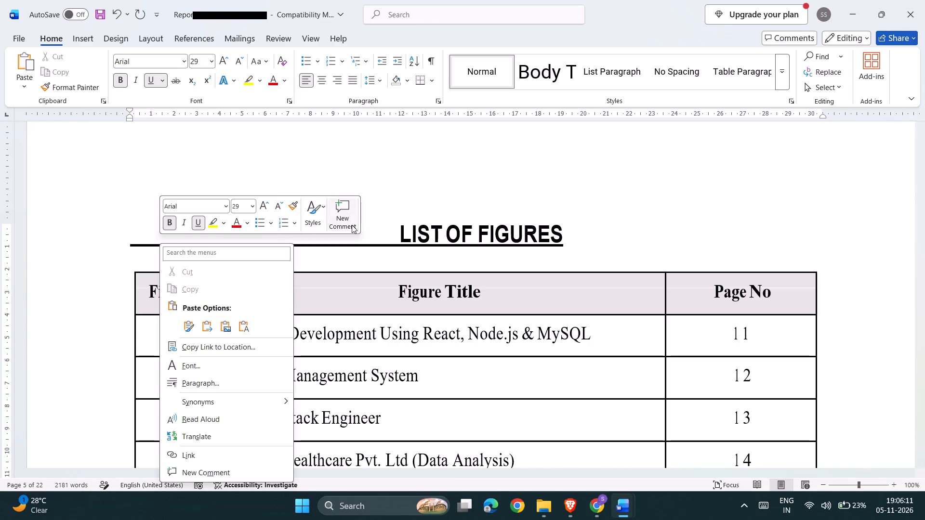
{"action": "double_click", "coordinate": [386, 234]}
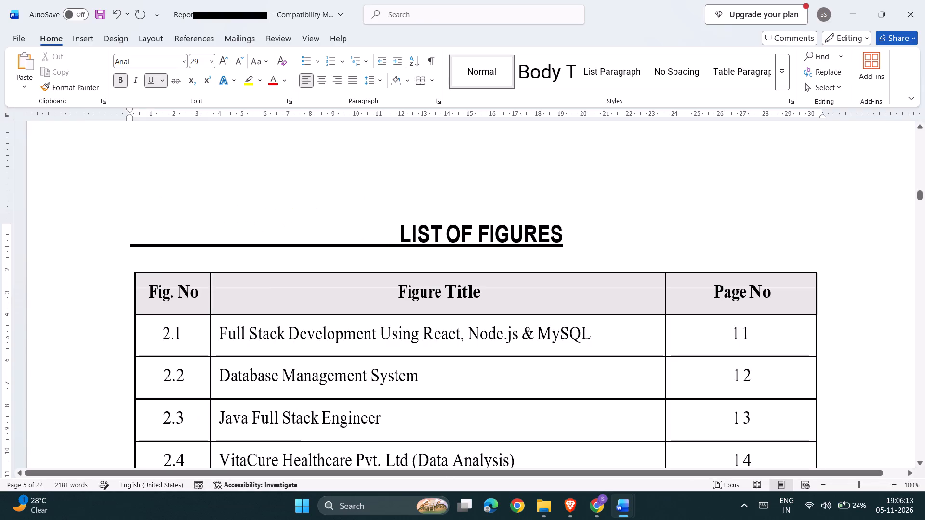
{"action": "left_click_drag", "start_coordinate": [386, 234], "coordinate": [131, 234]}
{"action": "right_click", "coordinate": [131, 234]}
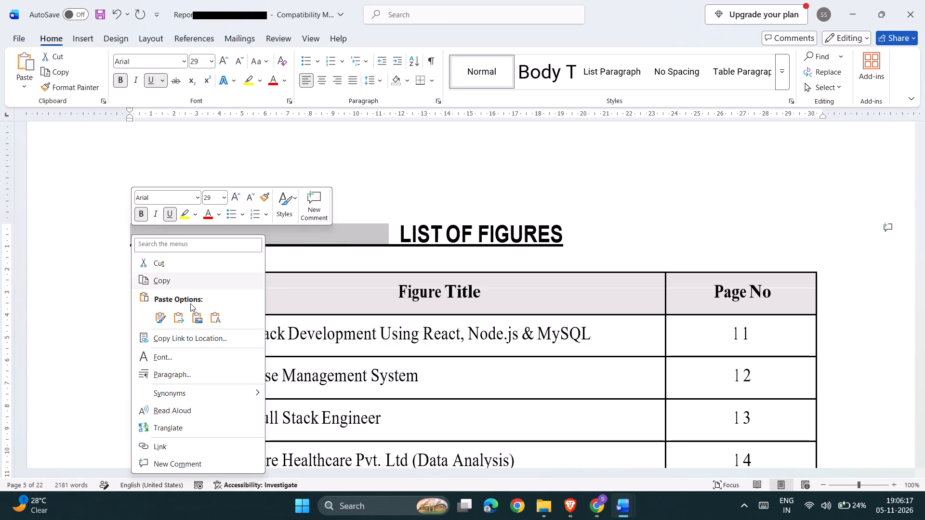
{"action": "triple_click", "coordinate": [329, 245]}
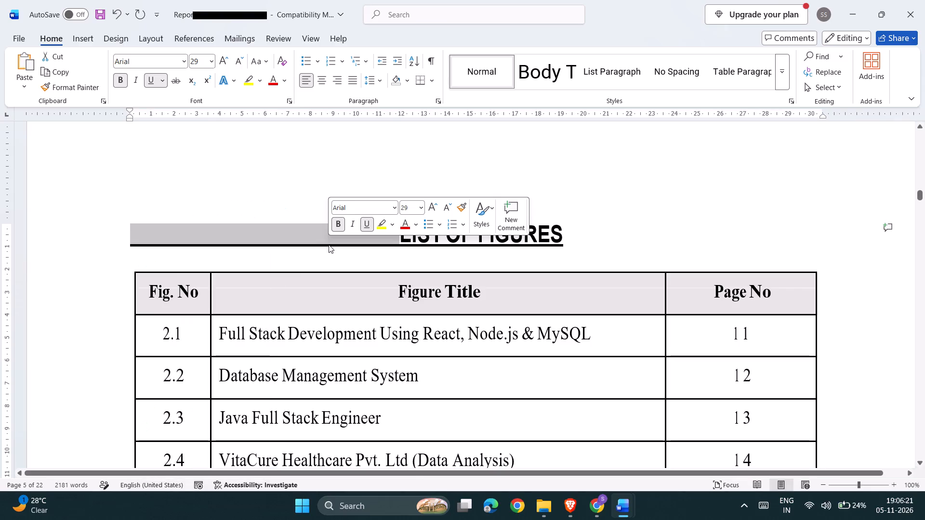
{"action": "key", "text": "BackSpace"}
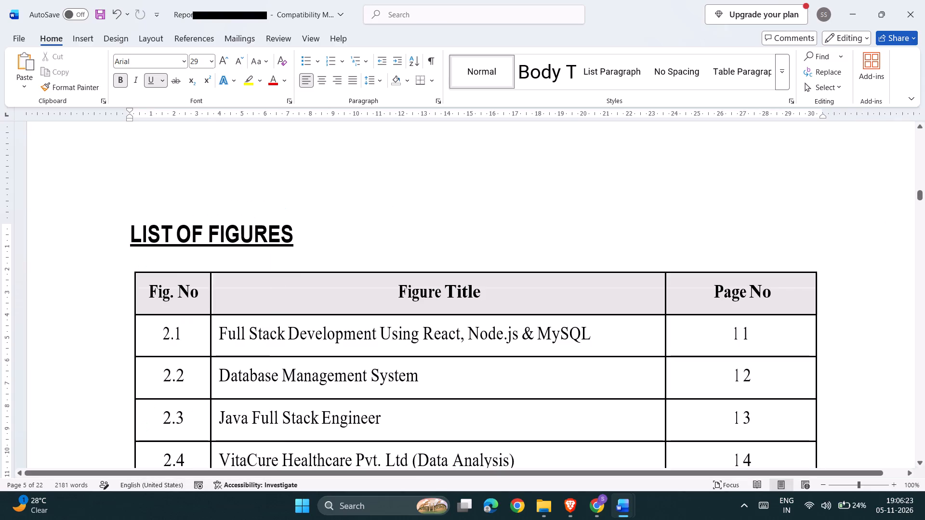
Insert leading spaces before the "LIST OF FIGURES" heading again and trim them until it sits roughly centred above the table.
{"action": "key", "text": "Down"}
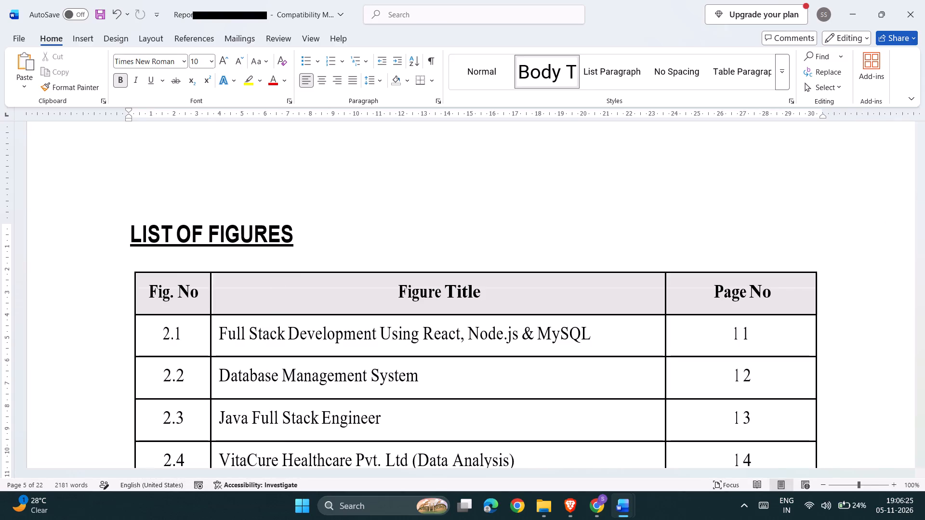
{"action": "key", "text": "space"}
{"action": "key", "text": "space"}
{"action": "key", "text": "Left"}
{"action": "key", "text": "Up"}
{"action": "key", "text": "space"}
{"action": "key", "text": "space"}
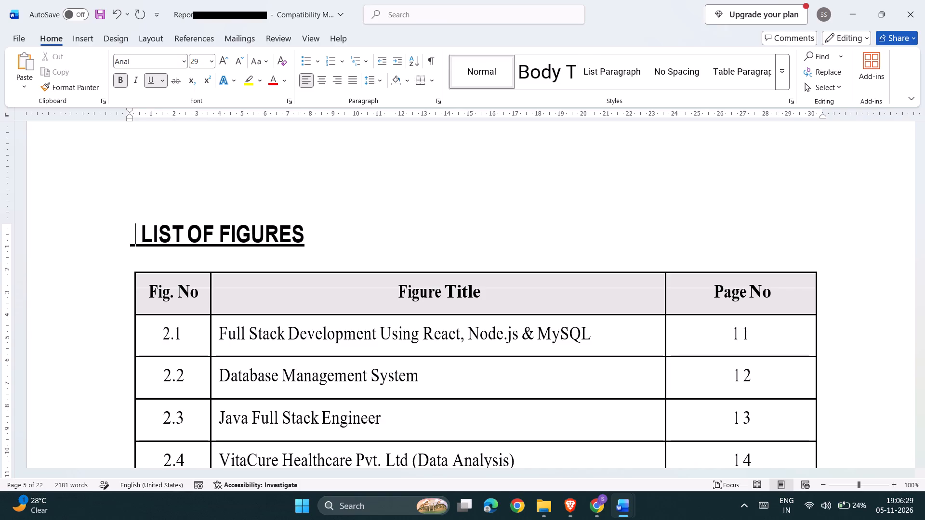
{"action": "key", "text": "space"}
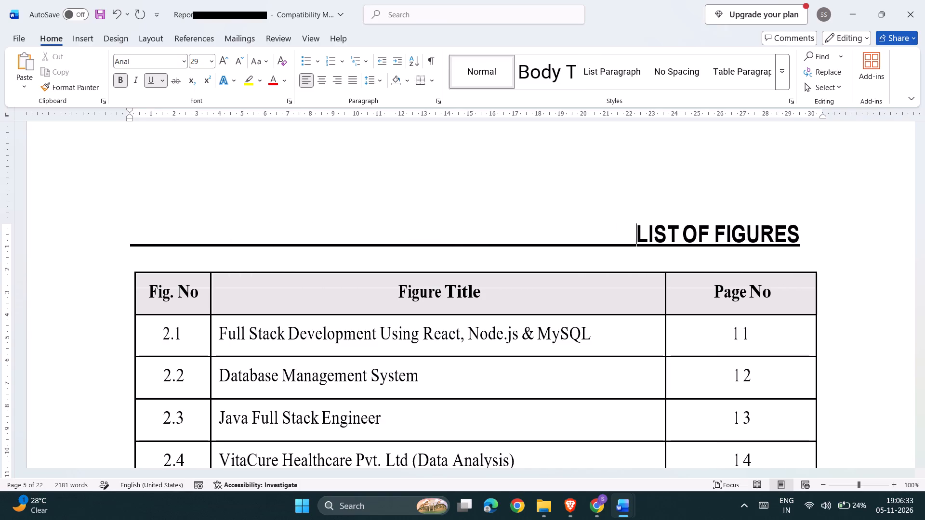
{"action": "key", "text": "space"}
{"action": "key", "text": "space"}
{"action": "key", "text": "space"}
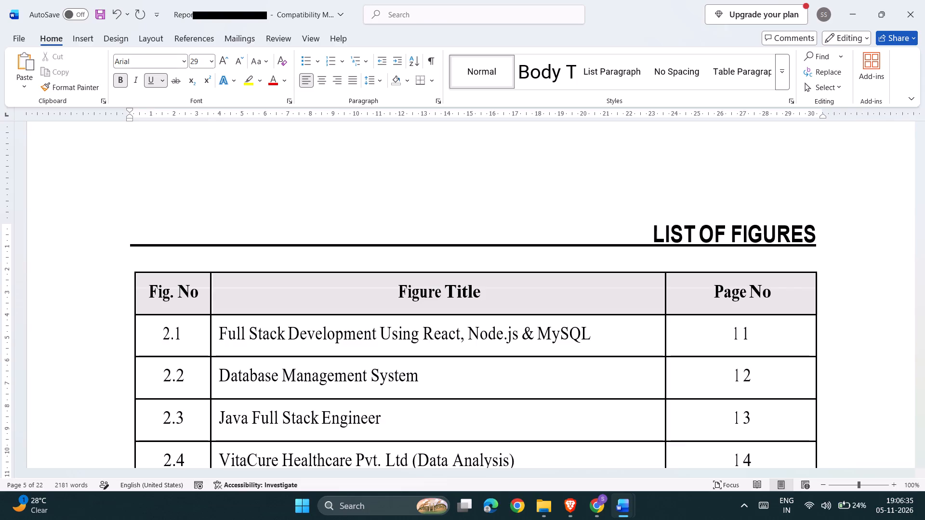
{"action": "key", "text": "BackSpace"}
{"action": "key", "text": "BackSpace"}
{"action": "key", "text": "BackSpace"}
{"action": "key", "text": "BackSpace"}
{"action": "key", "text": "BackSpace"}
{"action": "key", "text": "BackSpace"}
{"action": "key", "text": "BackSpace"}
{"action": "key", "text": "BackSpace"}
{"action": "key", "text": "BackSpace"}
{"action": "key", "text": "BackSpace"}
{"action": "key", "text": "BackSpace"}
{"action": "key", "text": "BackSpace"}
{"action": "key", "text": "BackSpace"}
{"action": "key", "text": "BackSpace"}
{"action": "key", "text": "BackSpace"}
{"action": "key", "text": "BackSpace"}
{"action": "key", "text": "BackSpace"}
{"action": "key", "text": "BackSpace"}
{"action": "key", "text": "BackSpace"}
{"action": "key", "text": "BackSpace"}
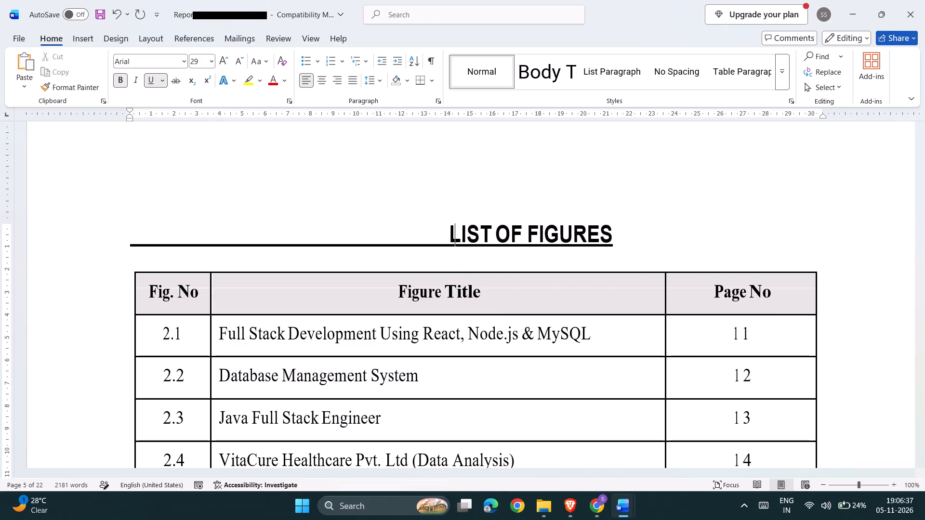
Delete the "U18AI708" text from the header of the Chapter I Internship Summary page.
{"action": "scroll", "coordinate": [329, 245], "scroll_direction": "down", "scroll_amount": 7}
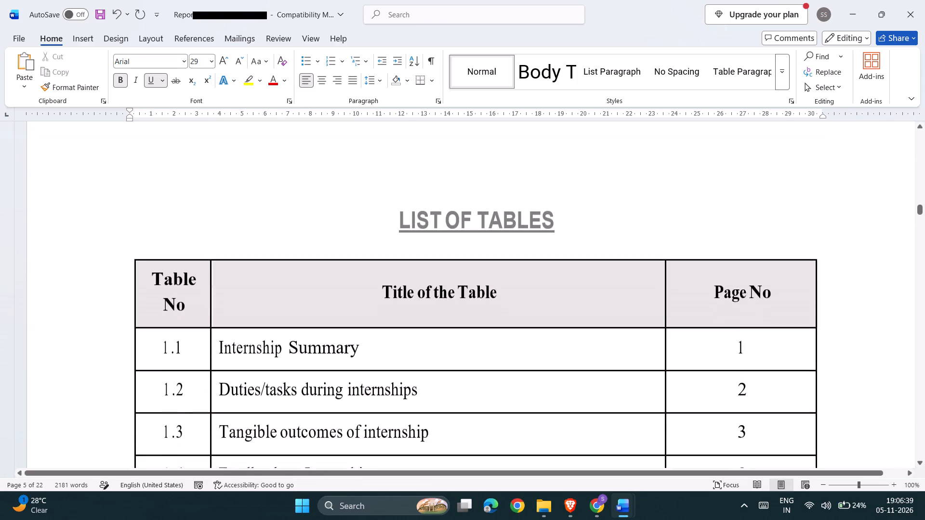
{"action": "left_click", "coordinate": [467, 219]}
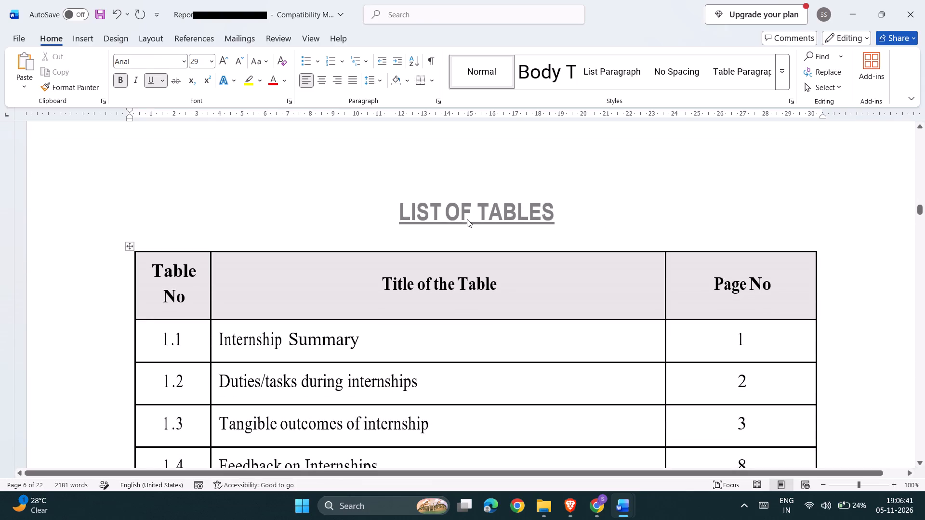
{"action": "scroll", "coordinate": [585, 176], "scroll_direction": "down", "scroll_amount": 10}
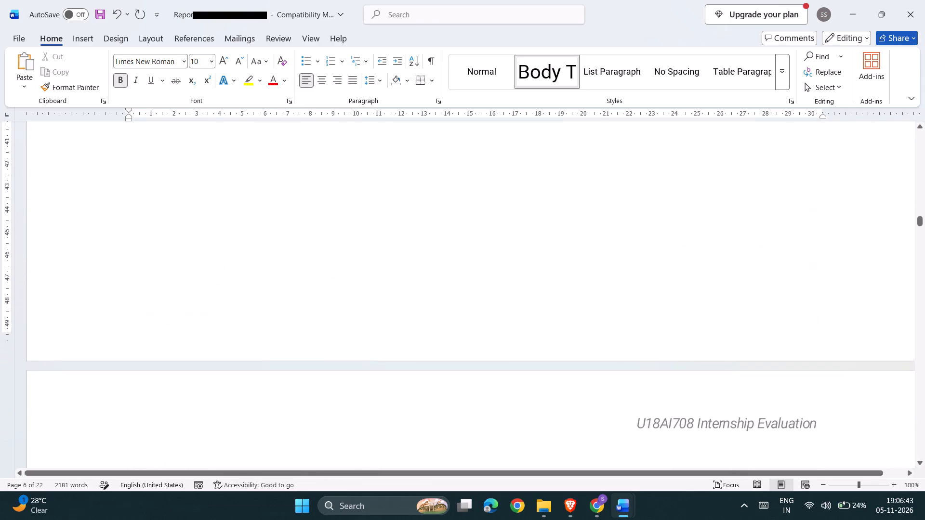
{"action": "scroll", "coordinate": [585, 176], "scroll_direction": "down", "scroll_amount": 1}
{"action": "scroll", "coordinate": [585, 176], "scroll_direction": "up", "scroll_amount": 2}
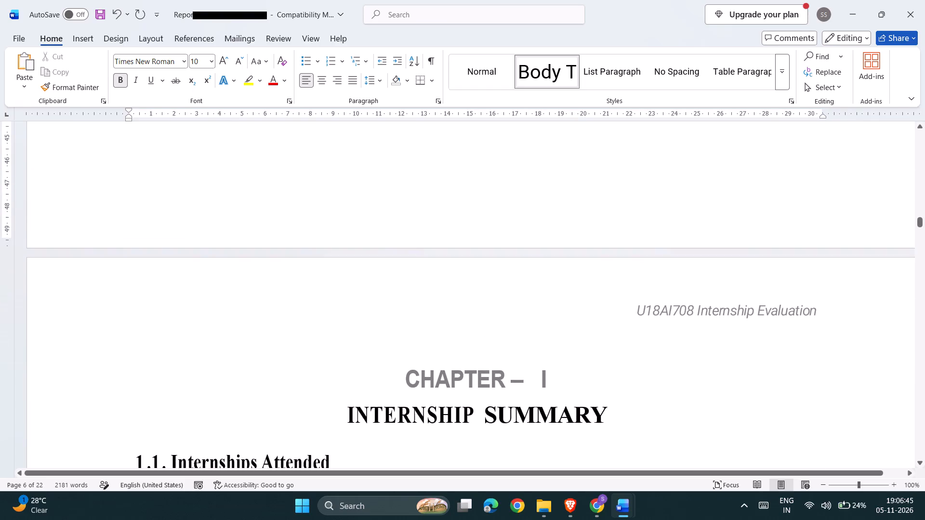
{"action": "double_click", "coordinate": [678, 304]}
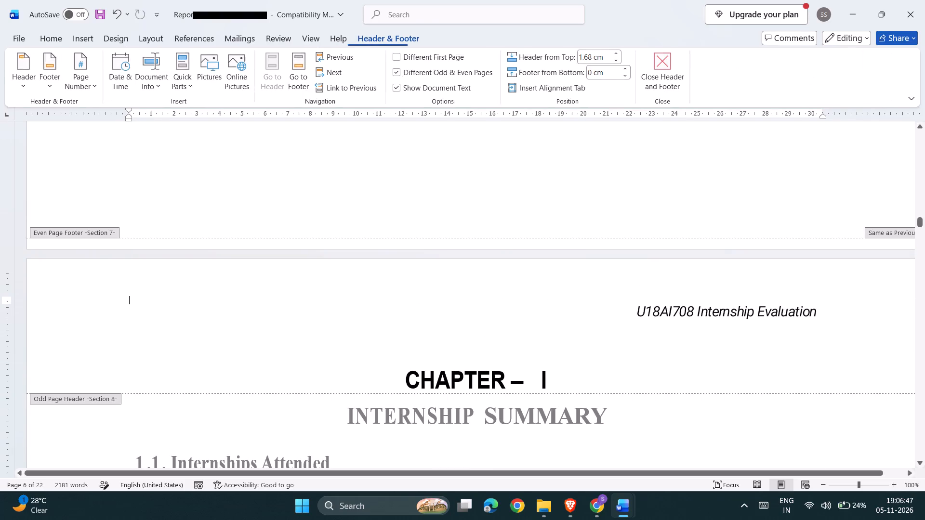
{"action": "double_click", "coordinate": [678, 304]}
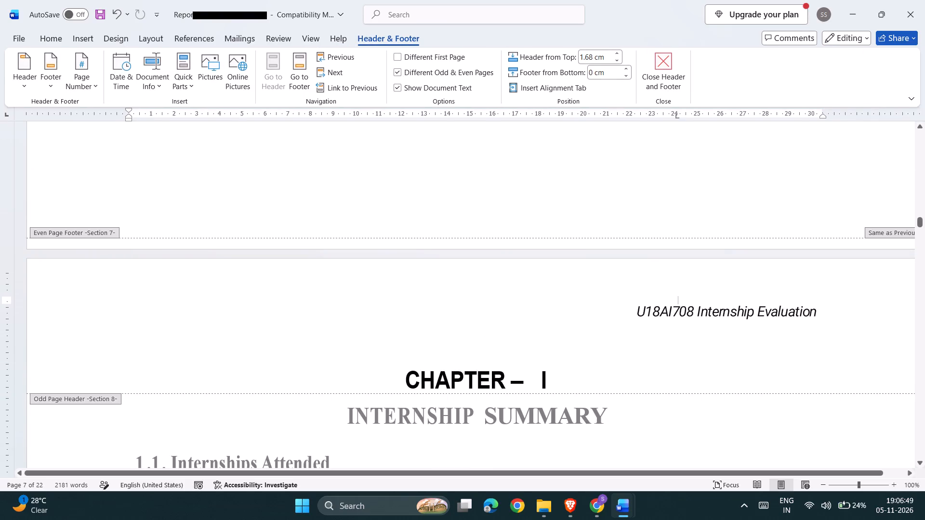
{"action": "double_click", "coordinate": [661, 317]}
{"action": "key", "text": "BackSpace"}
Review the pages after the Chapter I heading through section 1.3, Tangible Outcomes of Internship, including their header lines.
{"action": "scroll", "coordinate": [661, 317], "scroll_direction": "down", "scroll_amount": 2}
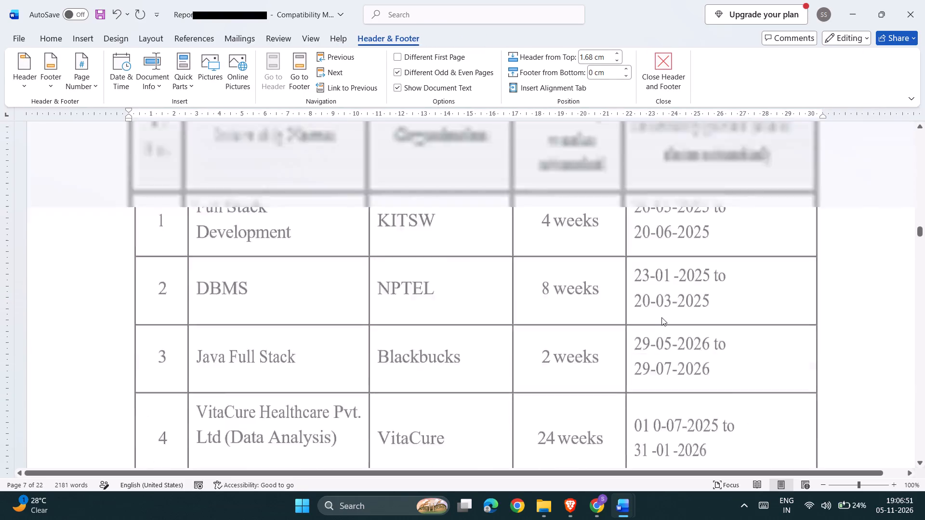
{"action": "scroll", "coordinate": [661, 317], "scroll_direction": "down", "scroll_amount": 5}
{"action": "scroll", "coordinate": [661, 317], "scroll_direction": "up", "scroll_amount": 5}
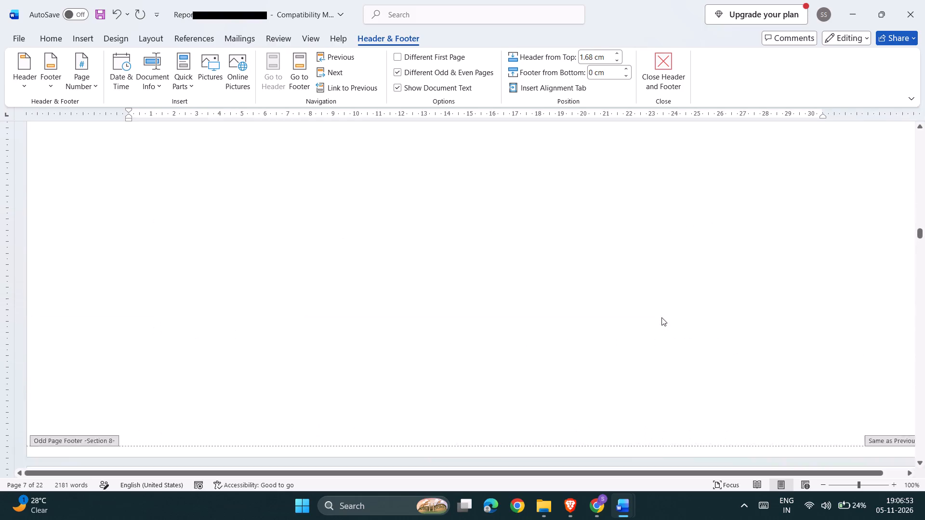
{"action": "scroll", "coordinate": [661, 317], "scroll_direction": "up", "scroll_amount": 1}
{"action": "scroll", "coordinate": [661, 317], "scroll_direction": "down", "scroll_amount": 8}
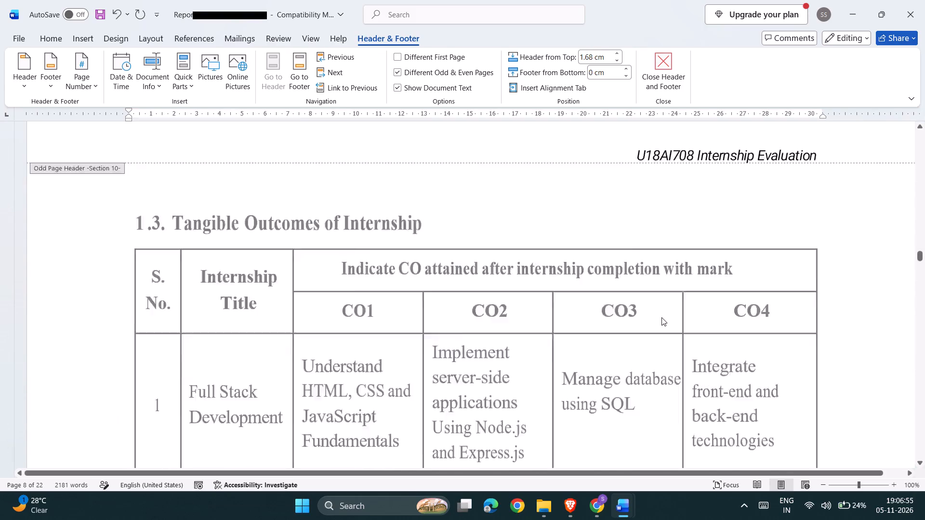
{"action": "scroll", "coordinate": [661, 317], "scroll_direction": "down", "scroll_amount": 1}
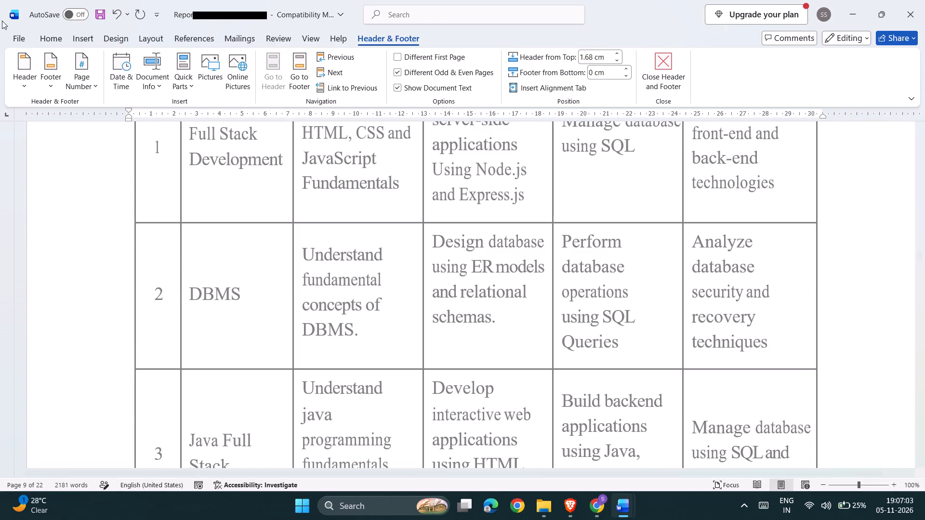
Save the report in the Downloads folder as a Word Document under its existing name, upgrading it to the newest file format.
{"action": "left_click", "coordinate": [17, 37]}
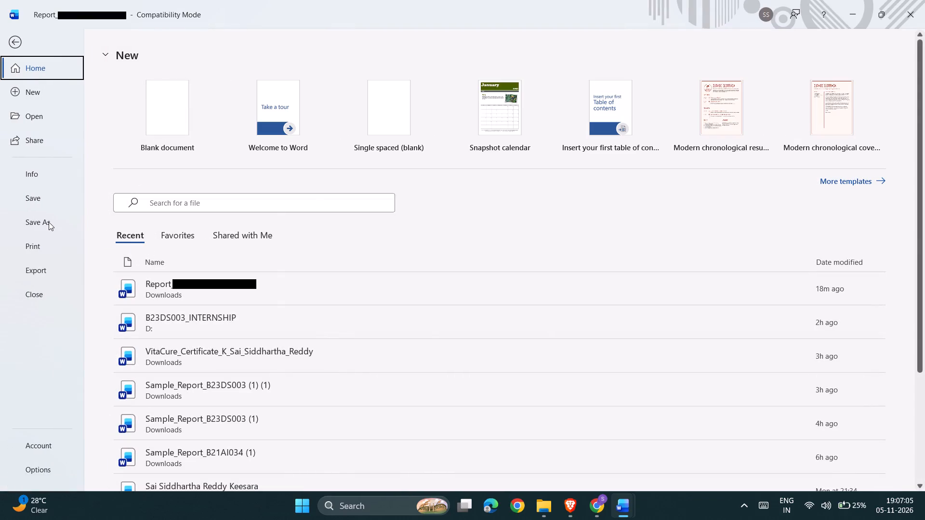
{"action": "left_click", "coordinate": [49, 222]}
{"action": "left_click", "coordinate": [372, 140]}
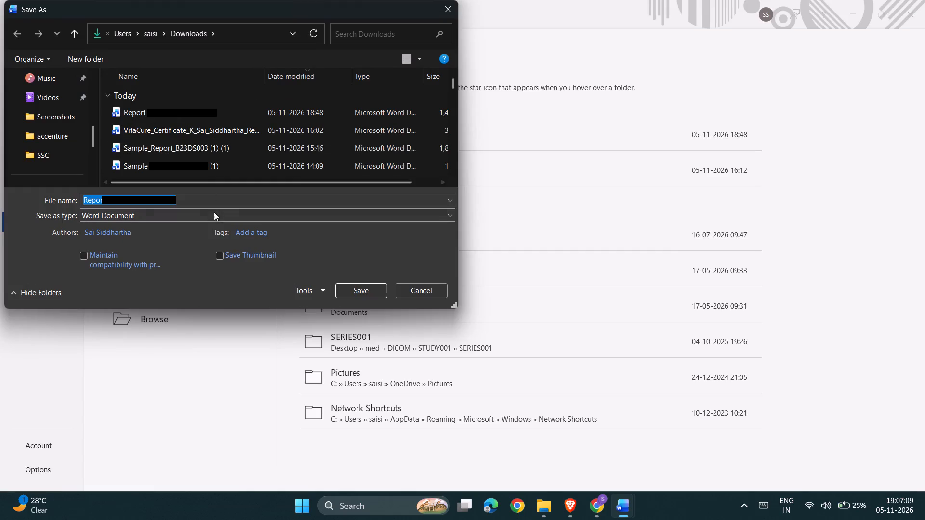
{"action": "left_click", "coordinate": [213, 201]}
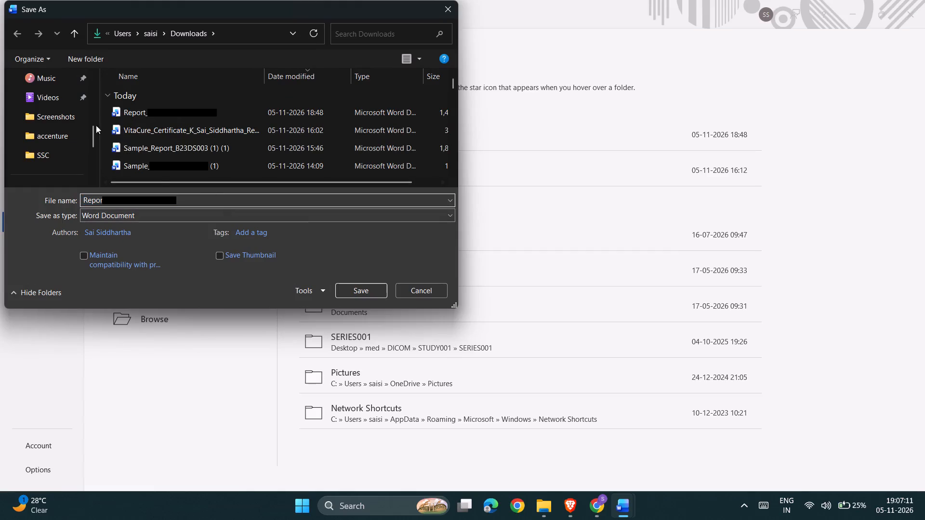
{"action": "scroll", "coordinate": [61, 121], "scroll_direction": "down", "scroll_amount": 2}
{"action": "left_click", "coordinate": [61, 121]}
{"action": "scroll", "coordinate": [61, 121], "scroll_direction": "up", "scroll_amount": 1}
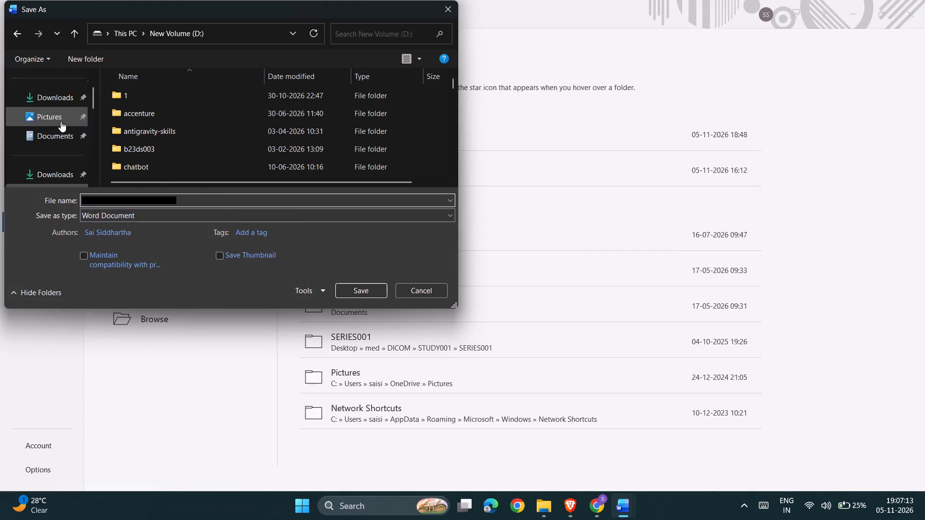
{"action": "left_click", "coordinate": [61, 173]}
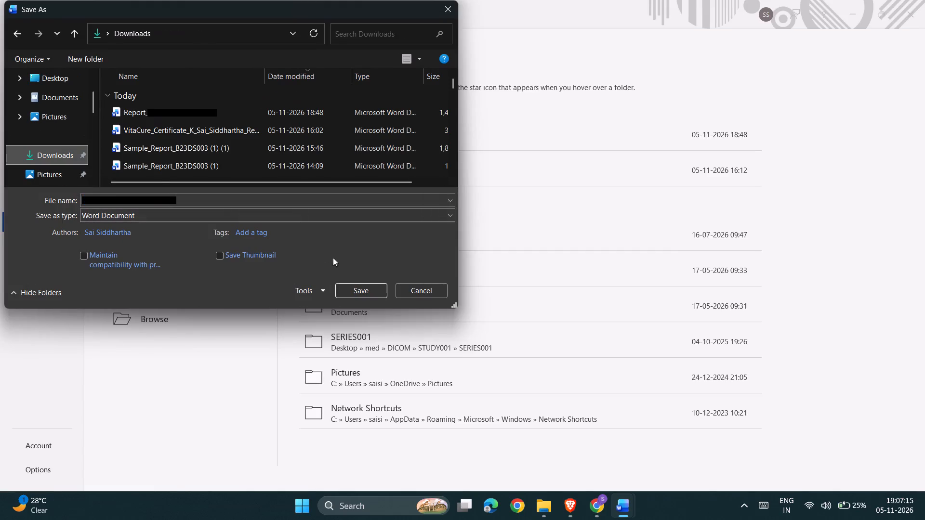
{"action": "left_click", "coordinate": [364, 288]}
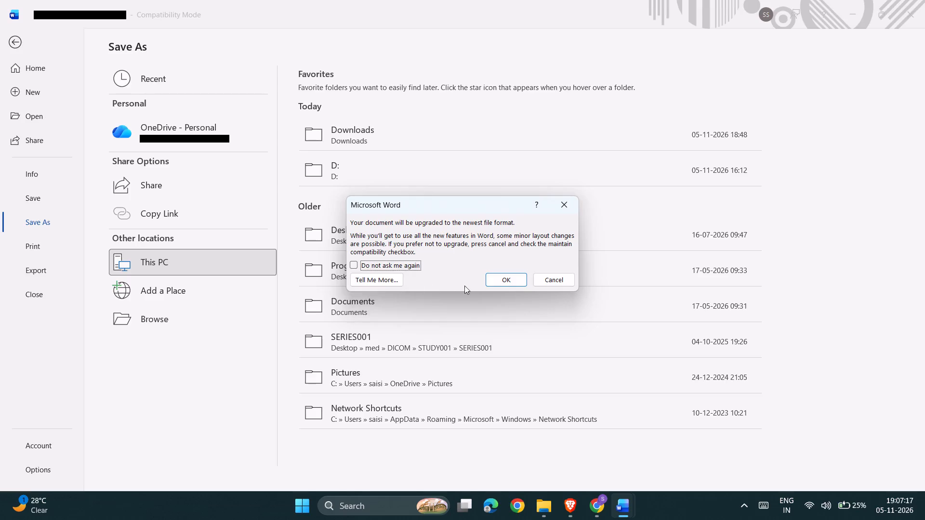
{"action": "left_click", "coordinate": [506, 285]}
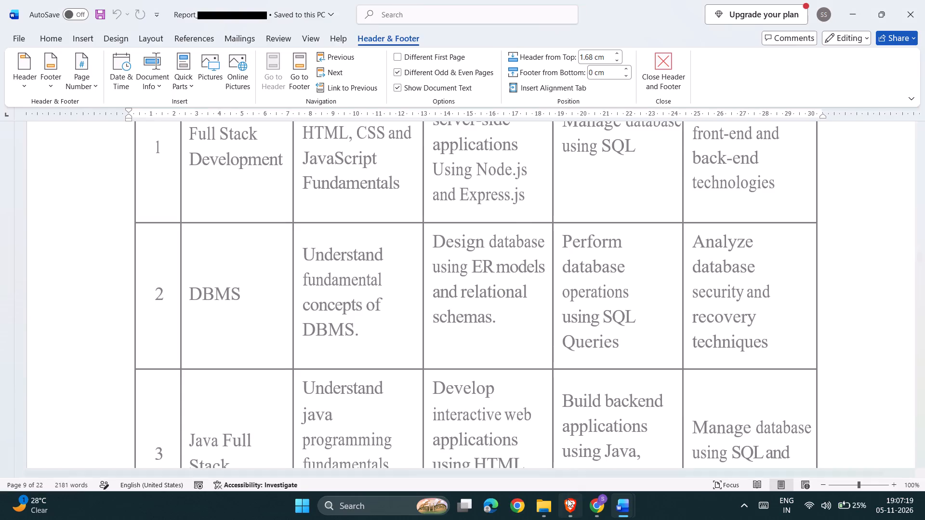
Switch to the Brave browser and close the PDF and chat tabs that follow the "Full Stack Development Internship" ChatGPT conversation.
{"action": "left_click", "coordinate": [568, 499]}
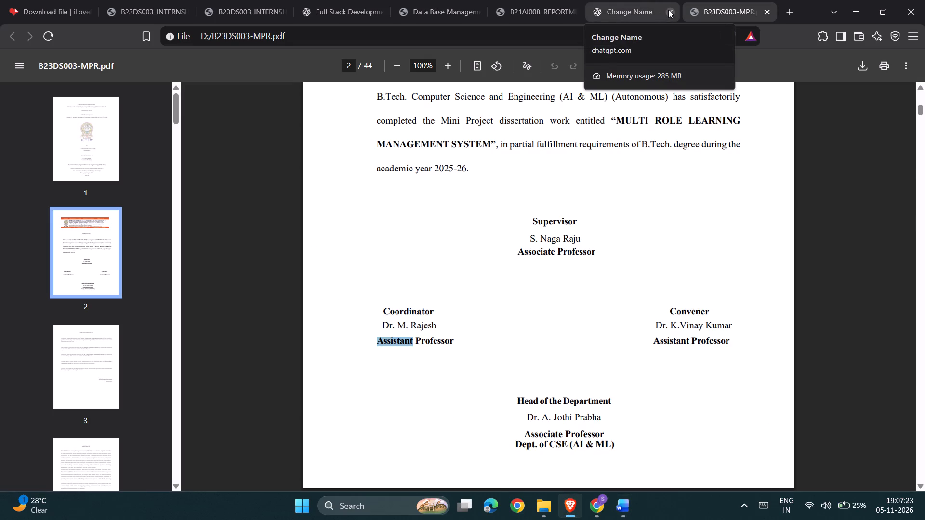
{"action": "double_click", "coordinate": [668, 10]}
{"action": "triple_click", "coordinate": [668, 10]}
{"action": "triple_click", "coordinate": [668, 10]}
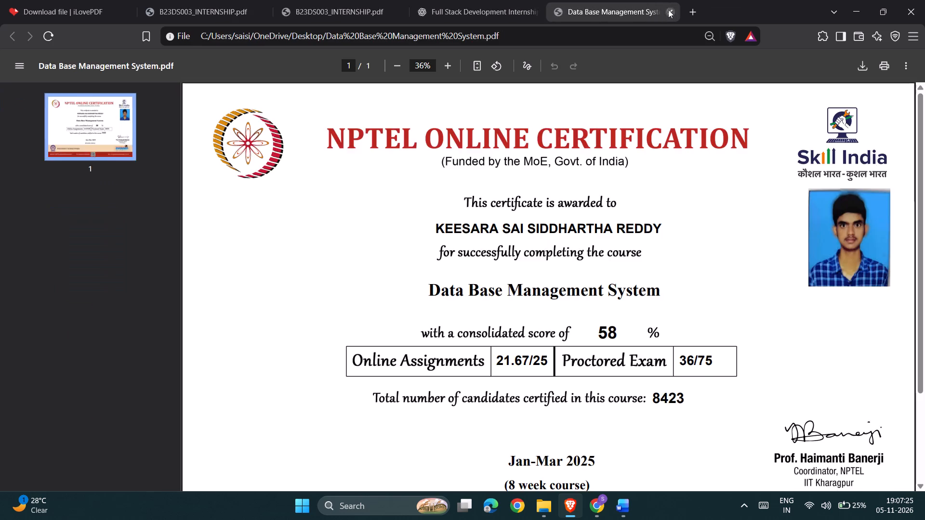
{"action": "double_click", "coordinate": [668, 10]}
{"action": "left_click_drag", "start_coordinate": [668, 10], "coordinate": [573, 10]}
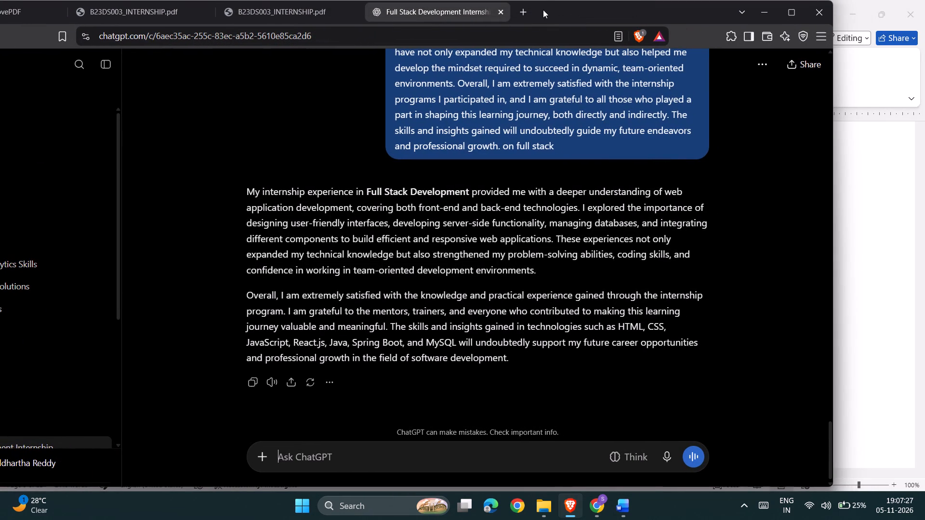
{"action": "left_click", "coordinate": [261, 463]}
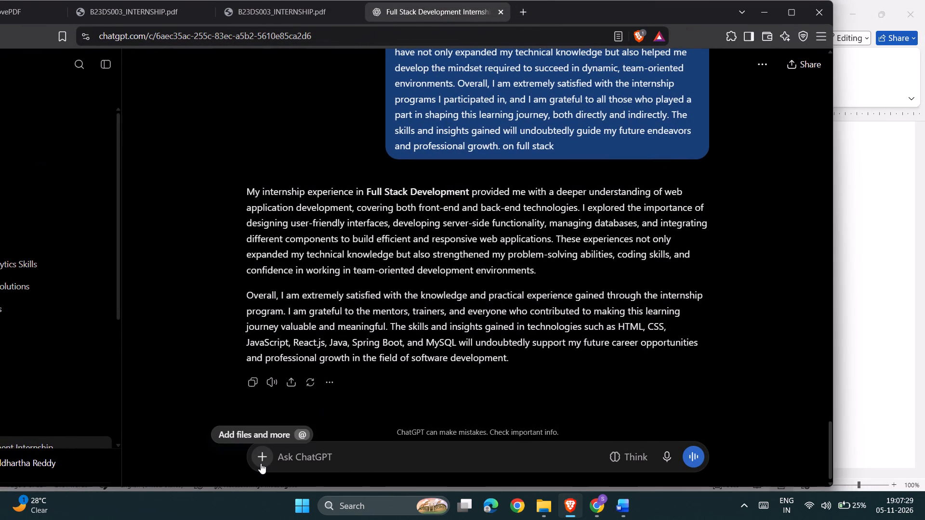
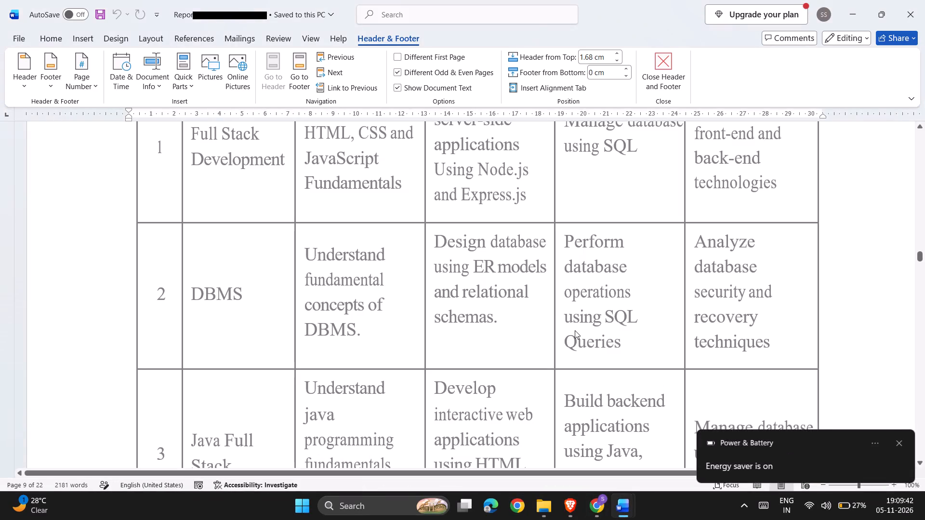
Leave header and footer editing in the Word report and try to undo the latest edits.
{"action": "left_click", "coordinate": [668, 64]}
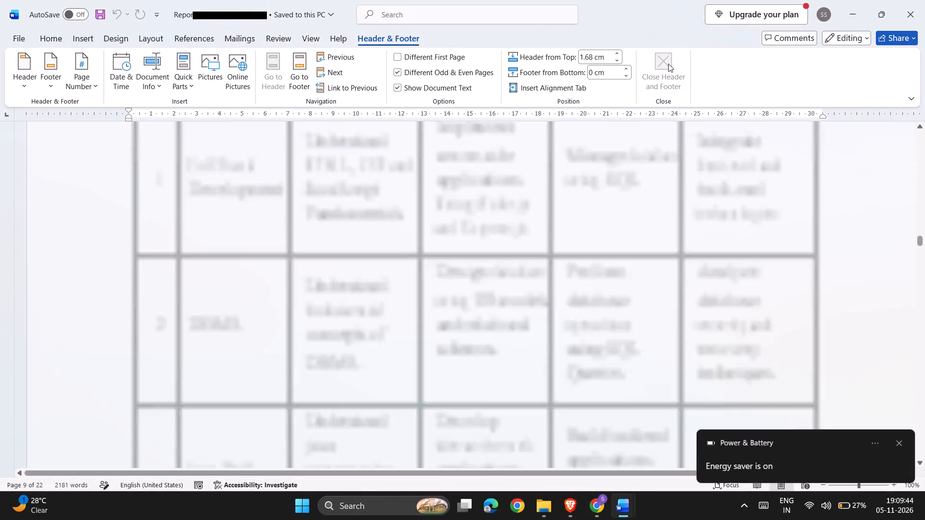
{"action": "key", "text": "ctrl+z"}
{"action": "key", "text": "ctrl+z"}
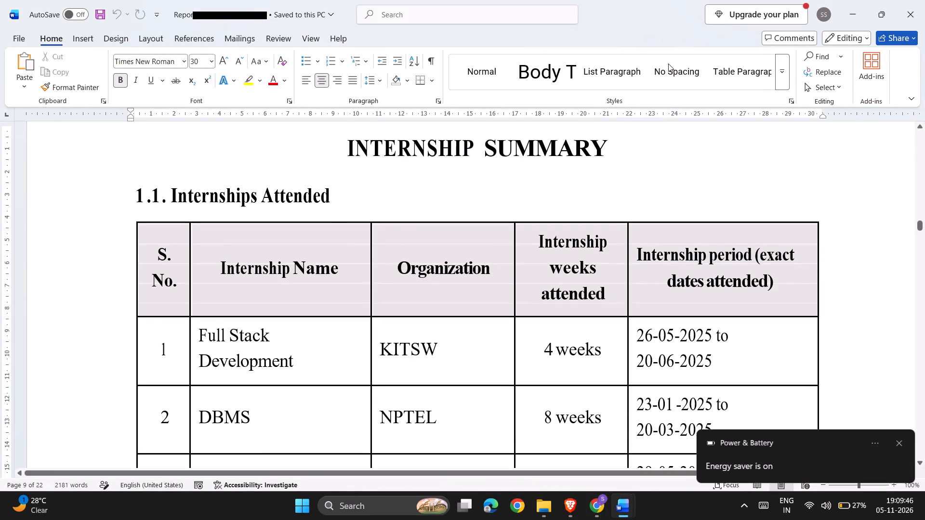
{"action": "key", "text": "ctrl+z"}
{"action": "key", "text": "ctrl+z"}
{"action": "key", "text": "ctrl+z"}
Delete the underlined blank space in front of the LIST OF FIGURES heading above the figures table.
{"action": "scroll", "coordinate": [668, 64], "scroll_direction": "up", "scroll_amount": 14}
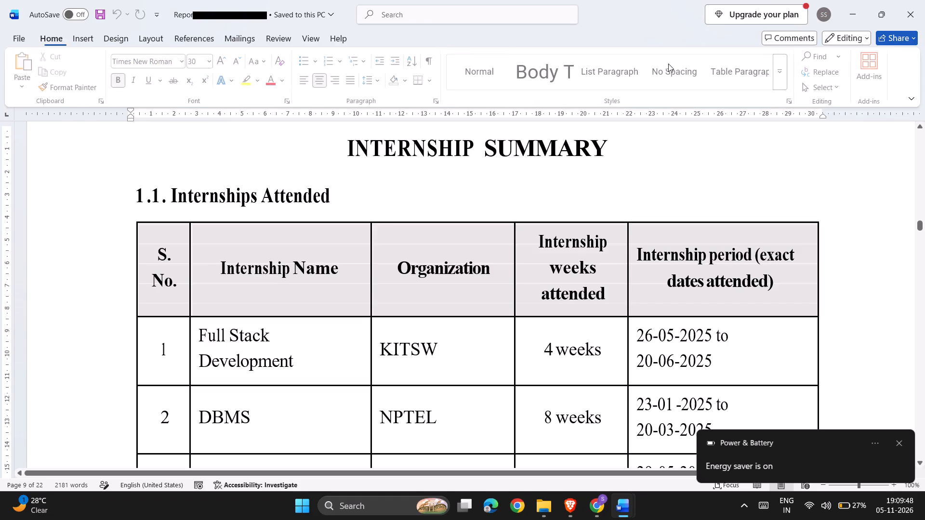
{"action": "scroll", "coordinate": [668, 64], "scroll_direction": "up", "scroll_amount": 2}
{"action": "scroll", "coordinate": [609, 151], "scroll_direction": "up", "scroll_amount": 7}
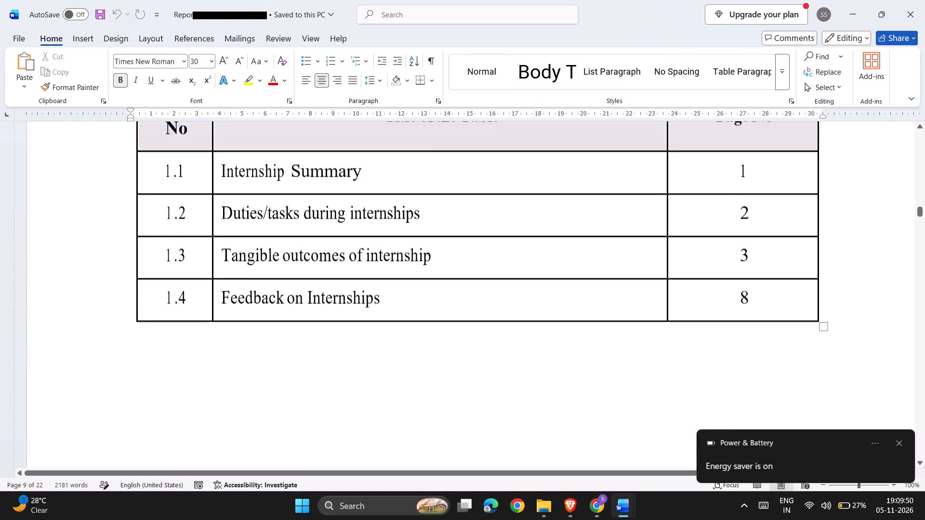
{"action": "scroll", "coordinate": [609, 151], "scroll_direction": "up", "scroll_amount": 6}
{"action": "scroll", "coordinate": [609, 151], "scroll_direction": "down", "scroll_amount": 4}
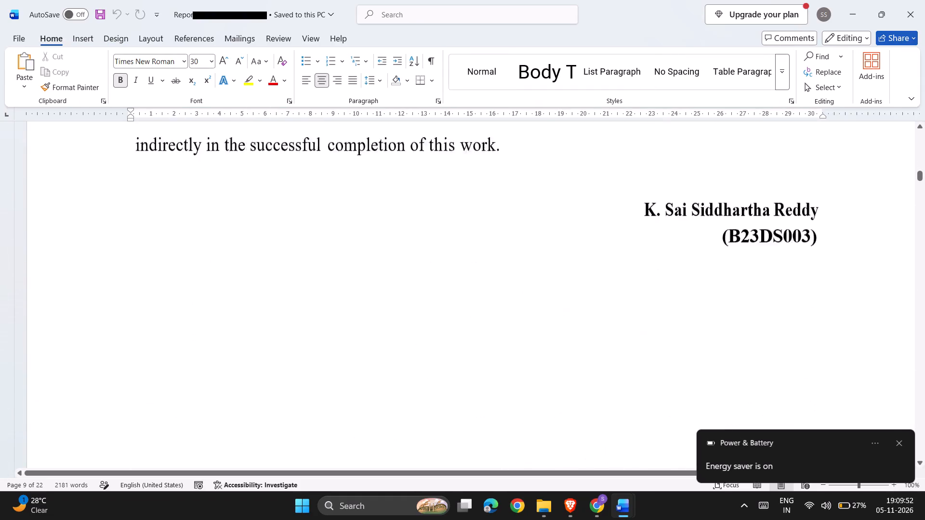
{"action": "scroll", "coordinate": [609, 151], "scroll_direction": "down", "scroll_amount": 7}
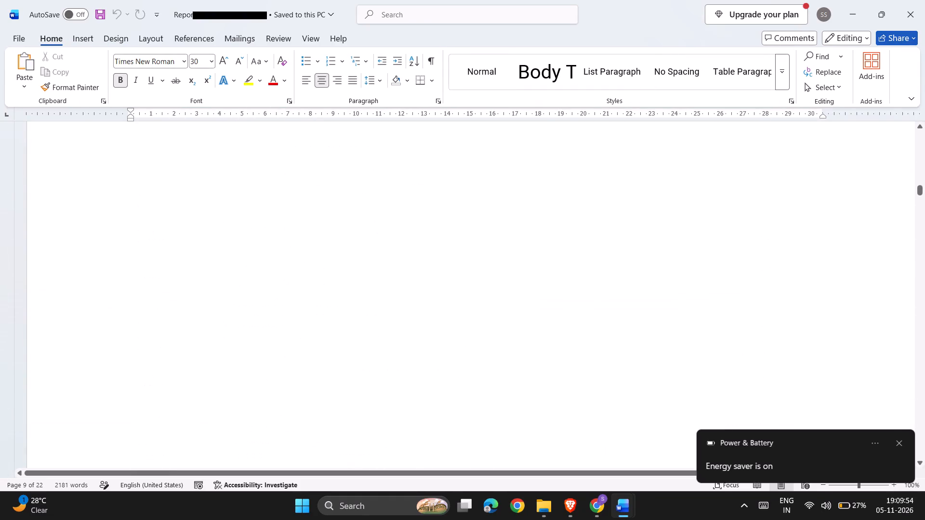
{"action": "scroll", "coordinate": [609, 151], "scroll_direction": "down", "scroll_amount": 3}
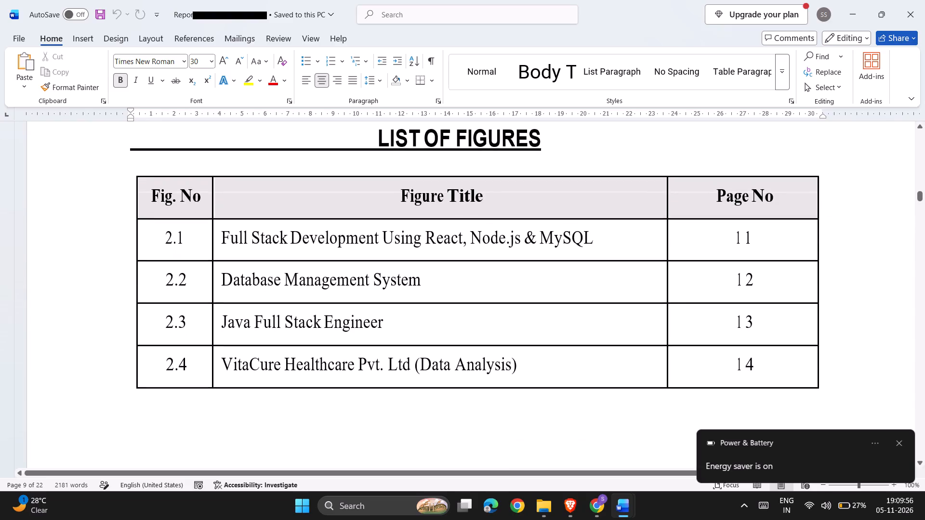
{"action": "key", "text": "ctrl+z"}
{"action": "key", "text": "ctrl+z"}
{"action": "left_click", "coordinate": [551, 135]}
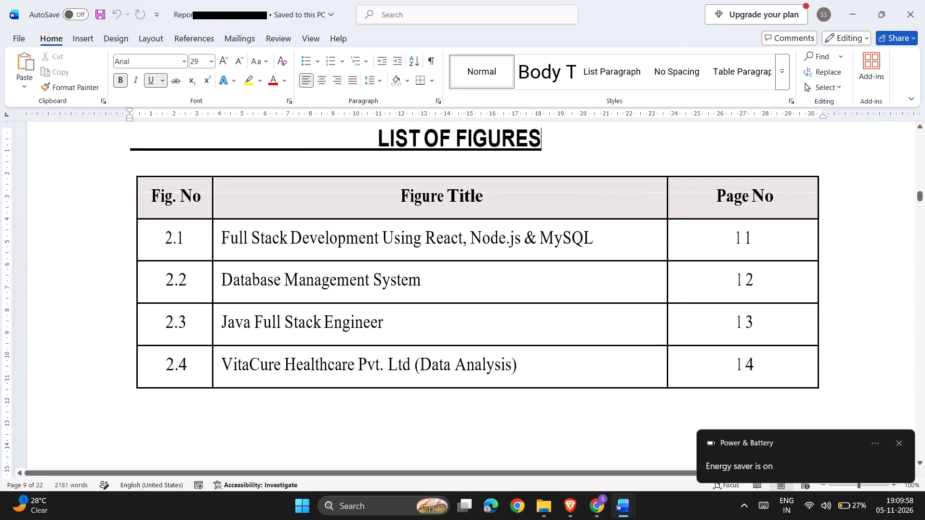
{"action": "left_click", "coordinate": [379, 140]}
{"action": "key", "text": "BackSpace"}
{"action": "key", "text": "BackSpace"}
{"action": "key", "text": "BackSpace"}
{"action": "key", "text": "BackSpace"}
{"action": "key", "text": "BackSpace"}
{"action": "key", "text": "BackSpace"}
{"action": "key", "text": "BackSpace"}
{"action": "key", "text": "BackSpace"}
{"action": "key", "text": "BackSpace"}
{"action": "key", "text": "BackSpace"}
{"action": "key", "text": "BackSpace"}
{"action": "key", "text": "BackSpace"}
{"action": "key", "text": "BackSpace"}
{"action": "key", "text": "BackSpace"}
{"action": "key", "text": "BackSpace"}
{"action": "key", "text": "BackSpace"}
{"action": "key", "text": "BackSpace"}
{"action": "key", "text": "BackSpace"}
{"action": "key", "text": "BackSpace"}
{"action": "key", "text": "BackSpace"}
{"action": "key", "text": "BackSpace"}
{"action": "key", "text": "BackSpace"}
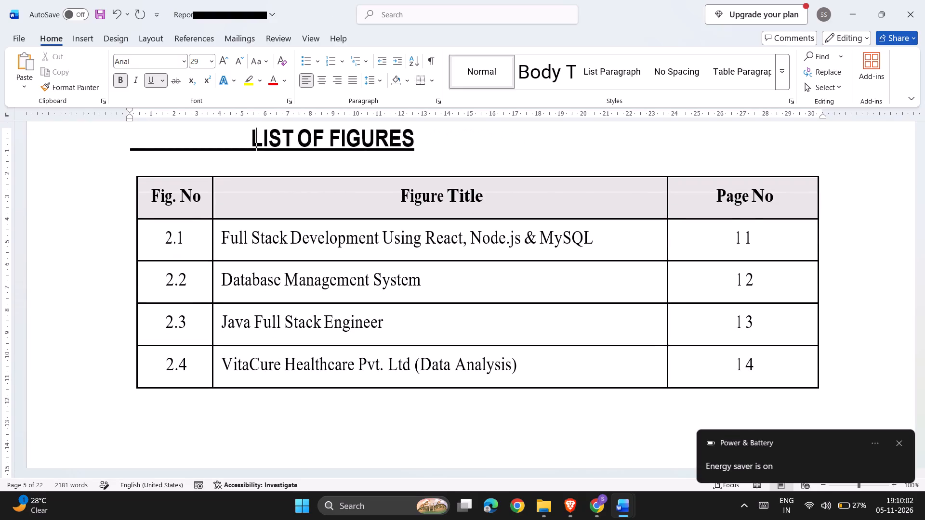
{"action": "key", "text": "BackSpace"}
{"action": "key", "text": "BackSpace"}
{"action": "key", "text": "BackSpace"}
{"action": "key", "text": "BackSpace"}
{"action": "key", "text": "BackSpace"}
{"action": "key", "text": "BackSpace"}
{"action": "key", "text": "BackSpace"}
{"action": "key", "text": "BackSpace"}
{"action": "key", "text": "BackSpace"}
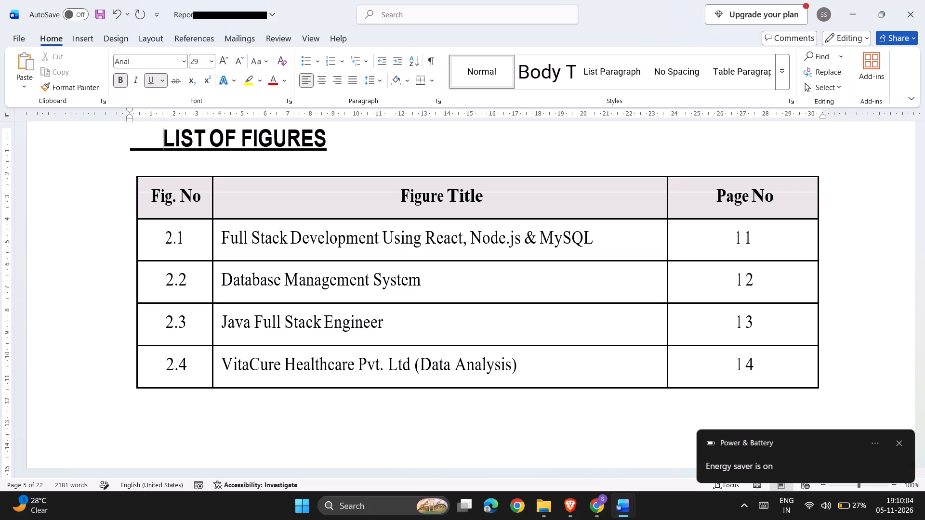
{"action": "key", "text": "BackSpace"}
{"action": "key", "text": "BackSpace"}
{"action": "key", "text": "BackSpace"}
{"action": "key", "text": "BackSpace"}
{"action": "key", "text": "BackSpace"}
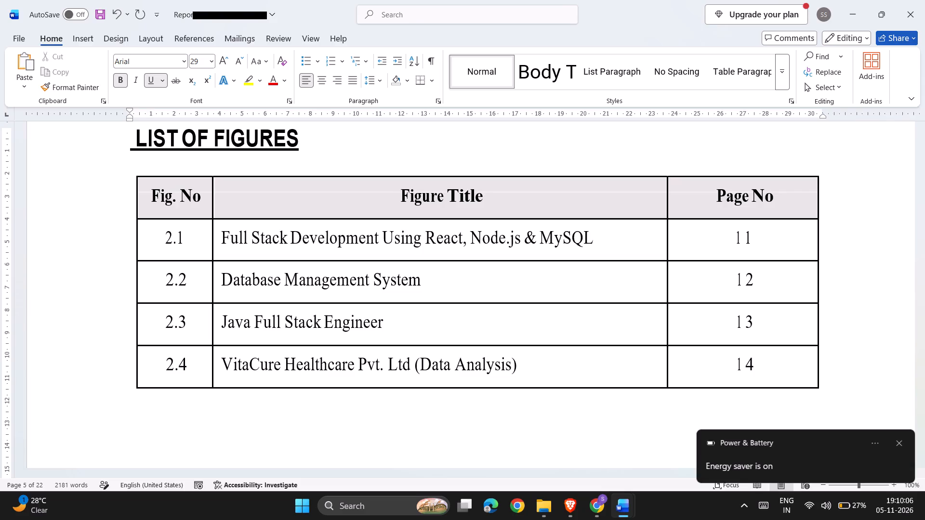
{"action": "key", "text": "BackSpace"}
Centre the LIST OF FIGURES heading above its table.
{"action": "left_click_drag", "start_coordinate": [310, 134], "coordinate": [129, 131]}
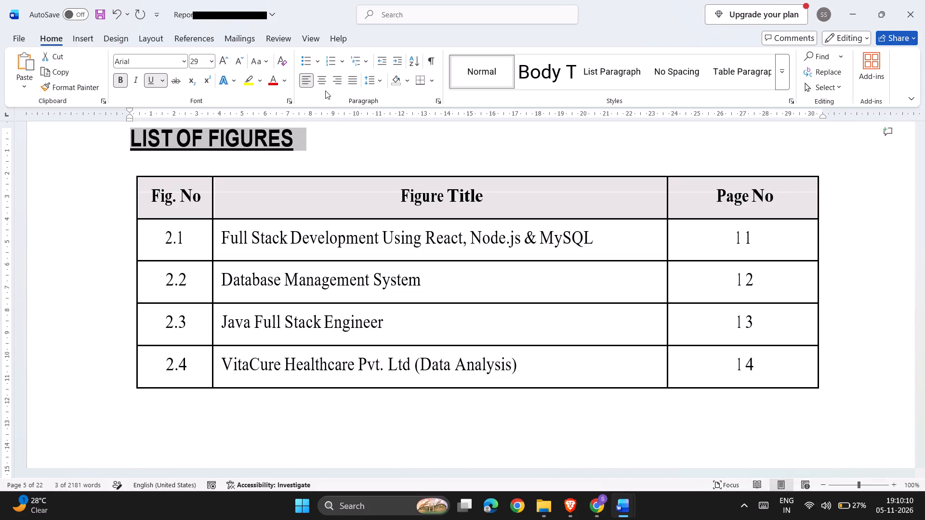
{"action": "left_click", "coordinate": [322, 83]}
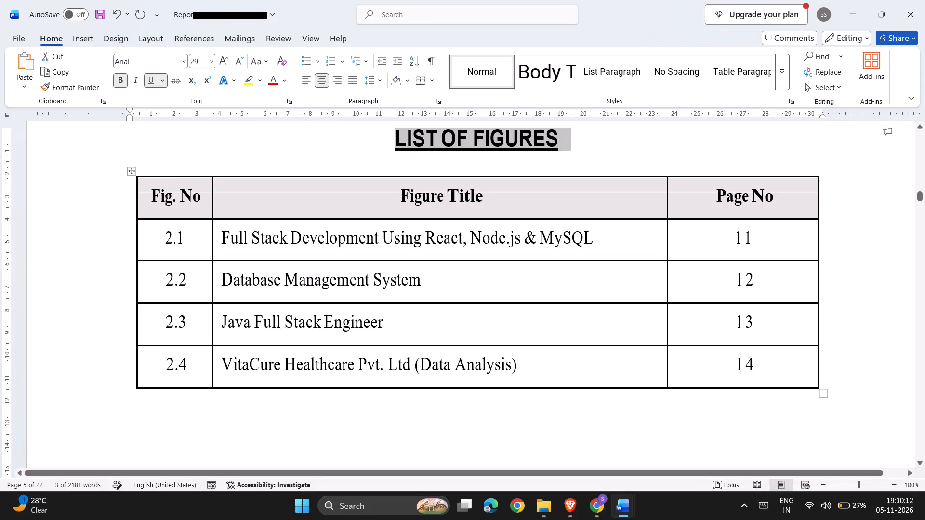
{"action": "left_click", "coordinate": [575, 414]}
Move the LIST OF TABLES heading text out of its page header text box into the document body above the table.
{"action": "scroll", "coordinate": [575, 414], "scroll_direction": "up", "scroll_amount": 1}
{"action": "scroll", "coordinate": [575, 414], "scroll_direction": "down", "scroll_amount": 1}
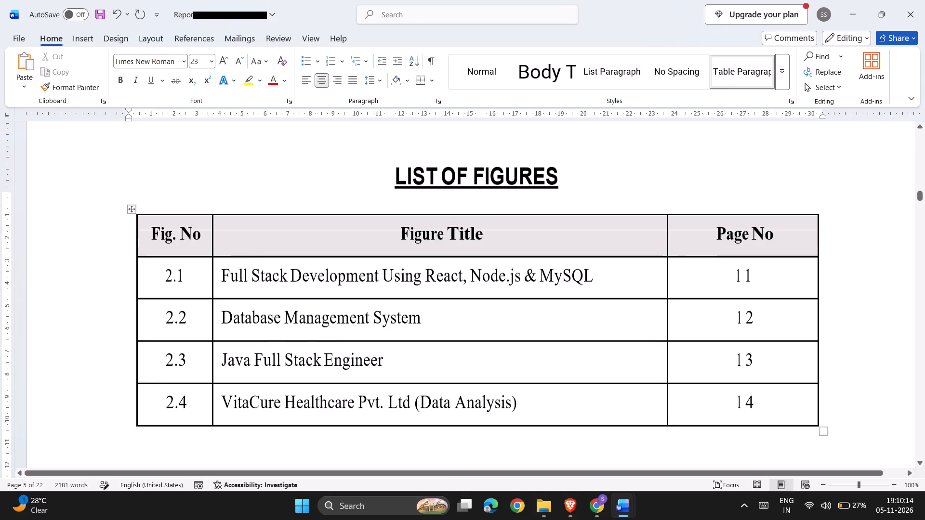
{"action": "scroll", "coordinate": [575, 414], "scroll_direction": "down", "scroll_amount": 3}
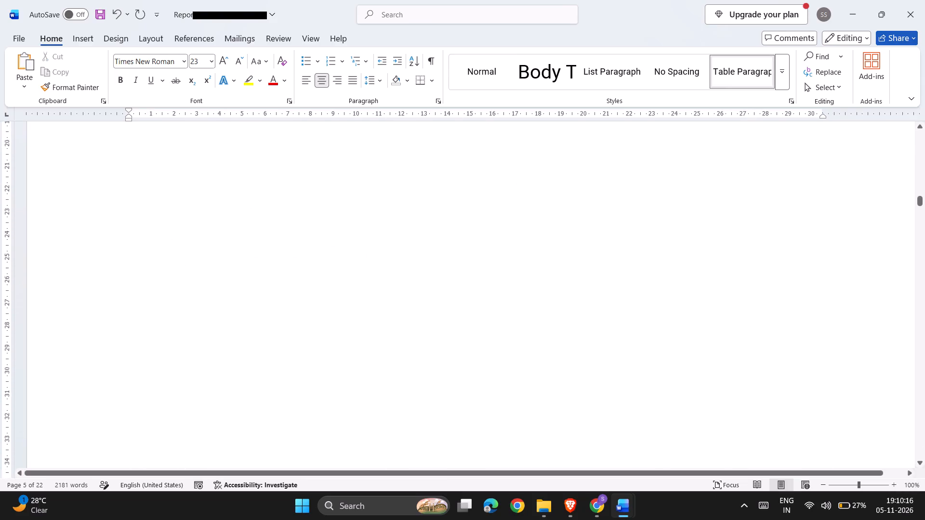
{"action": "scroll", "coordinate": [575, 414], "scroll_direction": "down", "scroll_amount": 3}
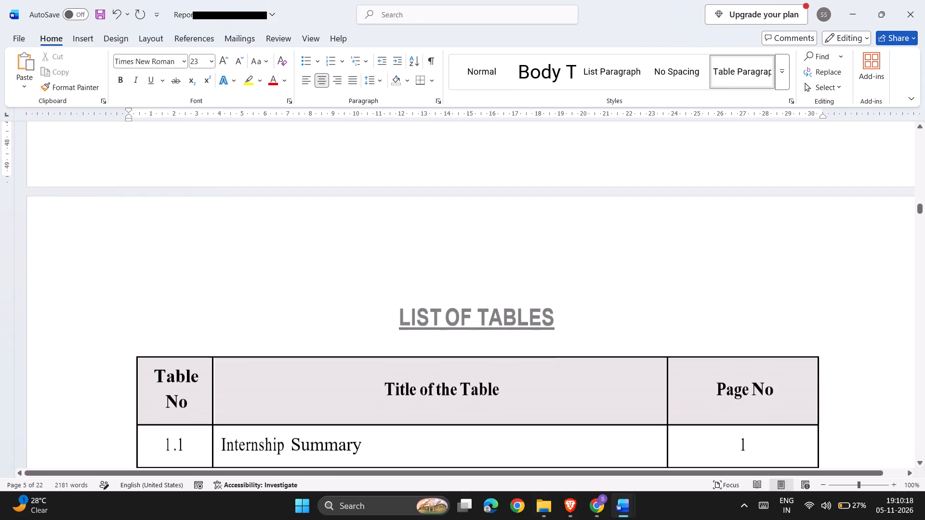
{"action": "left_click", "coordinate": [539, 327]}
{"action": "double_click", "coordinate": [549, 317]}
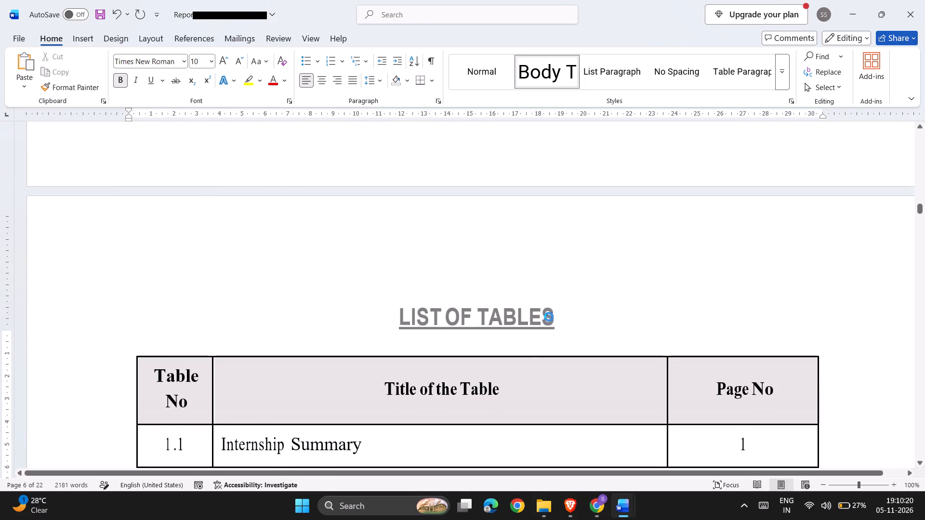
{"action": "left_click_drag", "start_coordinate": [557, 316], "coordinate": [460, 312]}
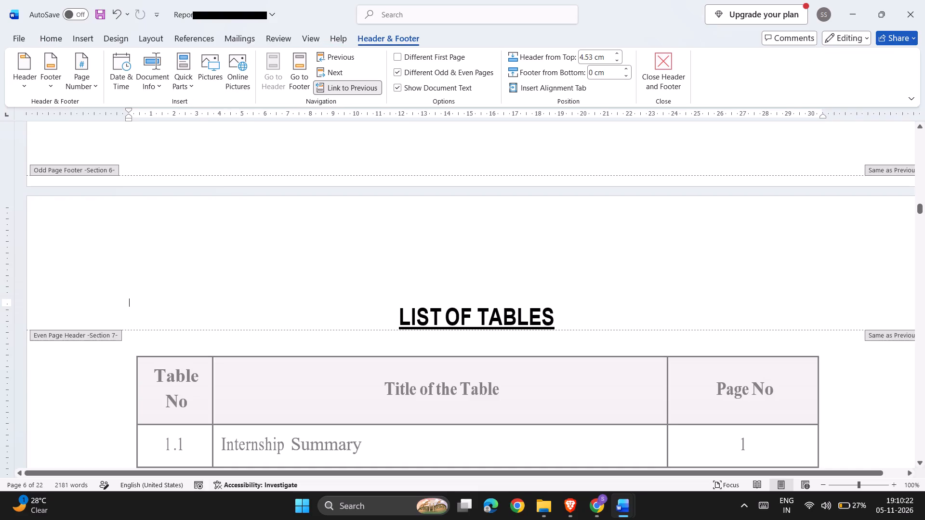
{"action": "left_click_drag", "start_coordinate": [460, 312], "coordinate": [450, 312]}
{"action": "left_click", "coordinate": [450, 312]}
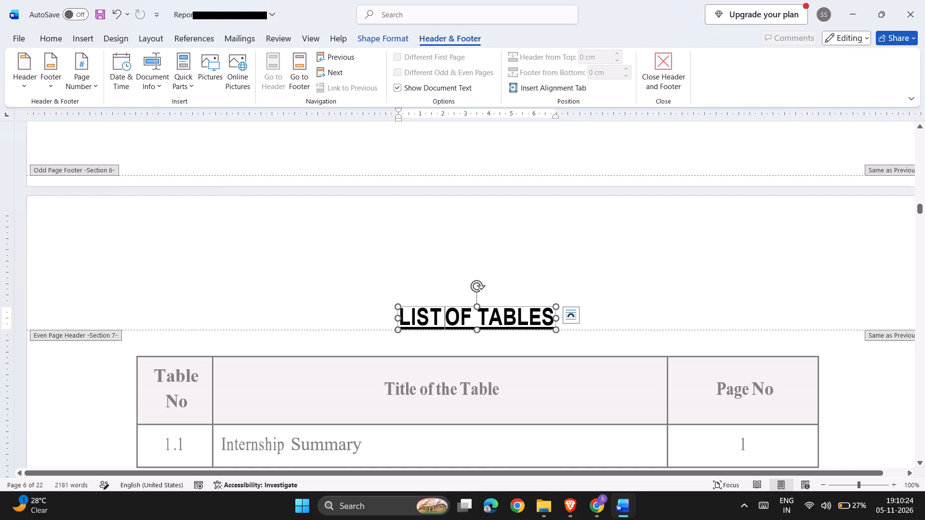
{"action": "key", "text": "a"}
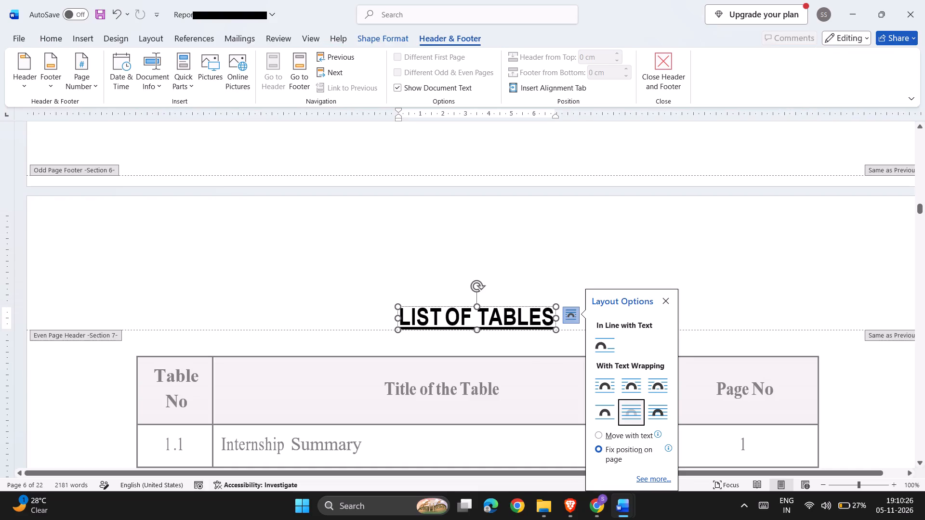
{"action": "left_click", "coordinate": [524, 318]}
{"action": "left_click_drag", "start_coordinate": [401, 317], "coordinate": [413, 312]}
{"action": "key", "text": "ctrl+z"}
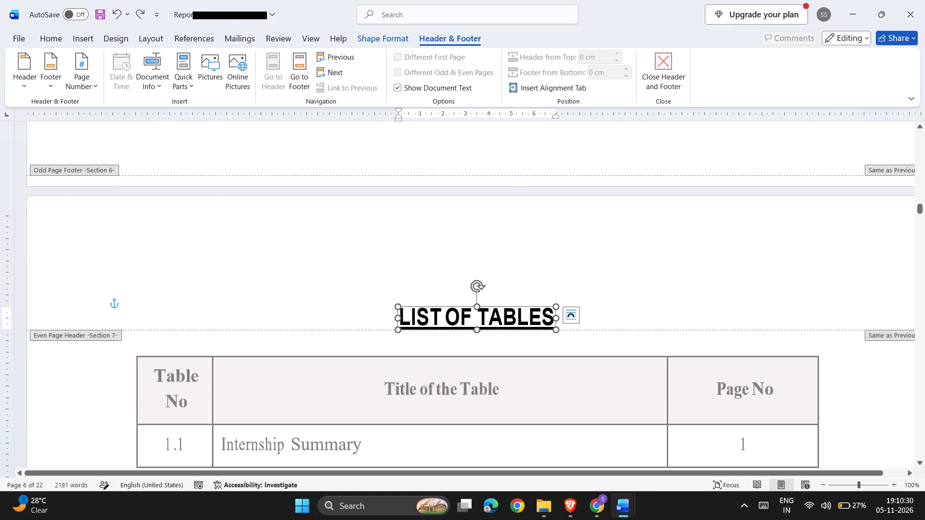
{"action": "left_click", "coordinate": [484, 316]}
{"action": "left_click_drag", "start_coordinate": [549, 314], "coordinate": [411, 318]}
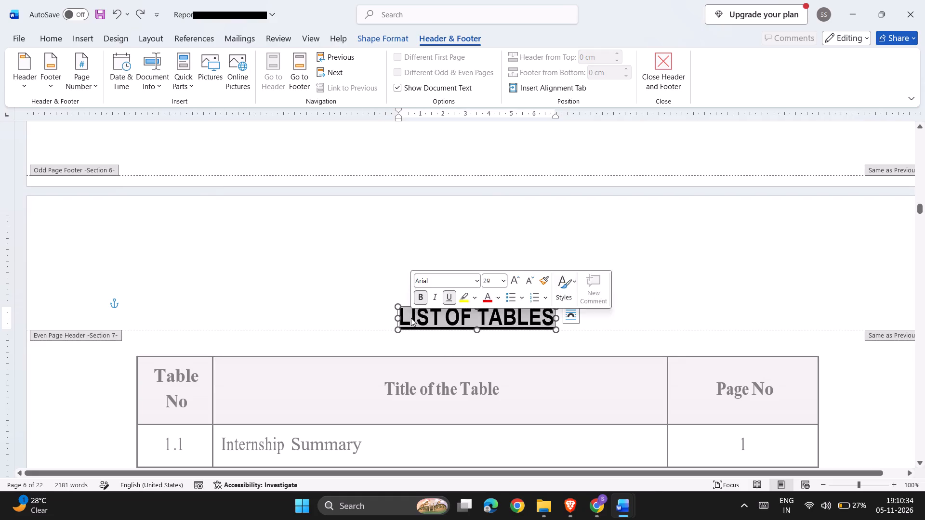
{"action": "key", "text": "ctrl+c"}
{"action": "key", "text": "BackSpace"}
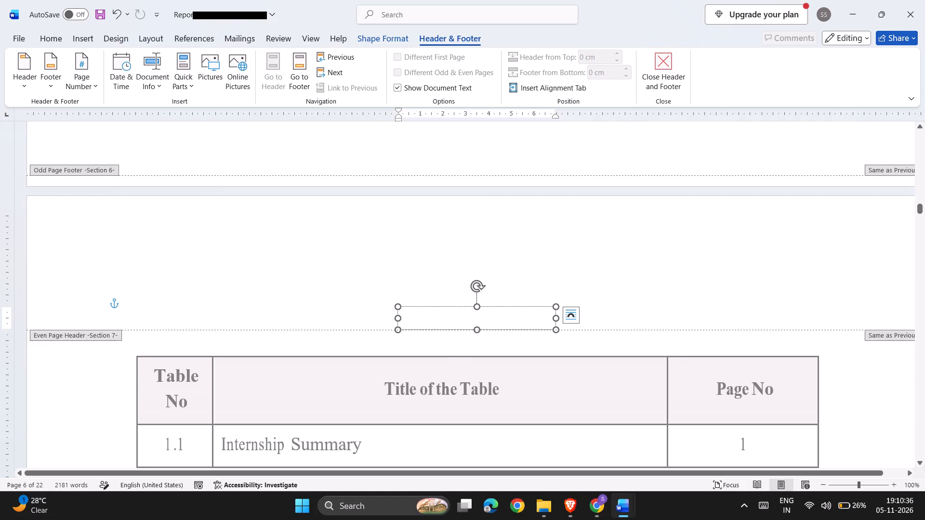
{"action": "left_click", "coordinate": [647, 78]}
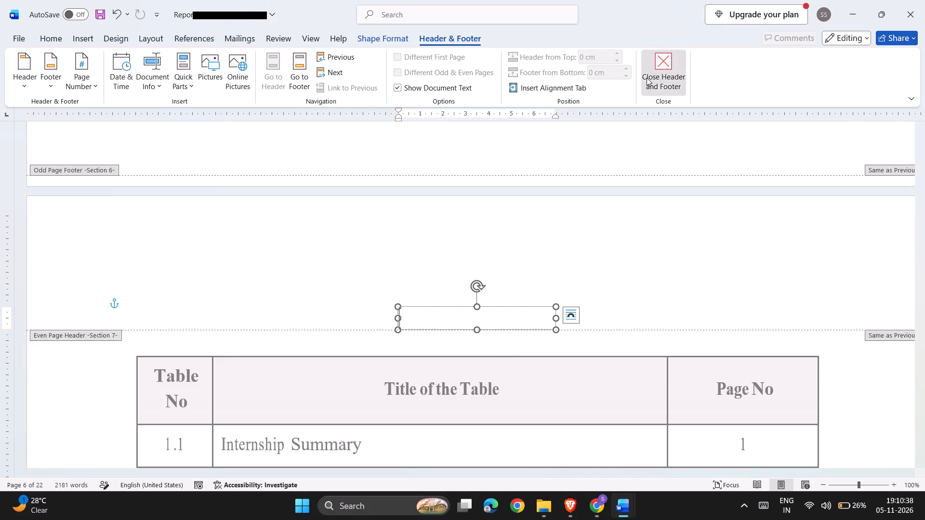
{"action": "key", "text": "ctrl+v"}
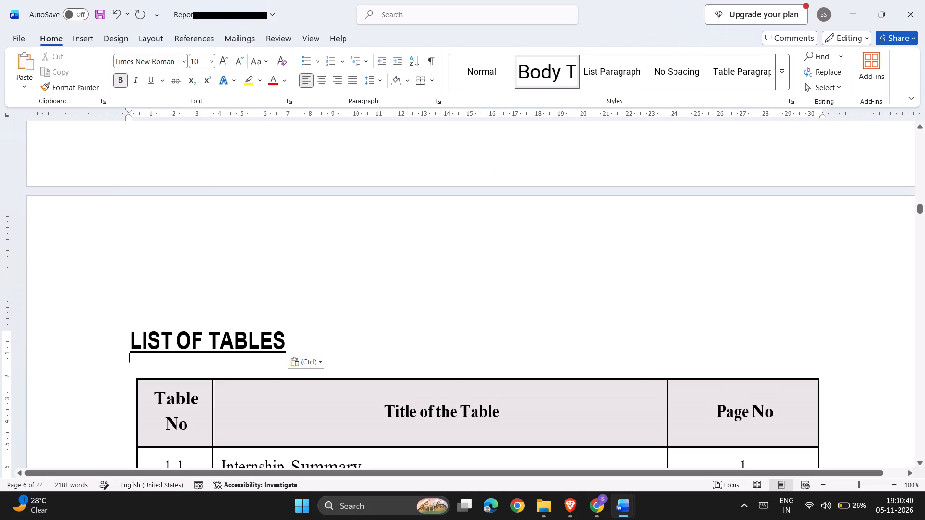
Centre the LIST OF TABLES heading in the document body.
{"action": "left_click_drag", "start_coordinate": [288, 333], "coordinate": [212, 341]}
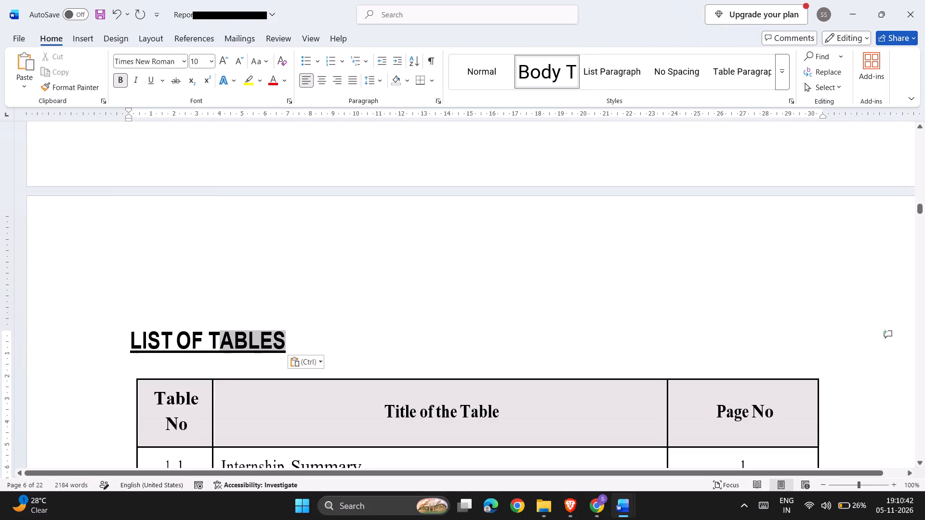
{"action": "left_click_drag", "start_coordinate": [212, 341], "coordinate": [142, 344]}
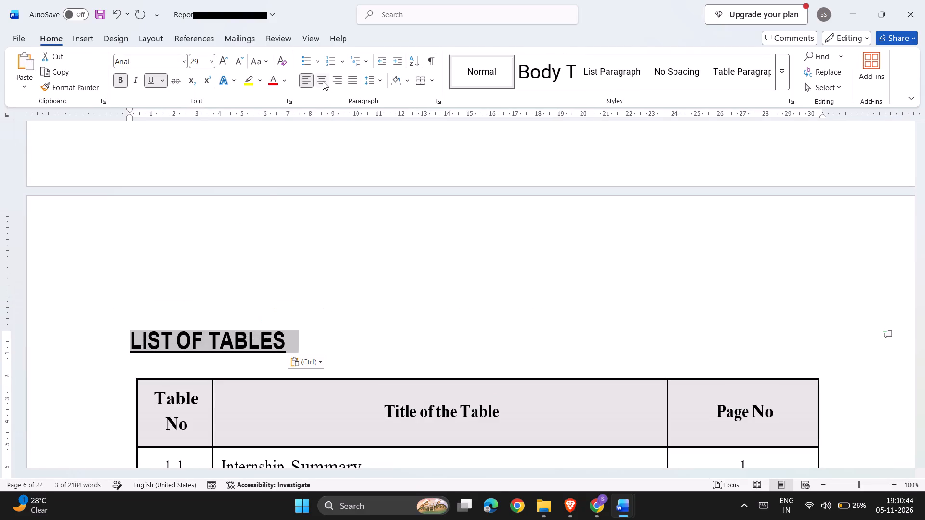
{"action": "left_click", "coordinate": [323, 81]}
{"action": "left_click", "coordinate": [402, 232]}
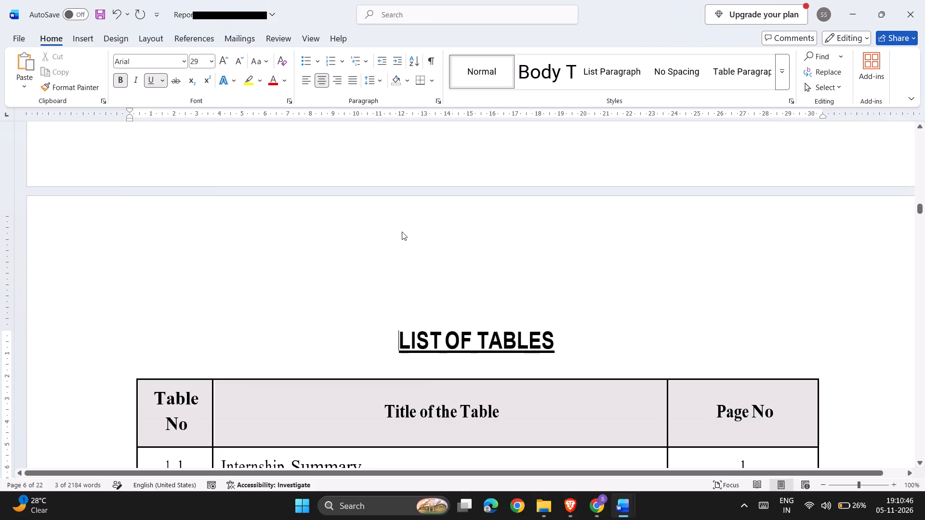
Copy the CHAPTER – I heading from the page header above INTERNSHIP SUMMARY.
{"action": "scroll", "coordinate": [402, 232], "scroll_direction": "down", "scroll_amount": 6}
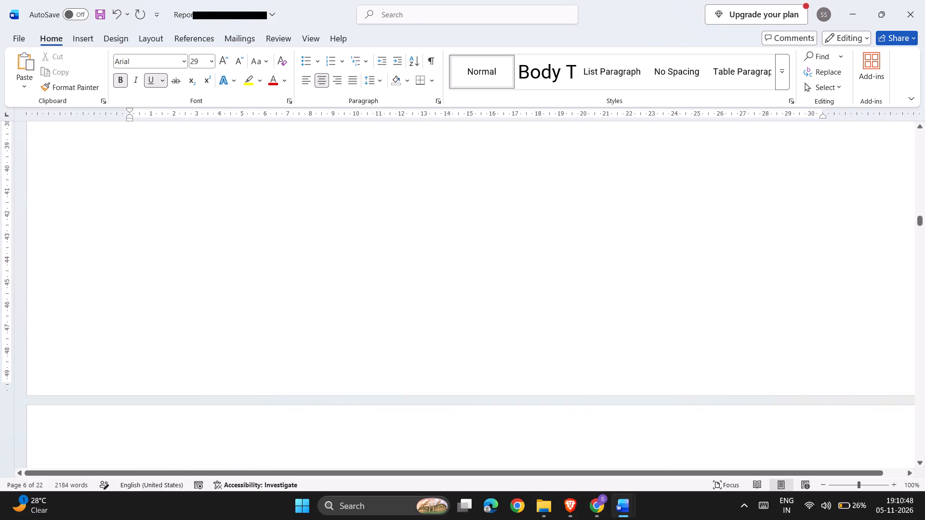
{"action": "scroll", "coordinate": [402, 232], "scroll_direction": "down", "scroll_amount": 2}
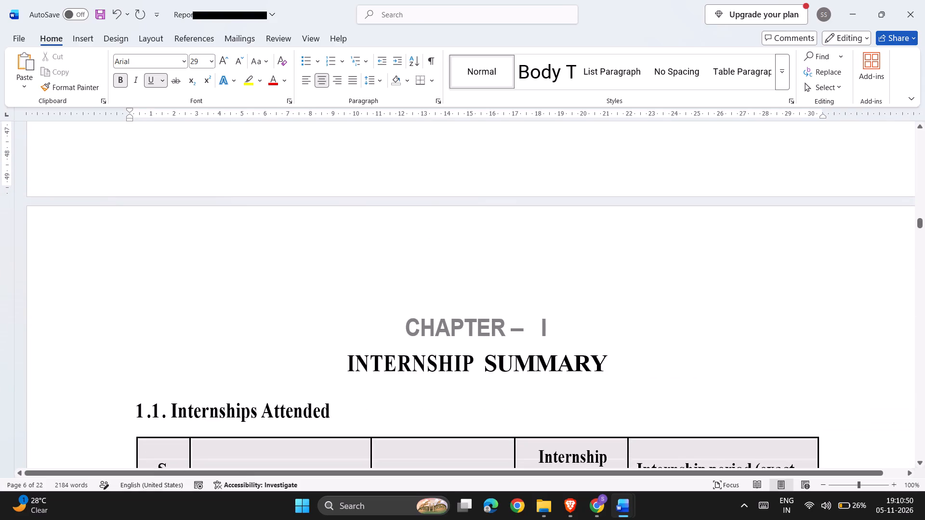
{"action": "left_click_drag", "start_coordinate": [550, 325], "coordinate": [440, 323]}
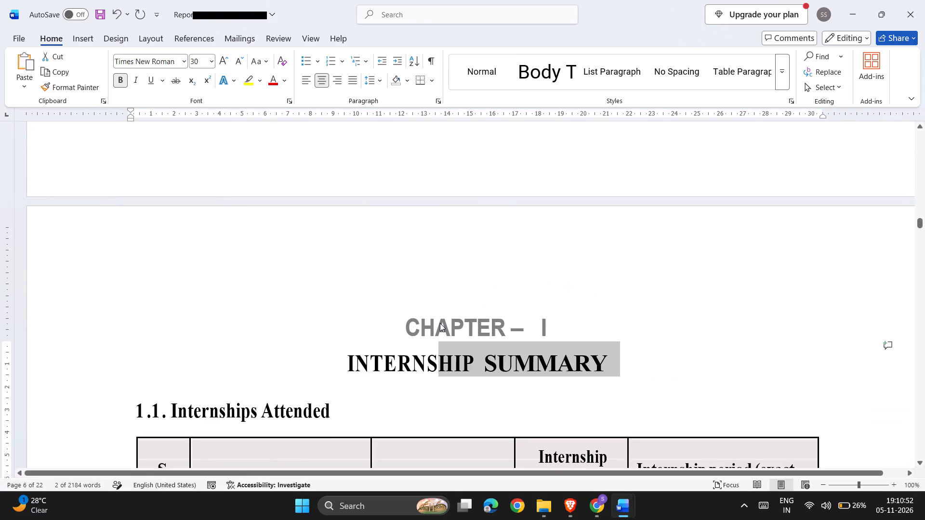
{"action": "double_click", "coordinate": [440, 323]}
{"action": "left_click_drag", "start_coordinate": [559, 329], "coordinate": [434, 327]}
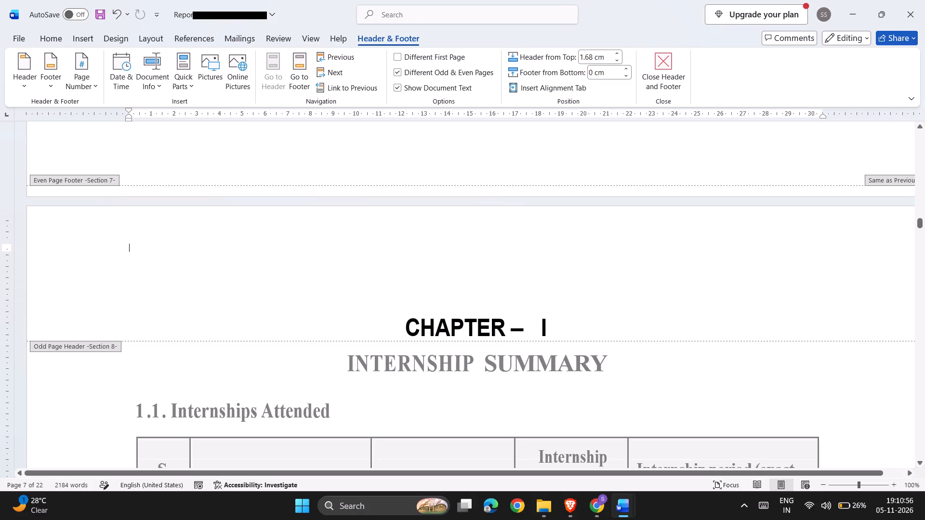
{"action": "left_click", "coordinate": [551, 325]}
{"action": "left_click_drag", "start_coordinate": [551, 325], "coordinate": [453, 325]}
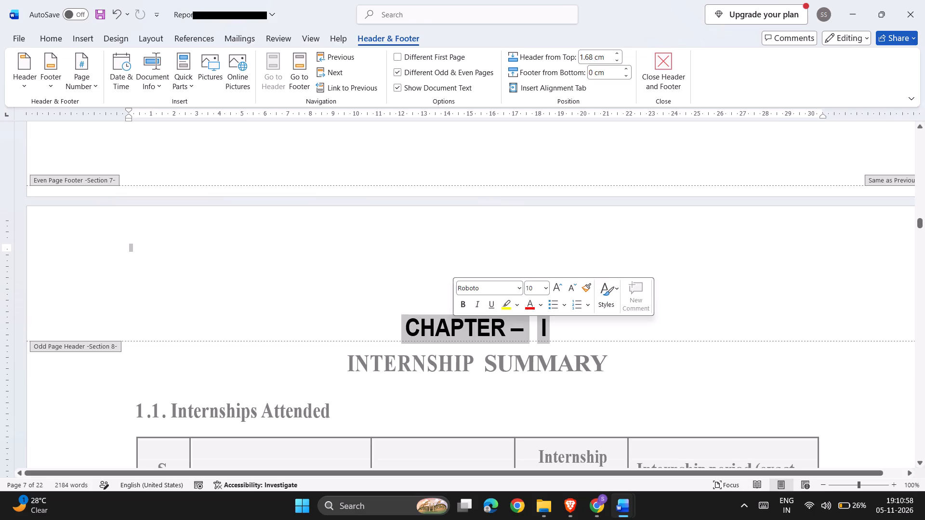
{"action": "key", "text": "ctrl+c"}
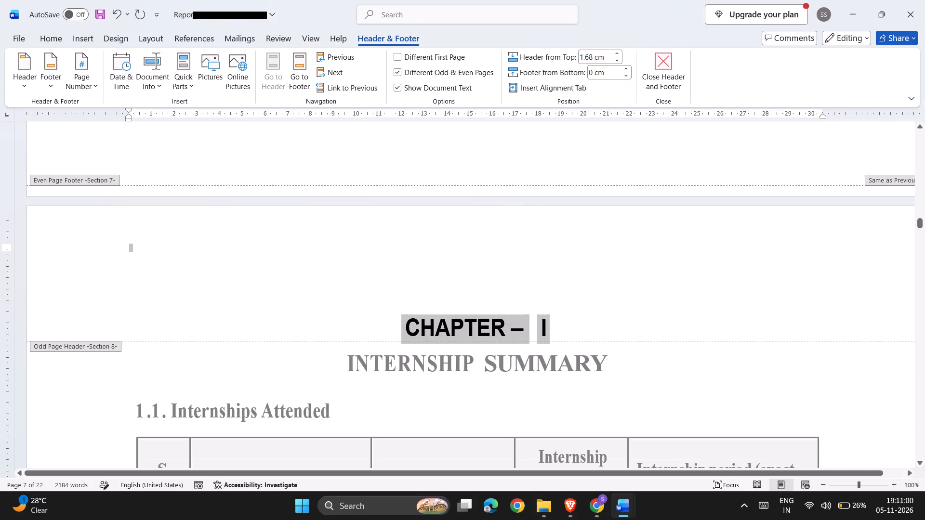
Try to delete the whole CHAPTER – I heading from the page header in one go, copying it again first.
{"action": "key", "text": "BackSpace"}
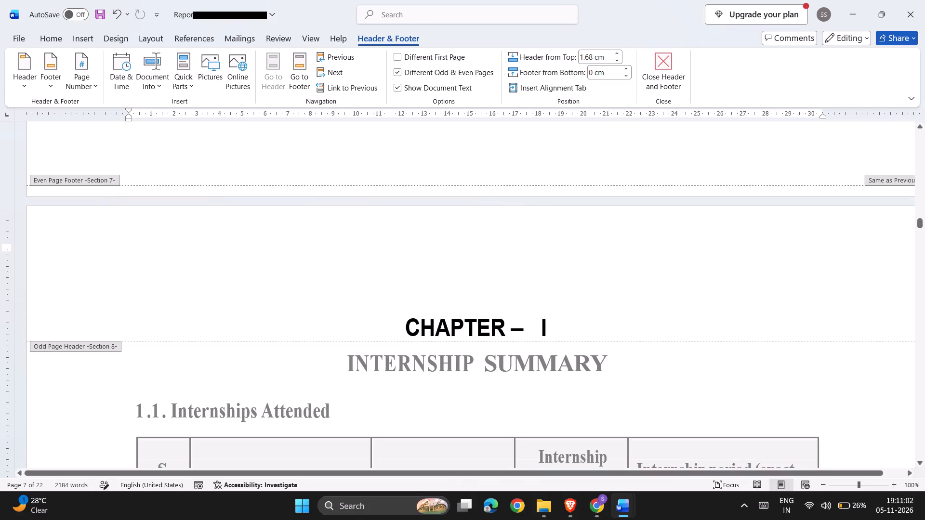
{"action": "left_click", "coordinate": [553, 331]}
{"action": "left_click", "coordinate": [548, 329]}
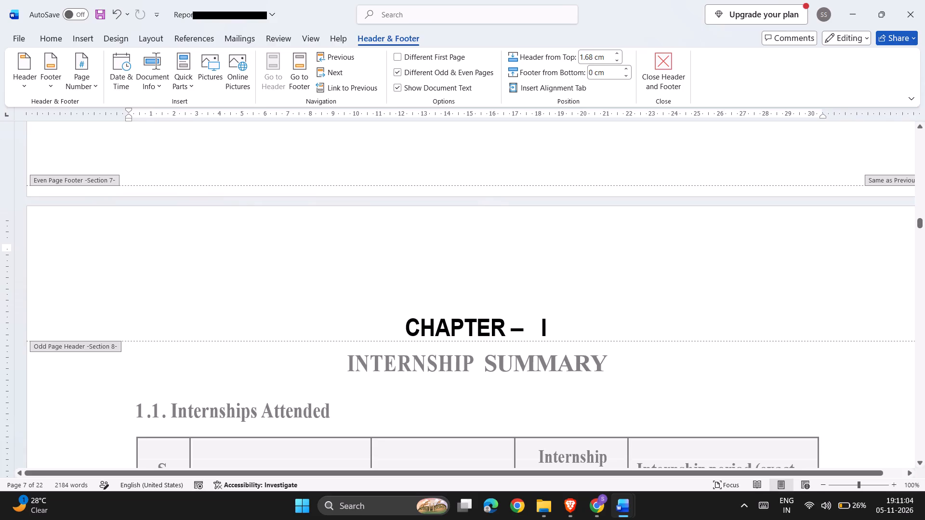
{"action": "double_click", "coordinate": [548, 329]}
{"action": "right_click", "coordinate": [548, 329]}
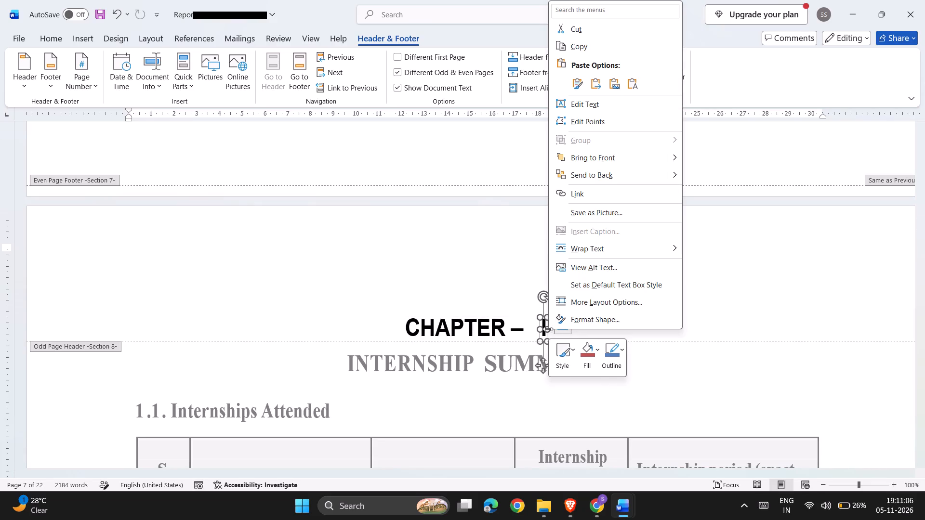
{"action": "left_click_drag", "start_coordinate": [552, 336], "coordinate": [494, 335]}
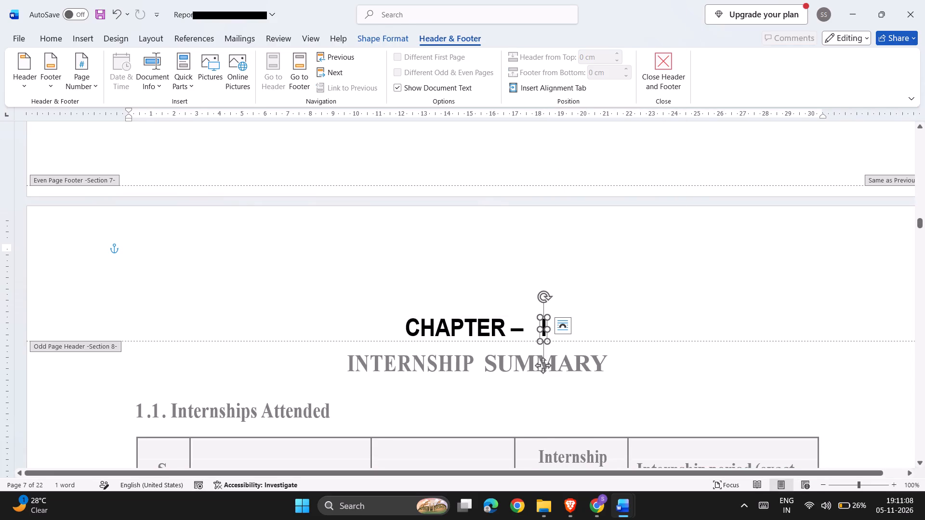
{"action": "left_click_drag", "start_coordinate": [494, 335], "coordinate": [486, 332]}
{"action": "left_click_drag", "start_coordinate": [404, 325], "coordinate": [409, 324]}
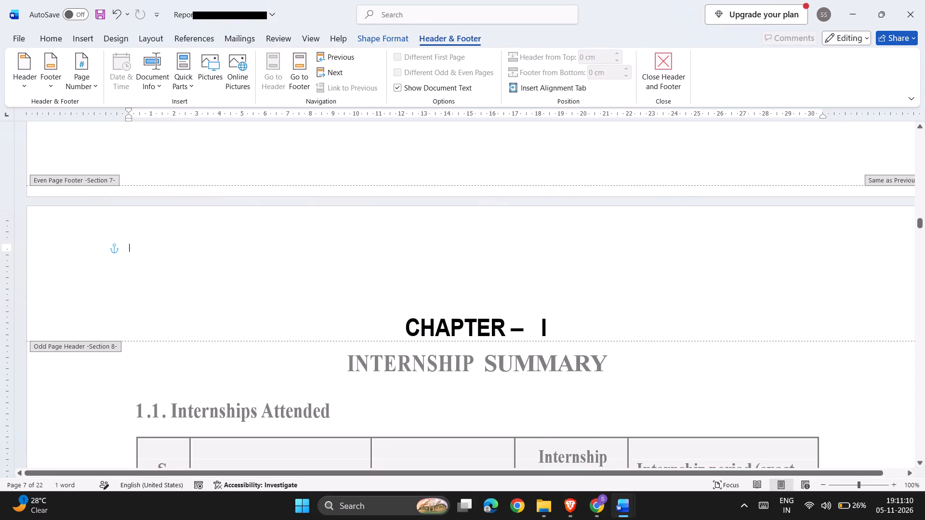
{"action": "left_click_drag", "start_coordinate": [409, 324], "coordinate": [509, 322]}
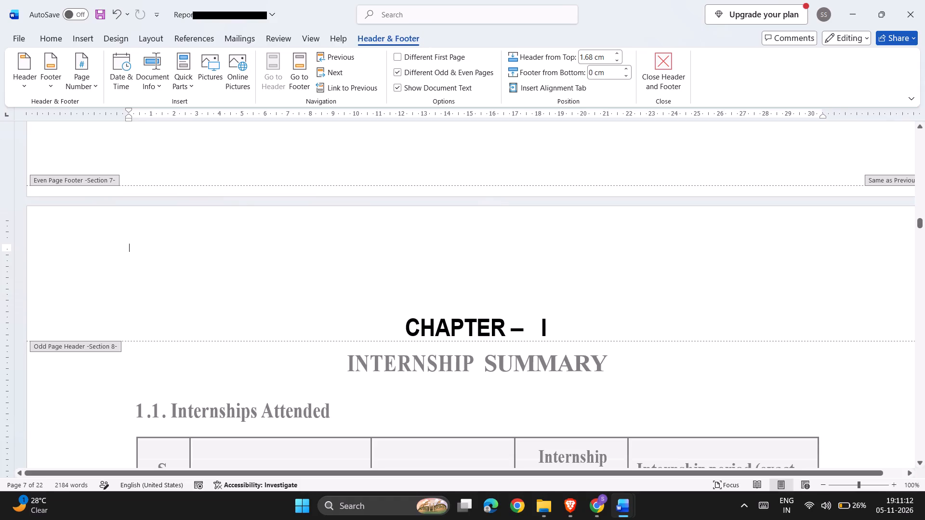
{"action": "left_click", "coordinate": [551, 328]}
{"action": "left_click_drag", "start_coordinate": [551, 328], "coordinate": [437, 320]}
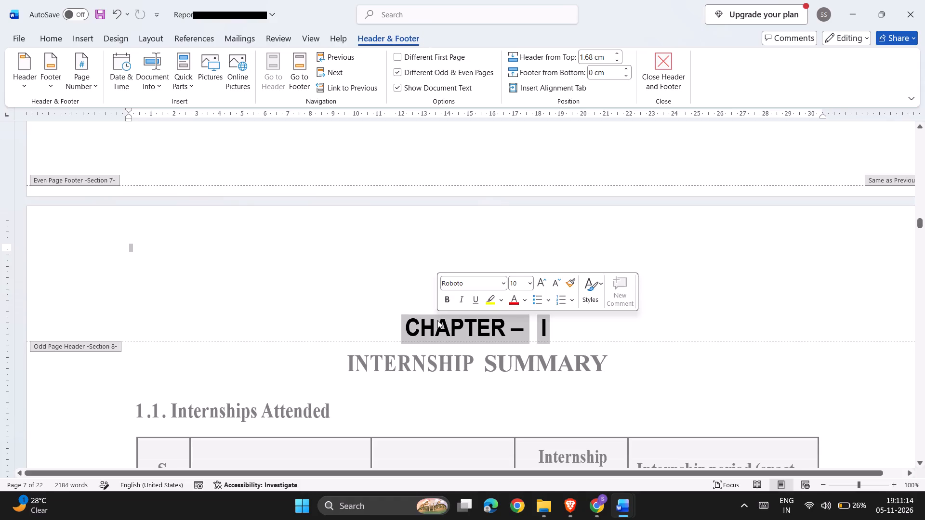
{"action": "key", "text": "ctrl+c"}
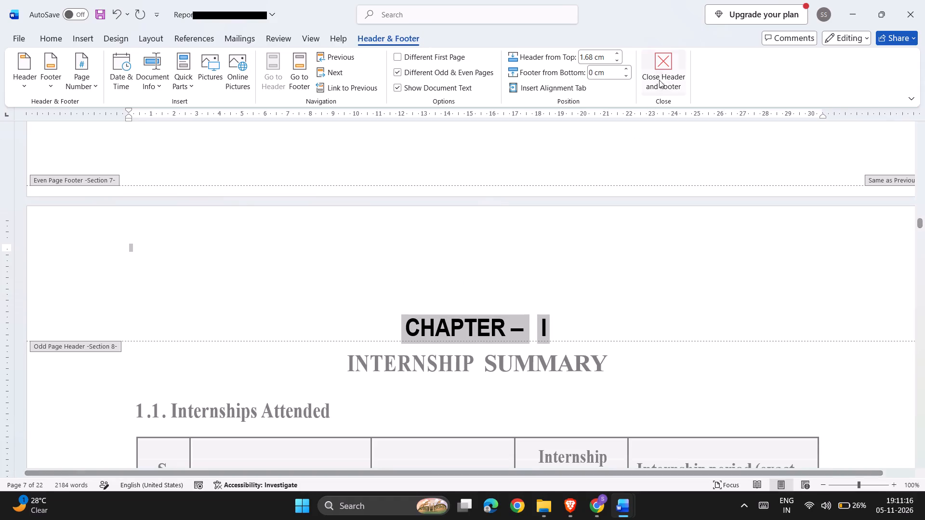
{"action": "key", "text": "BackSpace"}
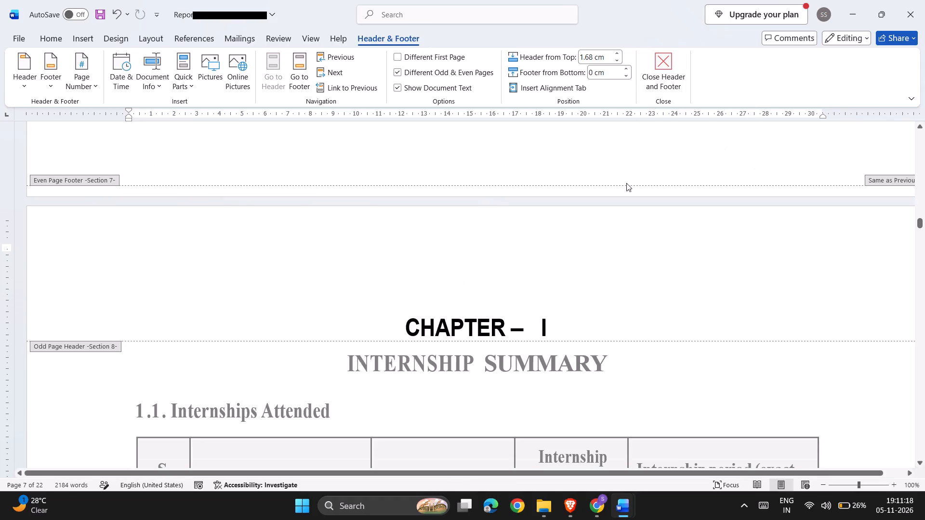
Delete the numeral I and the CHAPTER – text separately from the page header and return to the document body.
{"action": "left_click", "coordinate": [556, 321]}
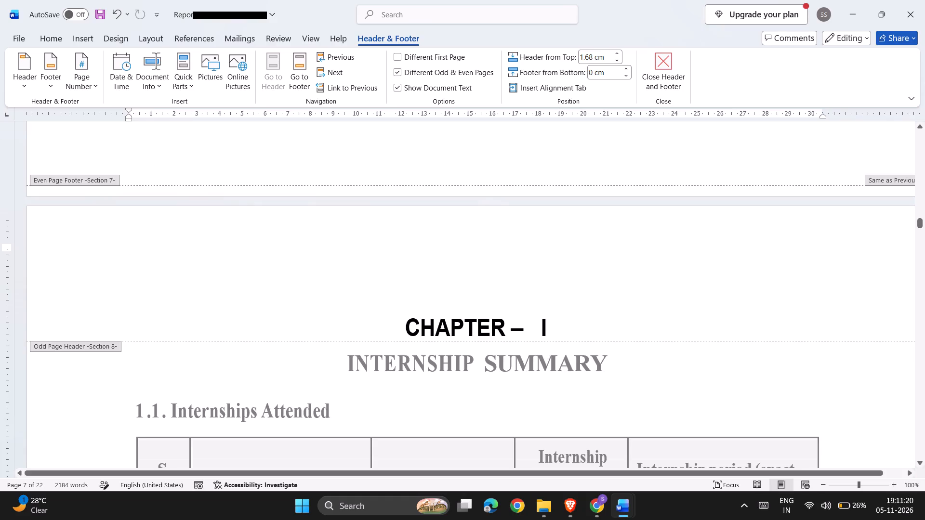
{"action": "double_click", "coordinate": [545, 325]}
{"action": "key", "text": "BackSpace"}
{"action": "key", "text": "BackSpace"}
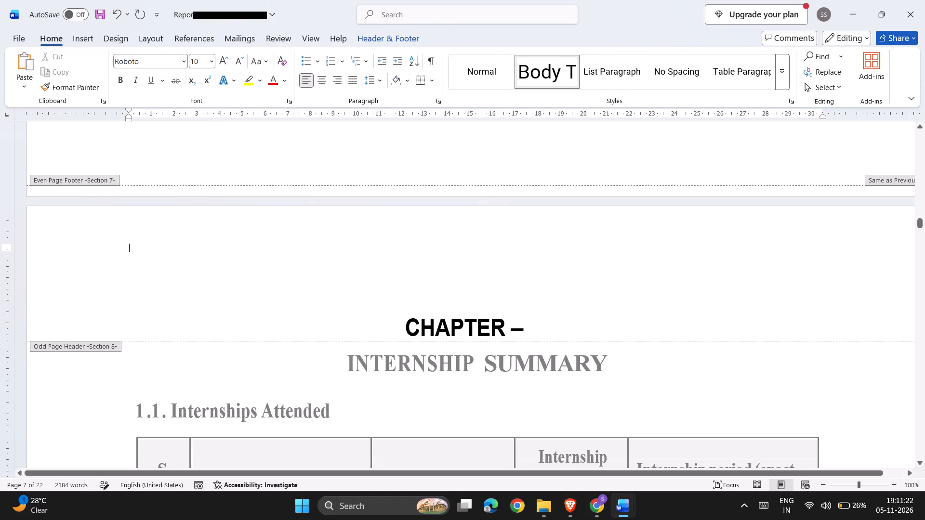
{"action": "double_click", "coordinate": [477, 329]}
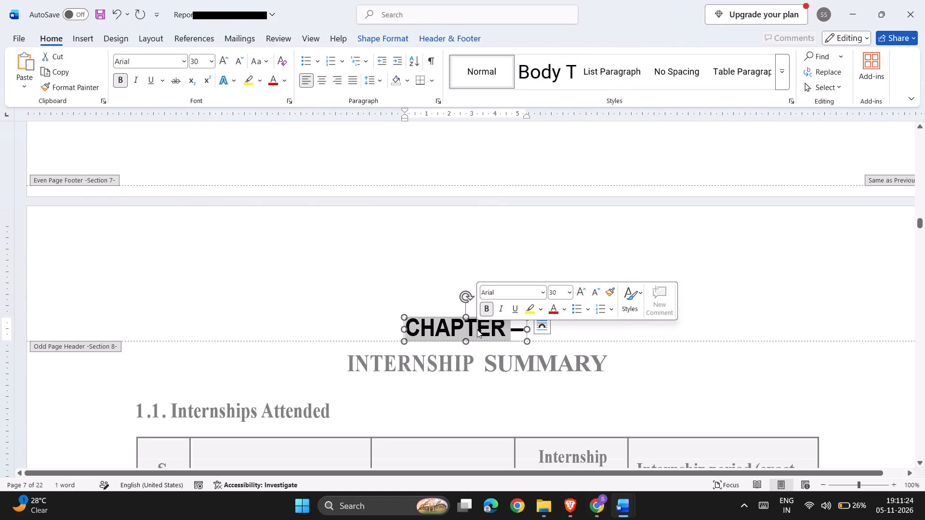
{"action": "key", "text": "BackSpace"}
{"action": "key", "text": "Right"}
{"action": "key", "text": "BackSpace"}
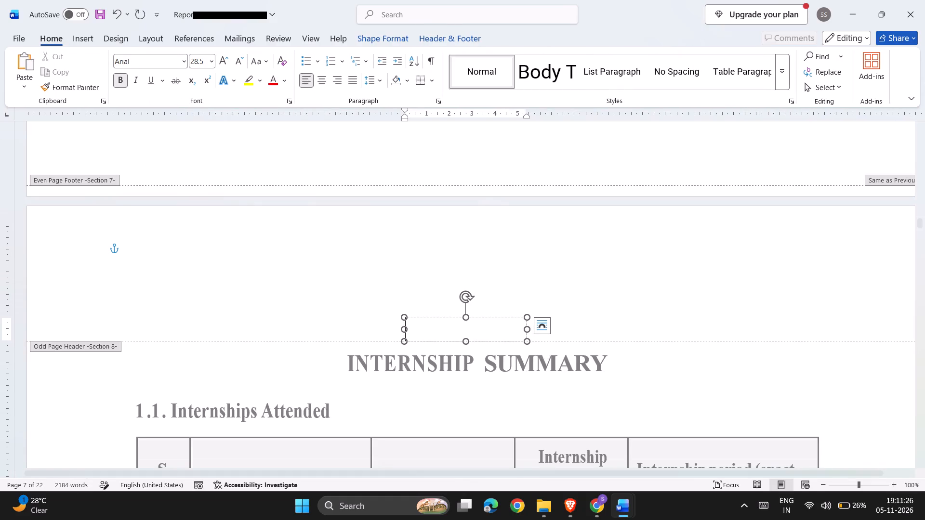
{"action": "left_click", "coordinate": [230, 341]}
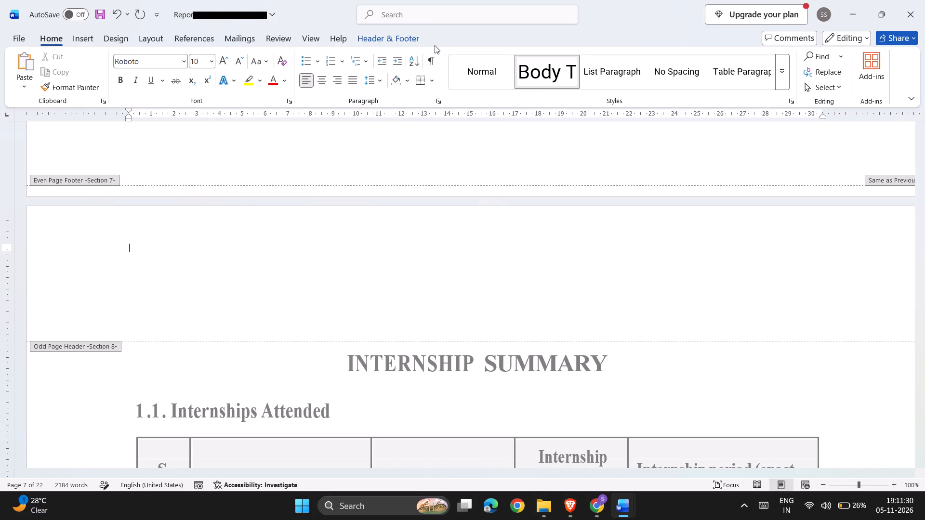
{"action": "left_click", "coordinate": [405, 40]}
{"action": "left_click", "coordinate": [669, 73]}
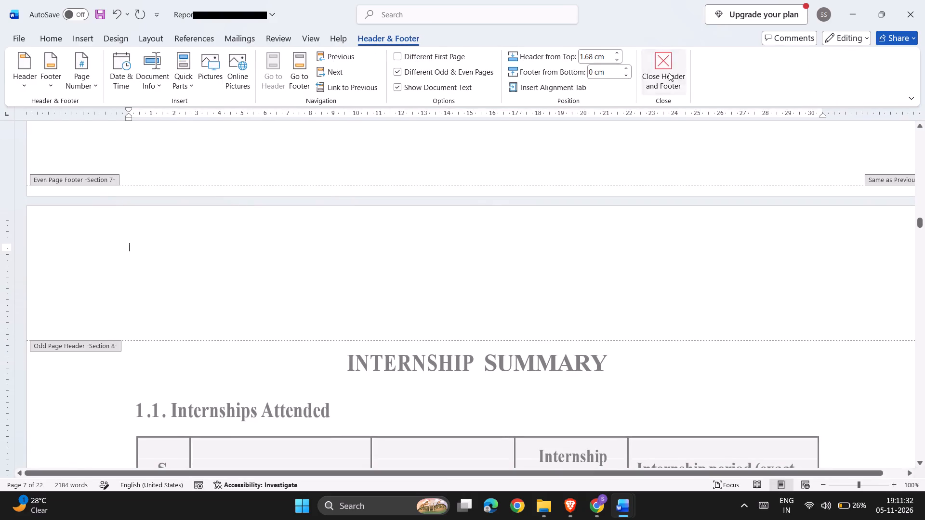
Paste the copied CHAPTER – I heading into the document body directly above INTERNSHIP SUMMARY.
{"action": "left_click", "coordinate": [408, 326]}
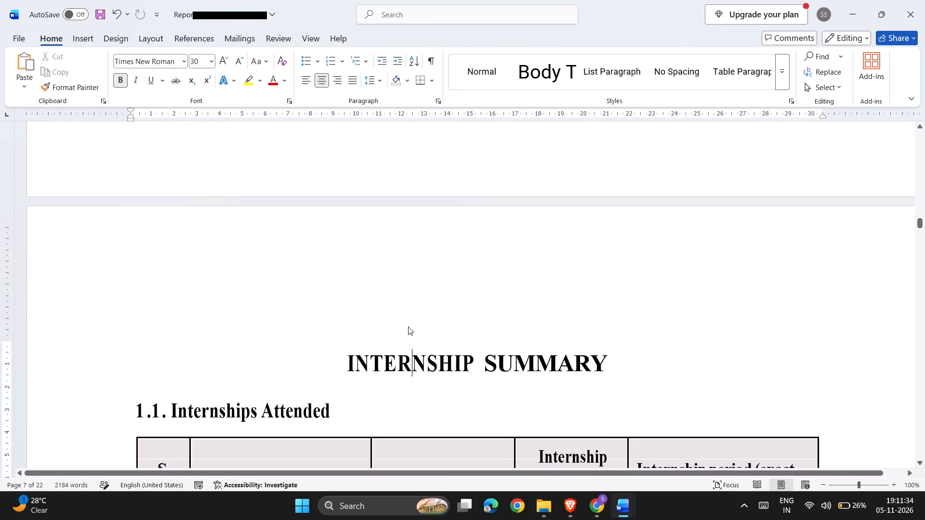
{"action": "key", "text": "Left"}
{"action": "key", "text": "Left"}
{"action": "key", "text": "Left"}
{"action": "key", "text": "Left"}
{"action": "key", "text": "Left"}
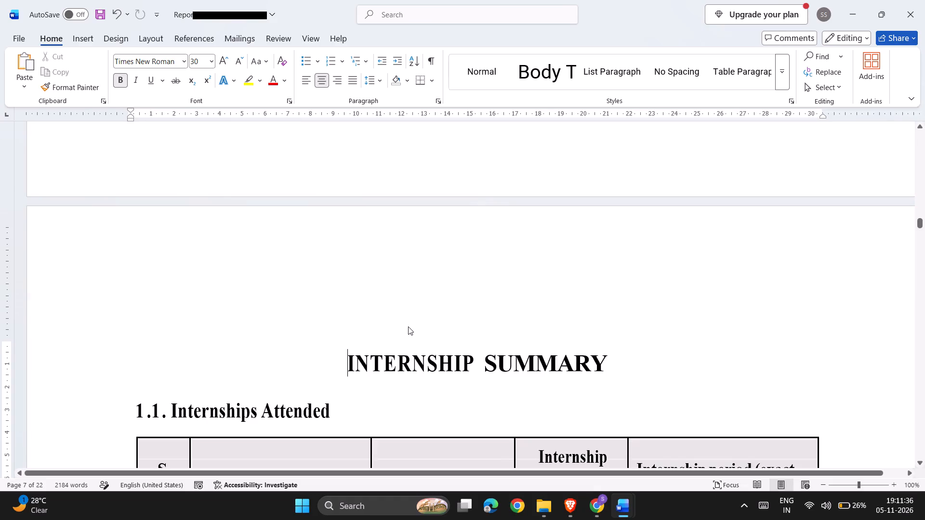
{"action": "key", "text": "Left"}
{"action": "scroll", "coordinate": [408, 326], "scroll_direction": "up", "scroll_amount": 8}
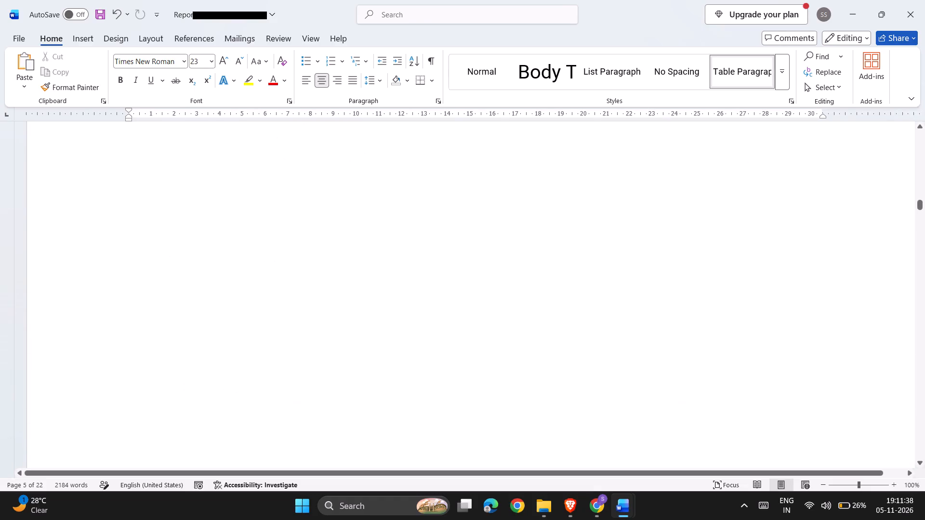
{"action": "scroll", "coordinate": [418, 303], "scroll_direction": "down", "scroll_amount": 6}
{"action": "scroll", "coordinate": [418, 303], "scroll_direction": "right", "scroll_amount": 1}
{"action": "scroll", "coordinate": [418, 303], "scroll_direction": "down", "scroll_amount": 1}
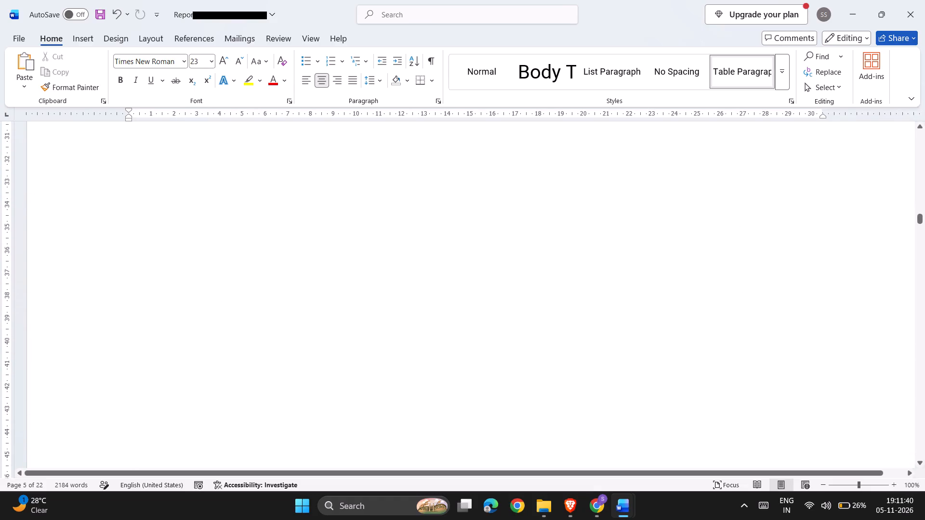
{"action": "scroll", "coordinate": [418, 303], "scroll_direction": "down", "scroll_amount": 1}
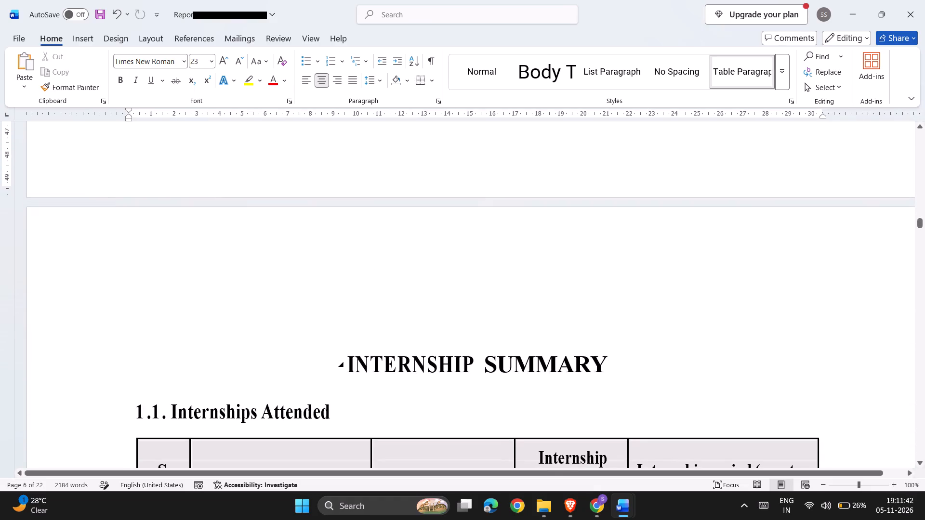
{"action": "left_click", "coordinate": [348, 359]}
{"action": "key", "text": "ctrl+v"}
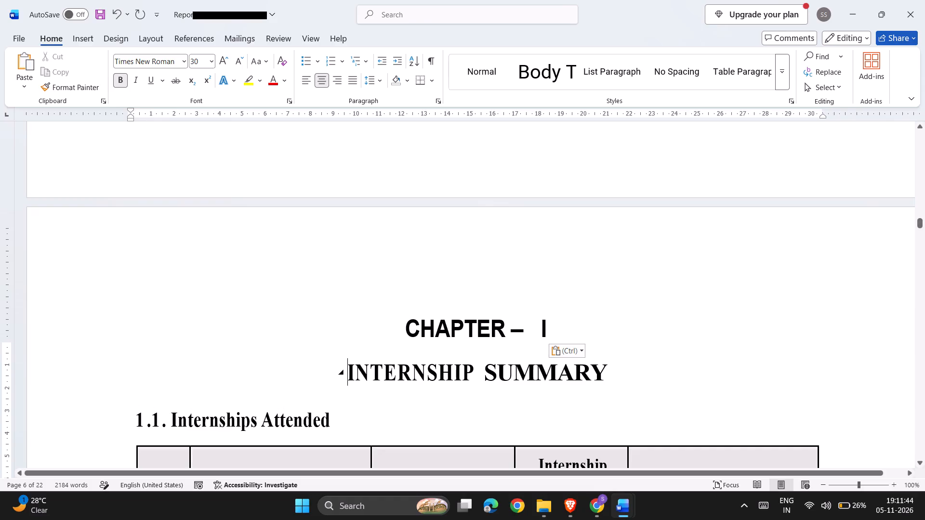
Copy the "1.2. Duties/Tasks During Internships" heading from the page header above the internship tasks table.
{"action": "scroll", "coordinate": [462, 314], "scroll_direction": "down", "scroll_amount": 5}
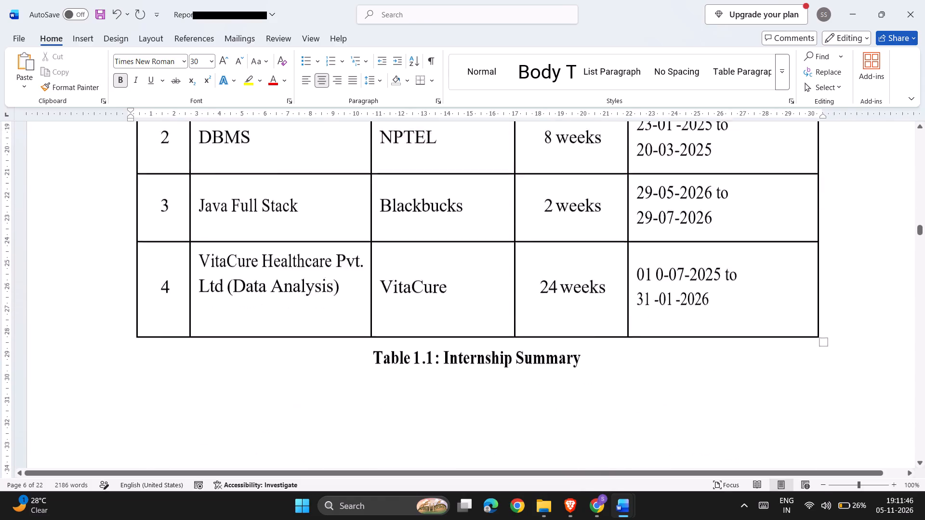
{"action": "scroll", "coordinate": [462, 314], "scroll_direction": "down", "scroll_amount": 5}
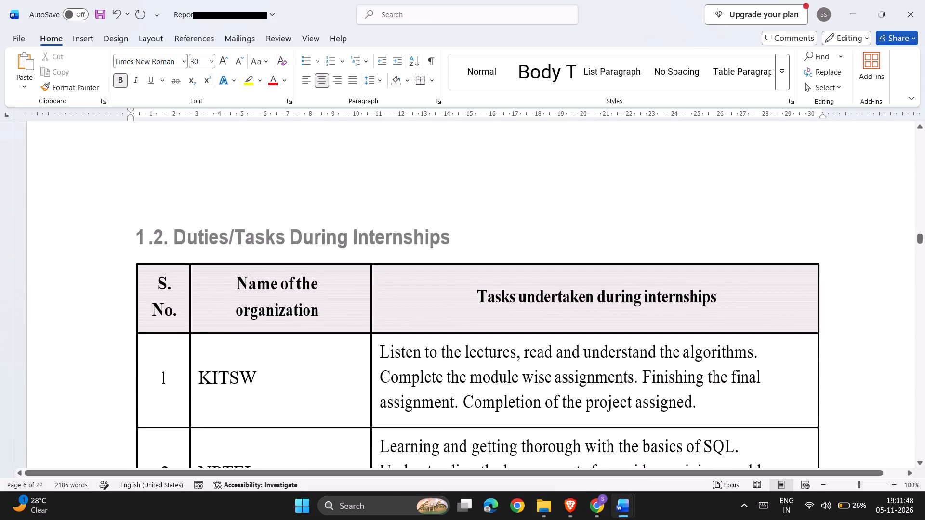
{"action": "double_click", "coordinate": [450, 238]}
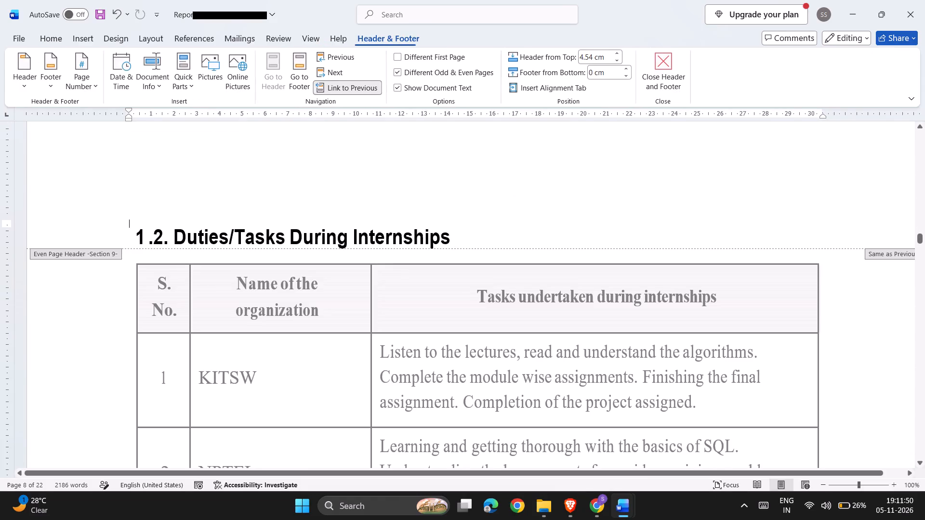
{"action": "left_click_drag", "start_coordinate": [454, 238], "coordinate": [347, 236]}
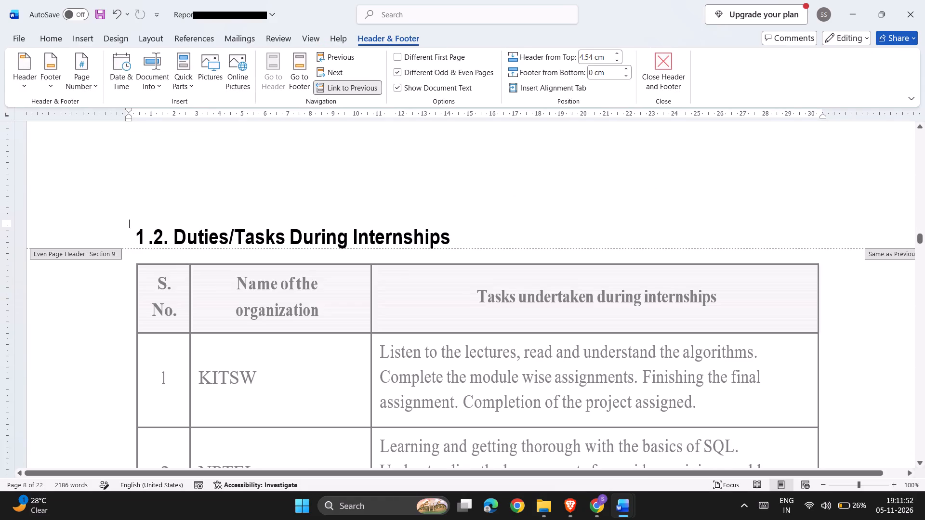
{"action": "left_click_drag", "start_coordinate": [456, 234], "coordinate": [401, 232]}
{"action": "left_click_drag", "start_coordinate": [138, 234], "coordinate": [234, 233]}
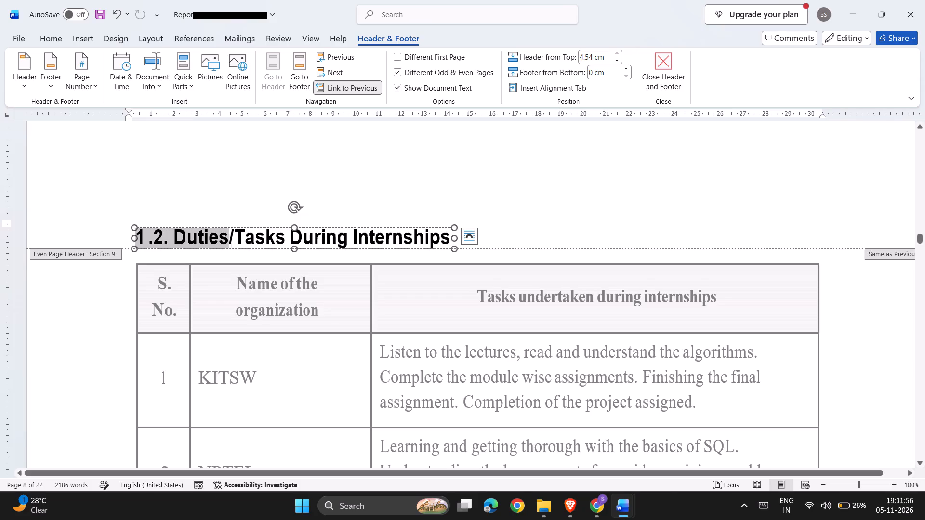
{"action": "left_click_drag", "start_coordinate": [234, 233], "coordinate": [434, 237]}
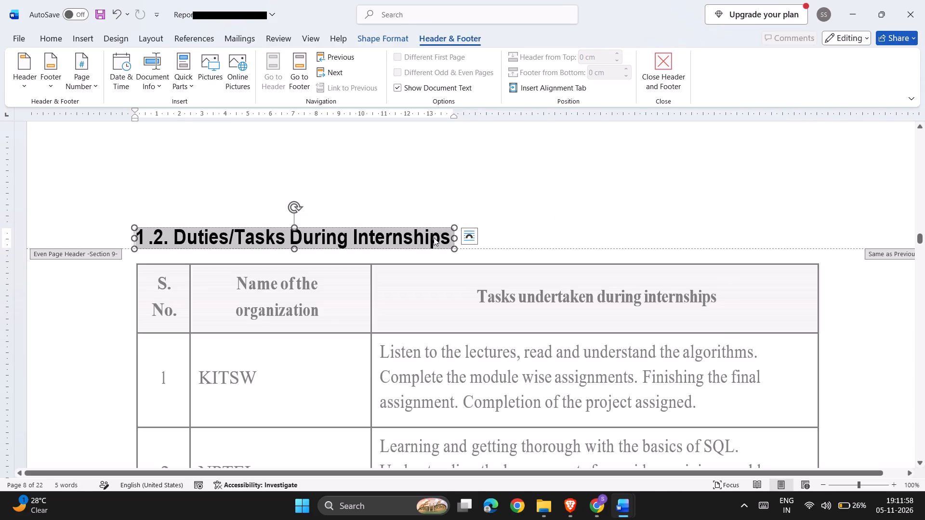
{"action": "key", "text": "ctrl+c"}
Move the "1.2. Duties/Tasks During Internships" heading from the page header into the body above the tasks table, indented by one space.
{"action": "key", "text": "ctrl+c"}
{"action": "key", "text": "BackSpace"}
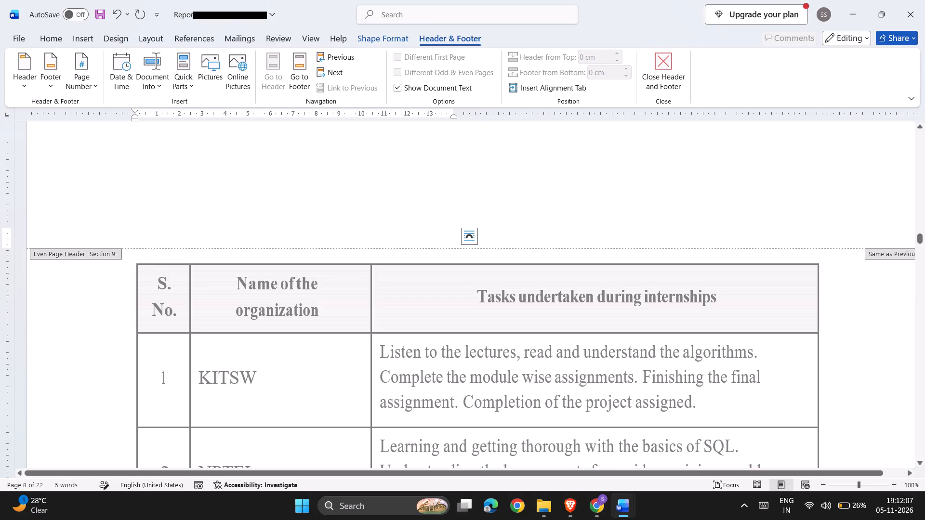
{"action": "left_click", "coordinate": [658, 68]}
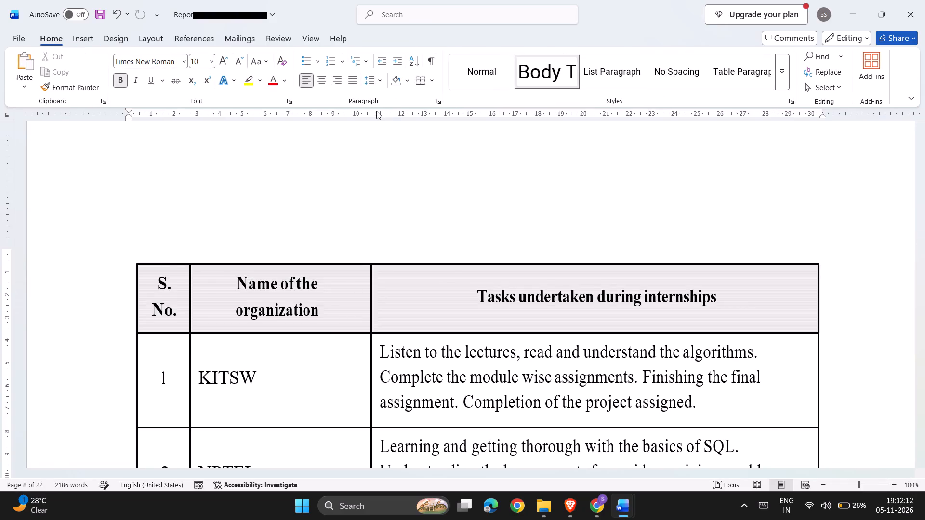
{"action": "key", "text": "ctrl+v"}
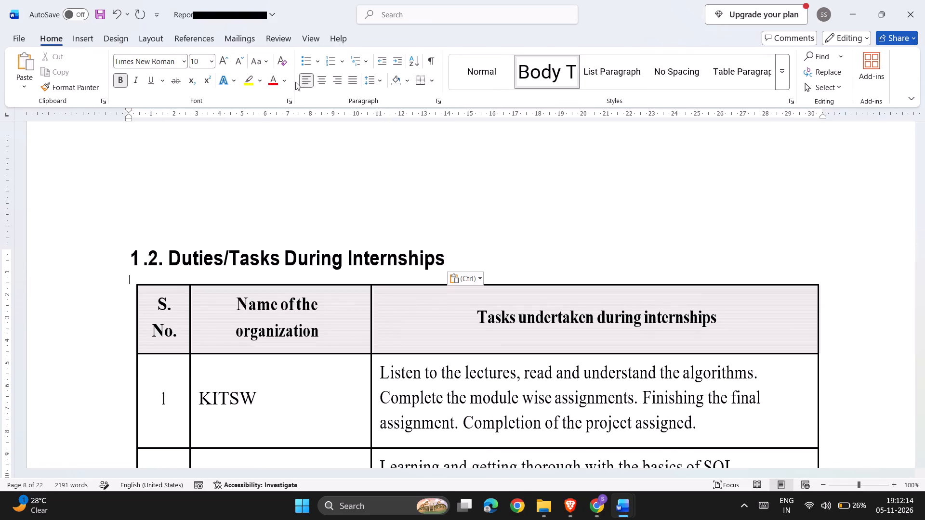
{"action": "left_click", "coordinate": [136, 256]}
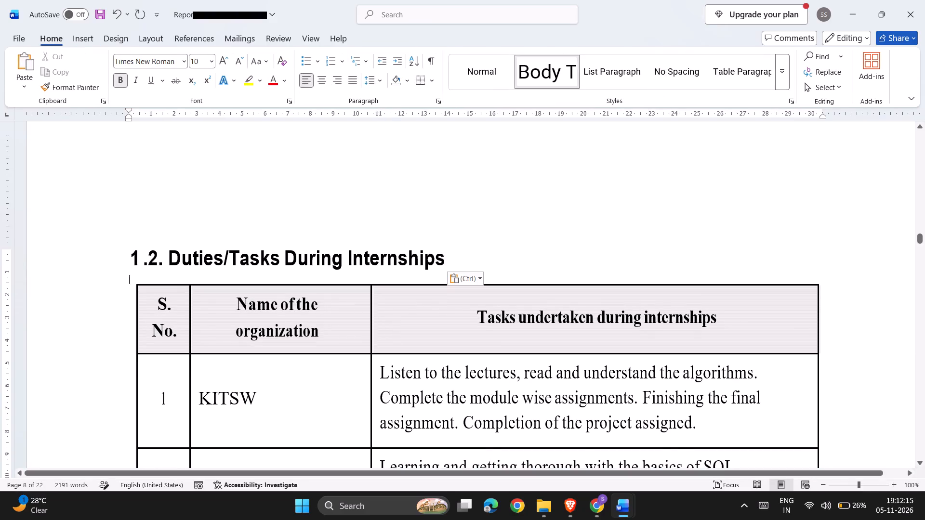
{"action": "key", "text": "Left"}
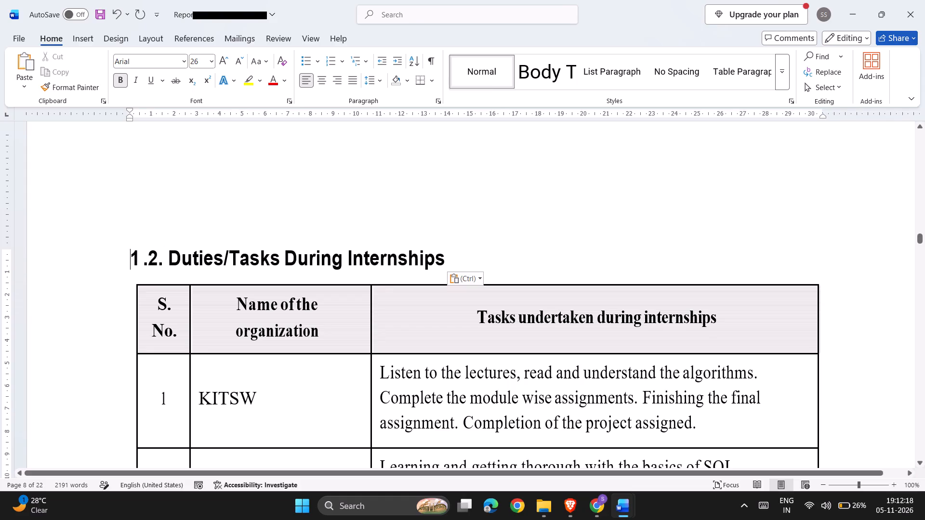
{"action": "key", "text": "space"}
Copy the "Internship-1: Full Stack Development" heading from its page header, delete it there and return to the document body.
{"action": "scroll", "coordinate": [136, 256], "scroll_direction": "down", "scroll_amount": 3}
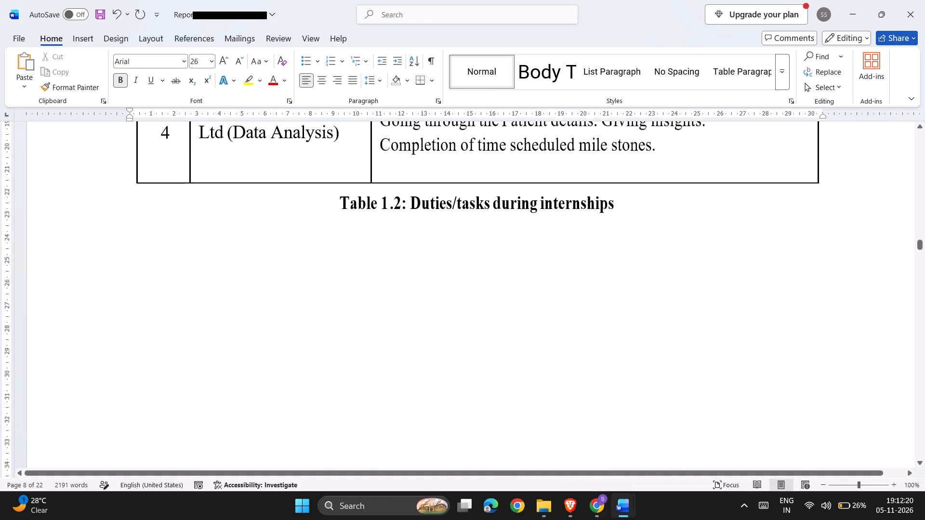
{"action": "scroll", "coordinate": [136, 256], "scroll_direction": "down", "scroll_amount": 4}
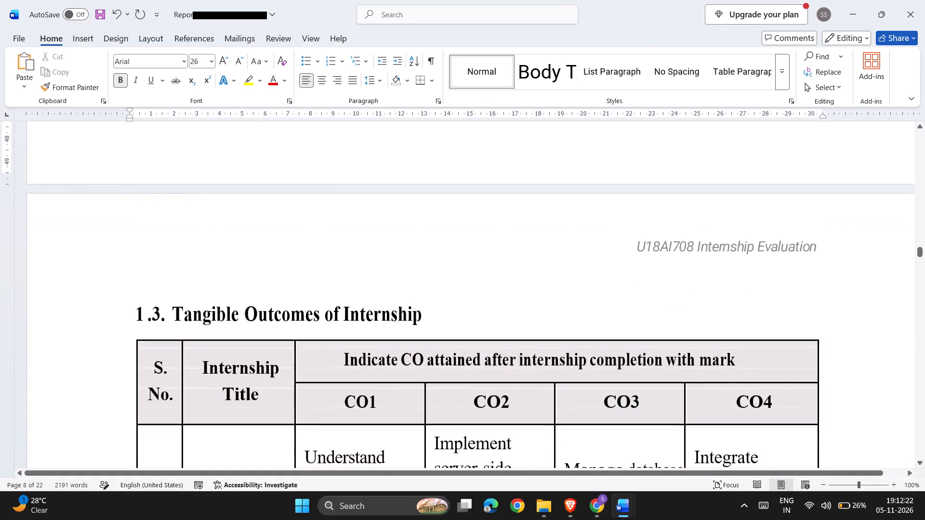
{"action": "scroll", "coordinate": [136, 256], "scroll_direction": "down", "scroll_amount": 6}
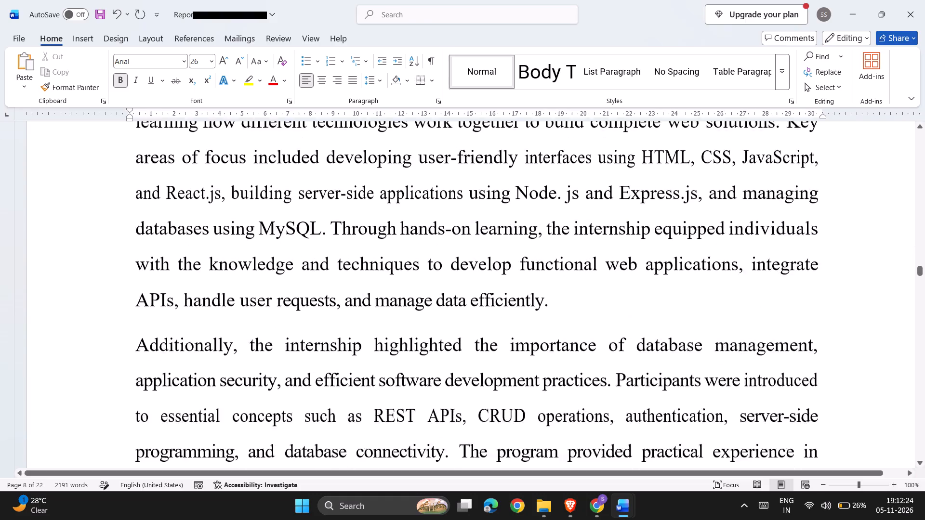
{"action": "scroll", "coordinate": [136, 256], "scroll_direction": "up", "scroll_amount": 2}
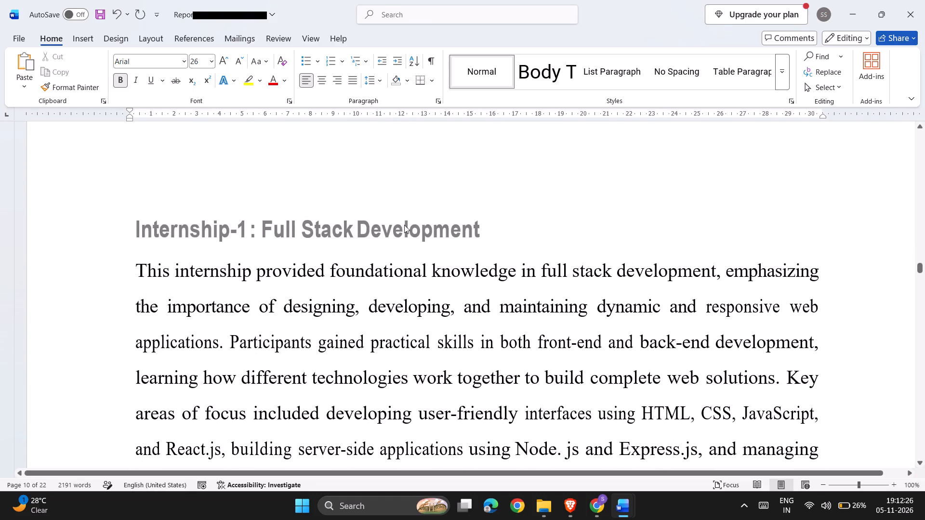
{"action": "double_click", "coordinate": [398, 230]}
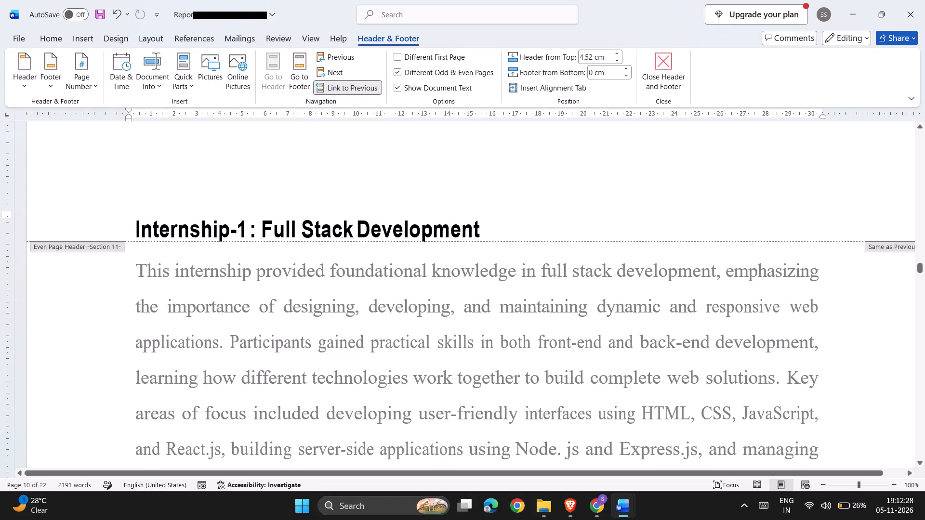
{"action": "left_click_drag", "start_coordinate": [480, 223], "coordinate": [156, 239]}
{"action": "key", "text": "ctrl+c"}
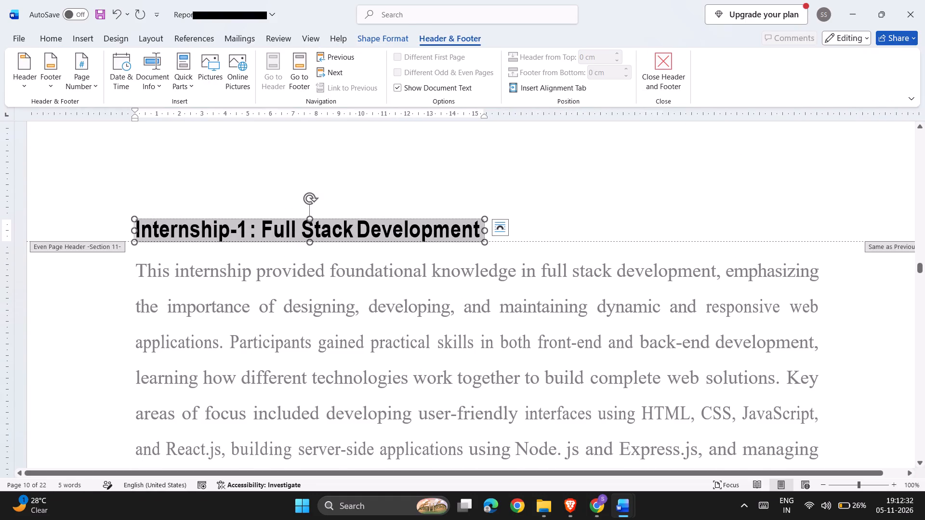
{"action": "key", "text": "ctrl+c"}
{"action": "key", "text": "BackSpace"}
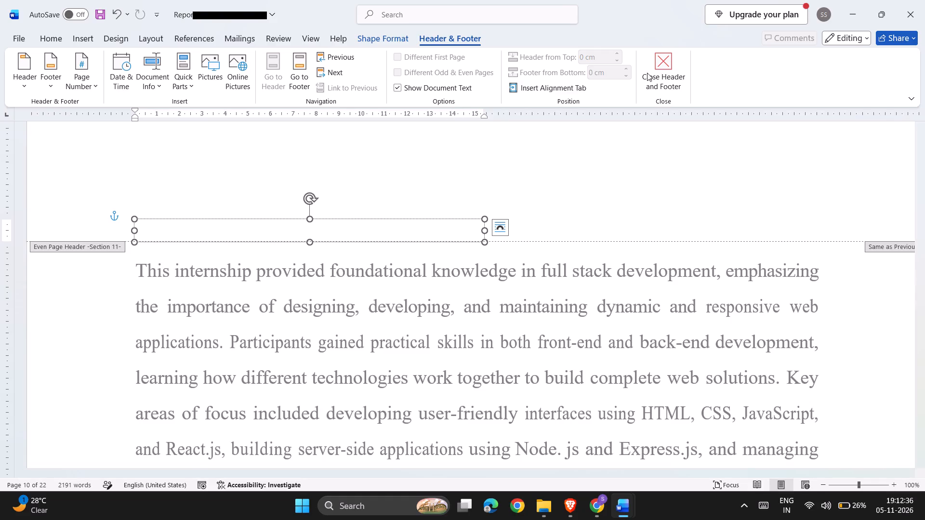
{"action": "left_click", "coordinate": [661, 71]}
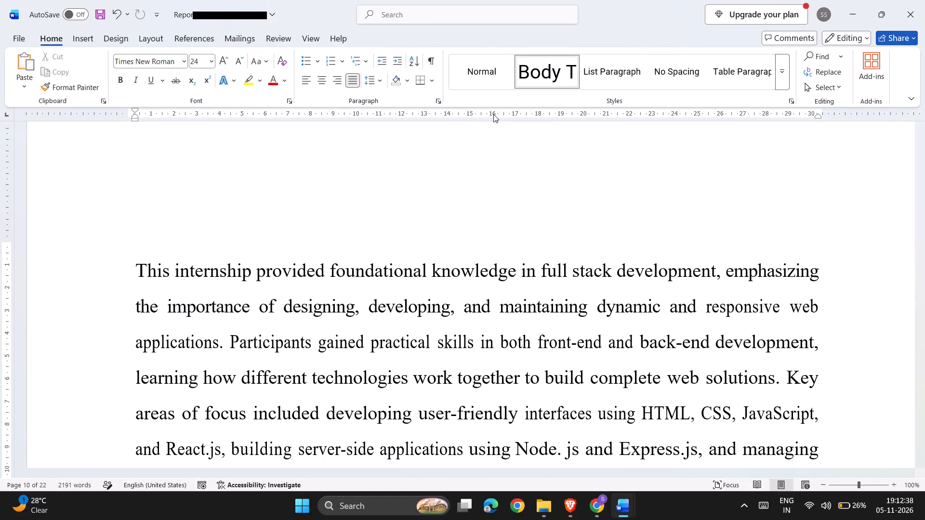
Paste the Internship-1 heading above the paragraph starting "This internship provided foundational knowledge" and indent it by one space.
{"action": "left_click", "coordinate": [142, 269]}
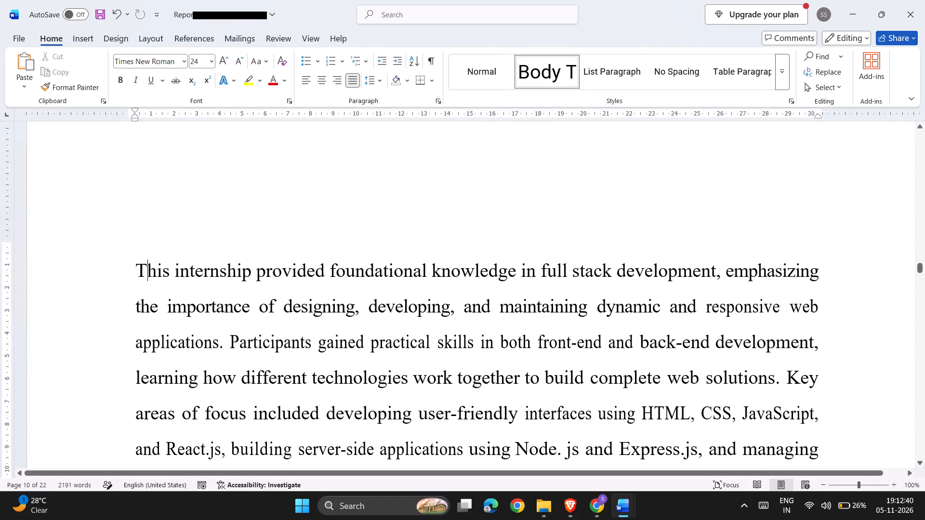
{"action": "key", "text": "Left"}
{"action": "key", "text": "ctrl+v"}
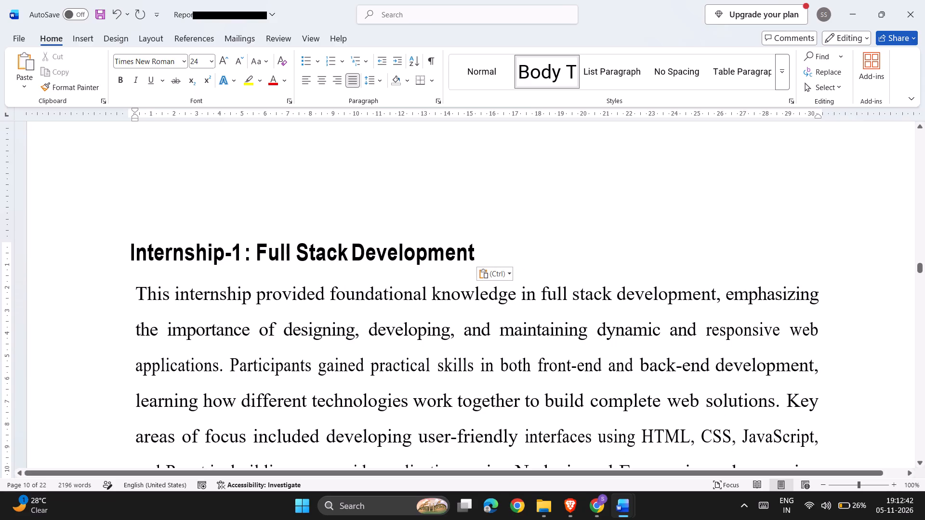
{"action": "scroll", "coordinate": [142, 269], "scroll_direction": "down", "scroll_amount": 3}
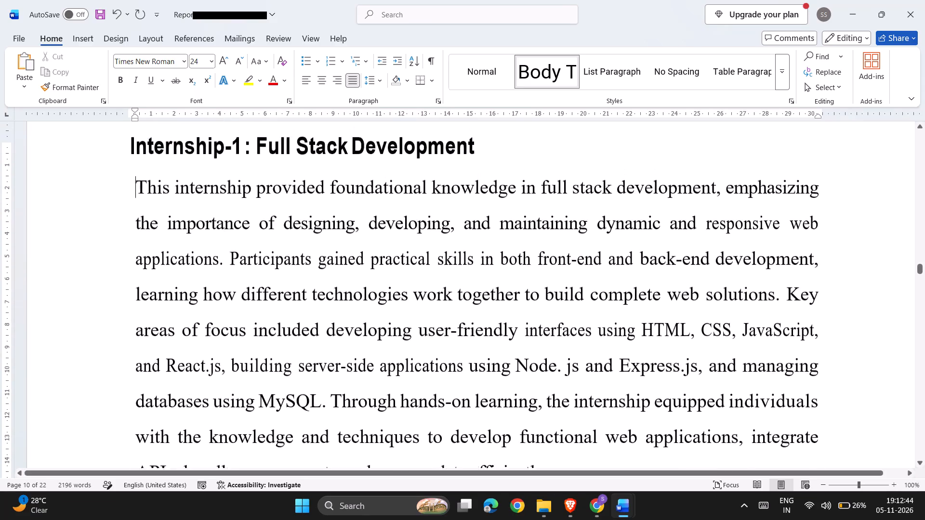
{"action": "scroll", "coordinate": [142, 269], "scroll_direction": "down", "scroll_amount": 2}
{"action": "scroll", "coordinate": [142, 269], "scroll_direction": "up", "scroll_amount": 2}
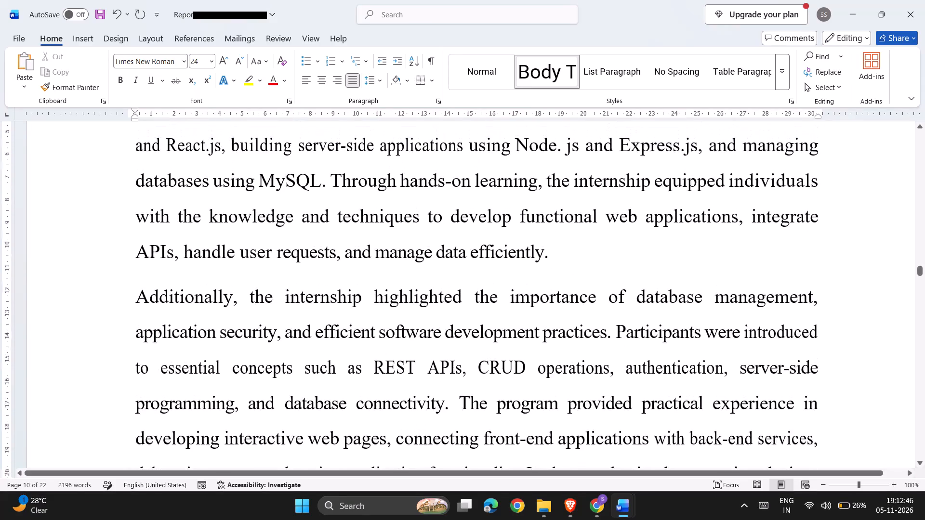
{"action": "scroll", "coordinate": [142, 269], "scroll_direction": "up", "scroll_amount": 2}
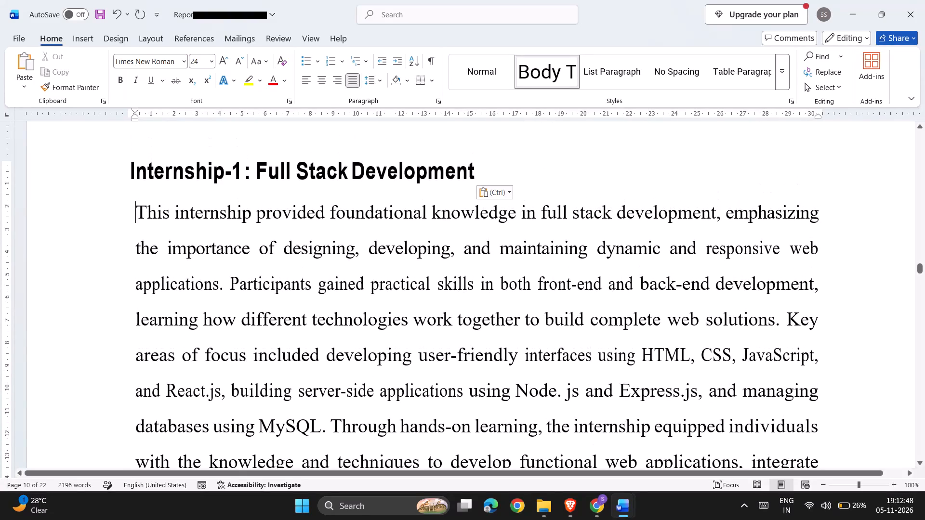
{"action": "left_click", "coordinate": [128, 170]}
{"action": "key", "text": "space"}
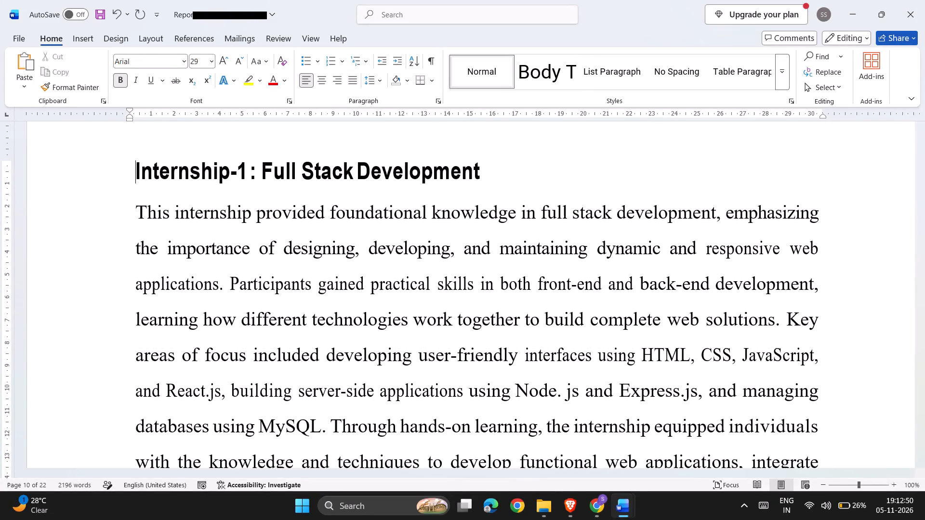
Copy the "Internship-3: Java Full Stack" heading from its page header, delete it there and return to the document body.
{"action": "scroll", "coordinate": [128, 170], "scroll_direction": "down", "scroll_amount": 6}
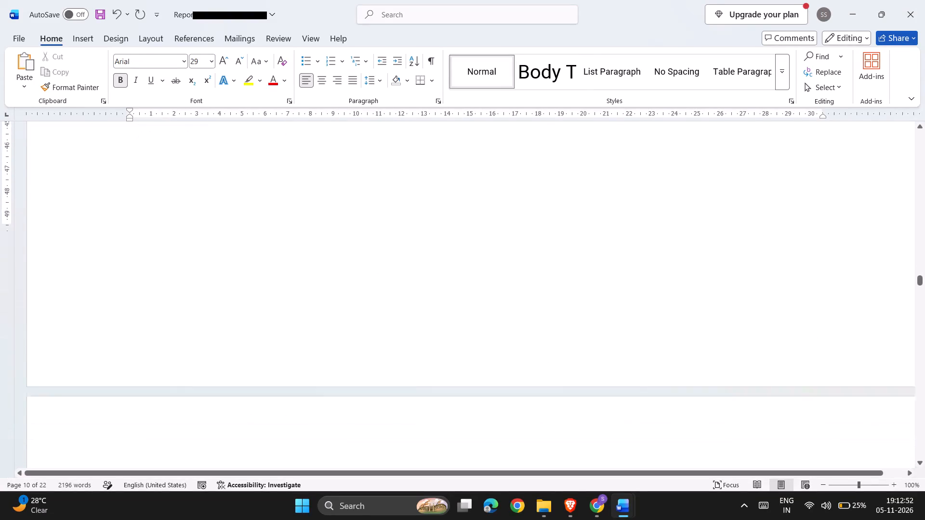
{"action": "scroll", "coordinate": [128, 170], "scroll_direction": "down", "scroll_amount": 5}
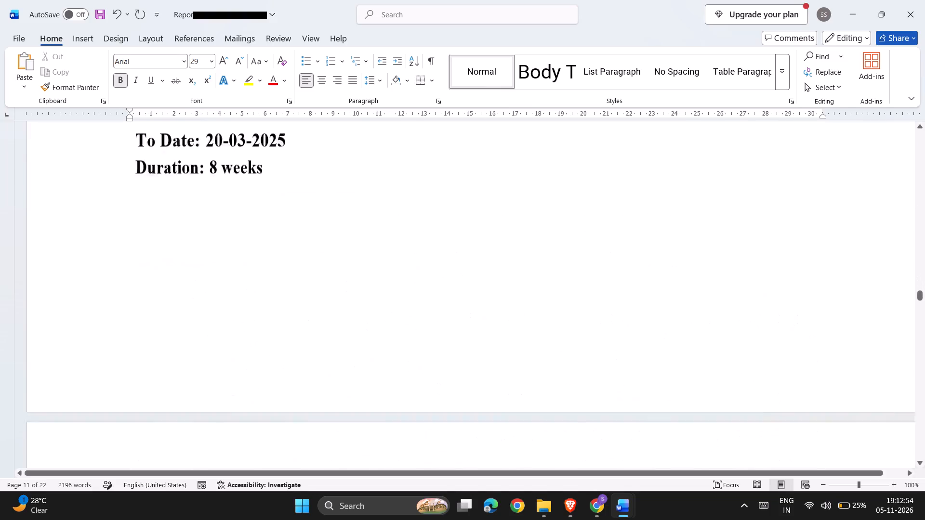
{"action": "scroll", "coordinate": [128, 170], "scroll_direction": "down", "scroll_amount": 1}
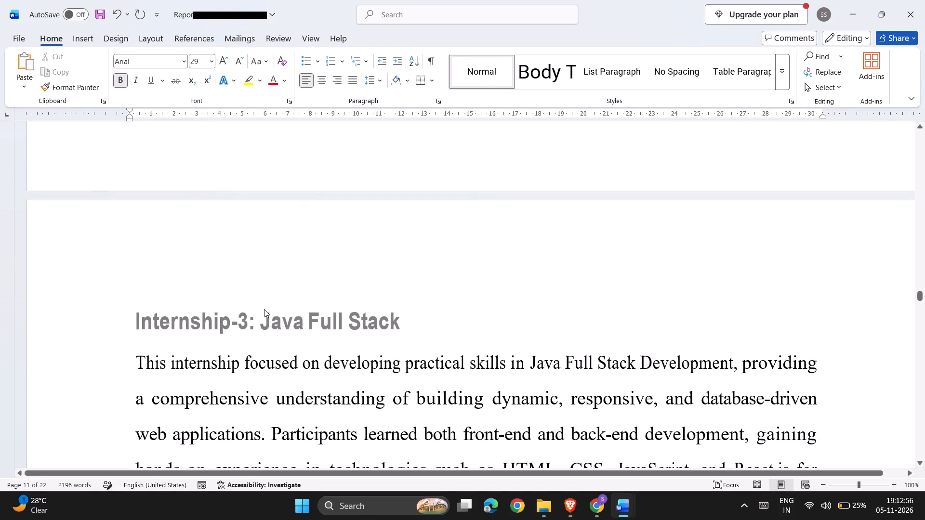
{"action": "double_click", "coordinate": [264, 319]}
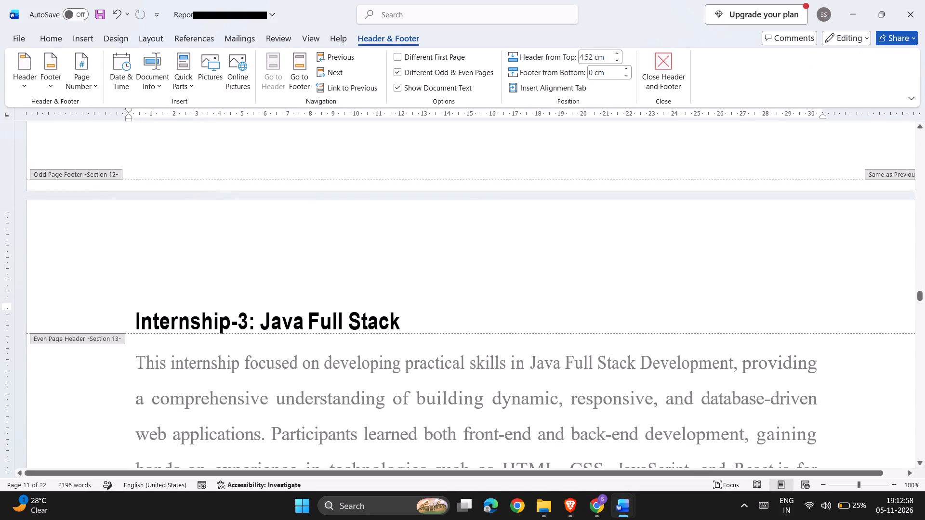
{"action": "left_click_drag", "start_coordinate": [407, 323], "coordinate": [273, 322]}
{"action": "left_click_drag", "start_coordinate": [273, 322], "coordinate": [254, 322]}
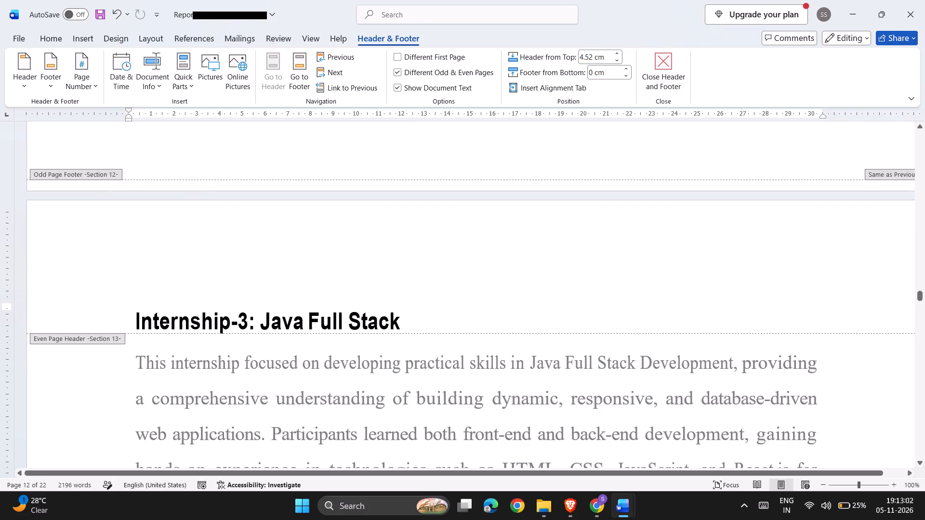
{"action": "left_click_drag", "start_coordinate": [135, 320], "coordinate": [400, 305]}
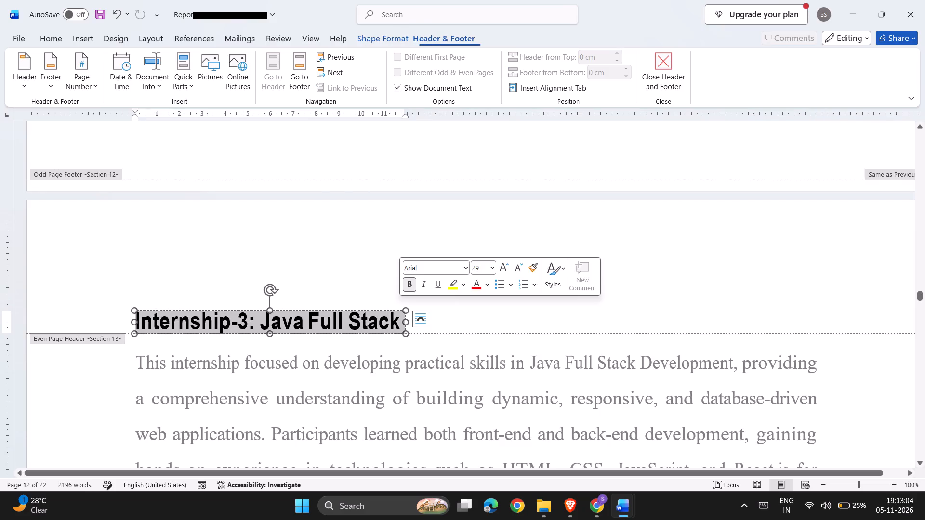
{"action": "key", "text": "ctrl+c"}
{"action": "key", "text": "ctrl+c"}
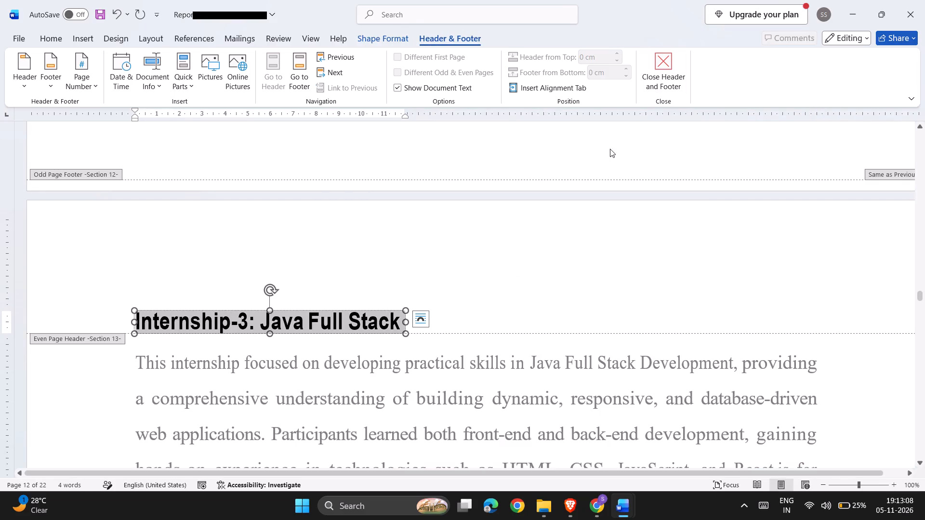
{"action": "key", "text": "BackSpace"}
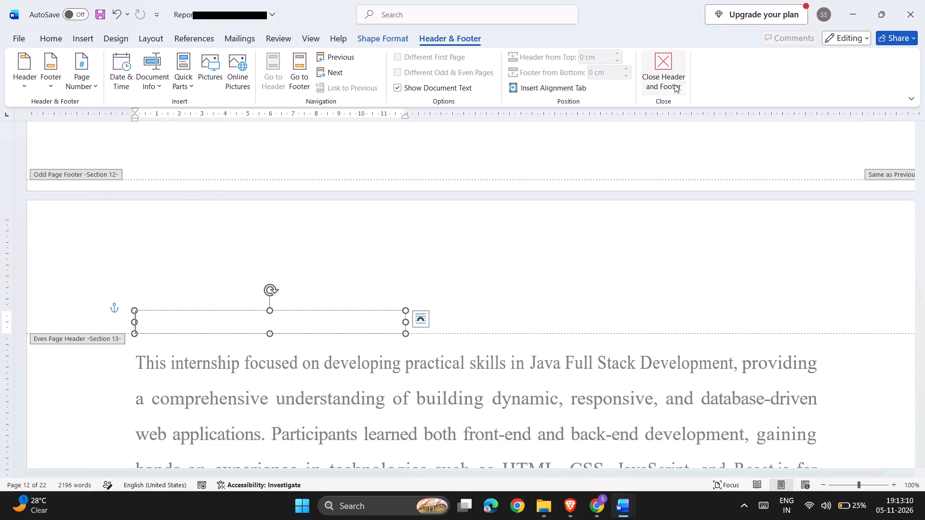
{"action": "left_click", "coordinate": [668, 76]}
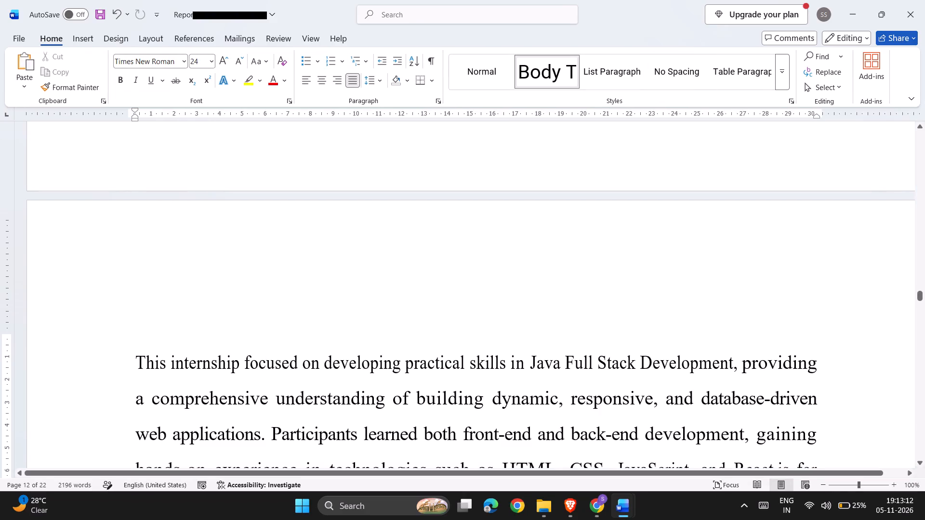
Paste the Internship-3 heading above the paragraph starting "This internship focused on developing practical skills" and indent it by one space.
{"action": "left_click", "coordinate": [139, 362]}
{"action": "key", "text": "ctrl+v"}
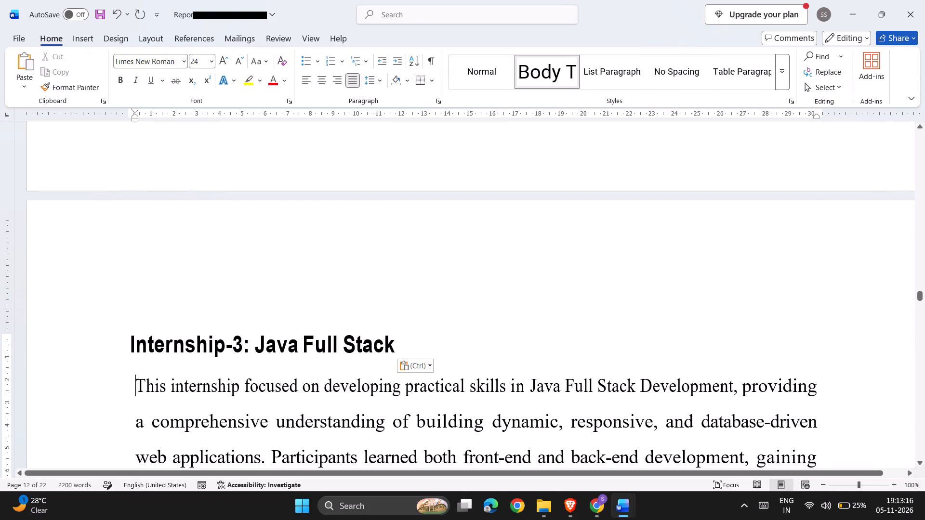
{"action": "left_click", "coordinate": [129, 343]}
{"action": "key", "text": "space"}
Copy the "1.4. Feedback on Internships" heading from its page header, delete it there and return to the document body.
{"action": "scroll", "coordinate": [129, 343], "scroll_direction": "down", "scroll_amount": 1}
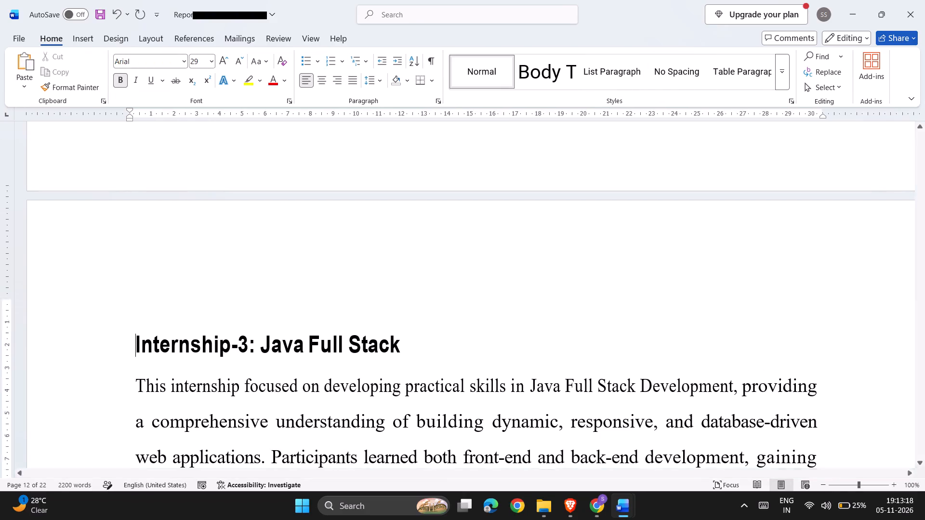
{"action": "scroll", "coordinate": [129, 343], "scroll_direction": "down", "scroll_amount": 6}
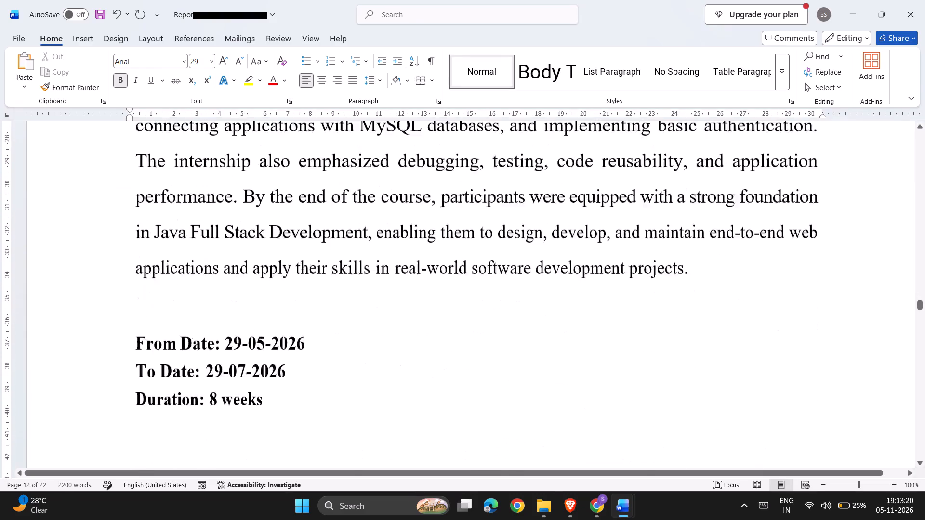
{"action": "scroll", "coordinate": [129, 343], "scroll_direction": "down", "scroll_amount": 4}
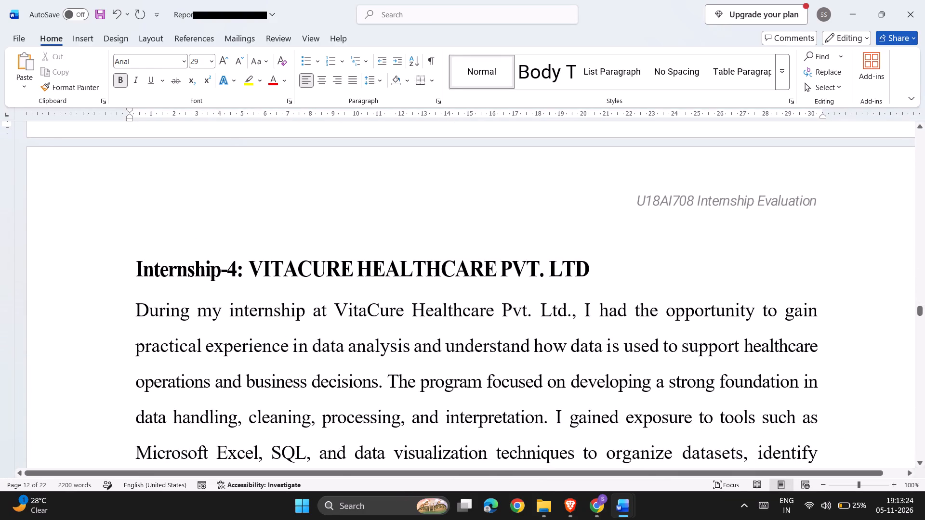
{"action": "scroll", "coordinate": [317, 278], "scroll_direction": "down", "scroll_amount": 7}
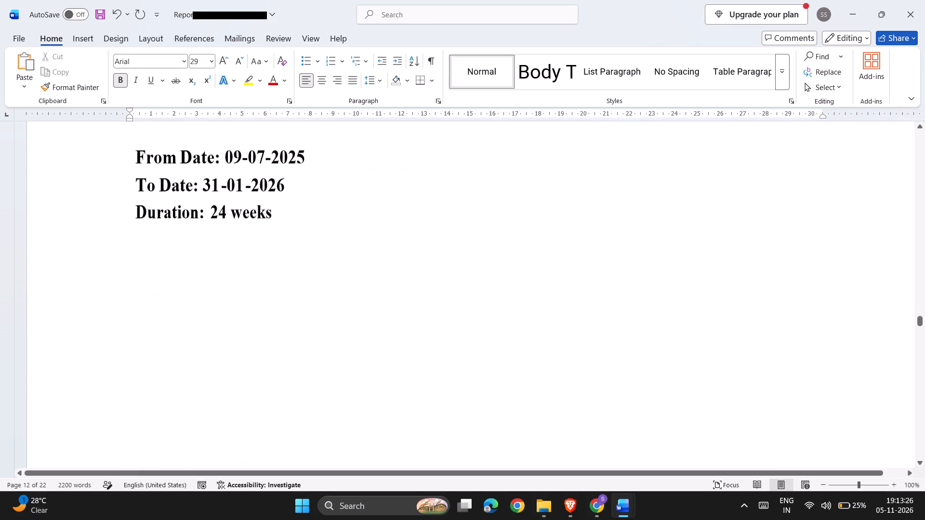
{"action": "scroll", "coordinate": [317, 278], "scroll_direction": "down", "scroll_amount": 2}
{"action": "scroll", "coordinate": [317, 278], "scroll_direction": "up", "scroll_amount": 4}
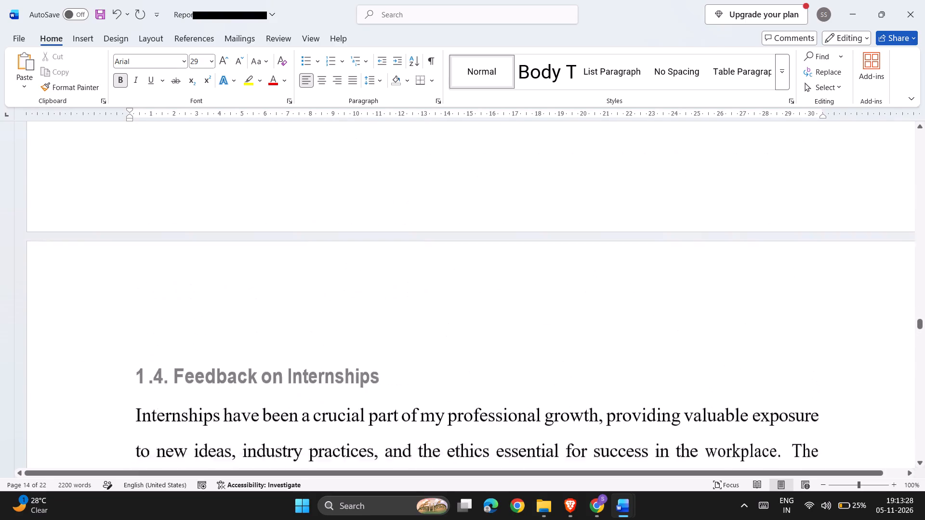
{"action": "scroll", "coordinate": [298, 348], "scroll_direction": "down", "scroll_amount": 1}
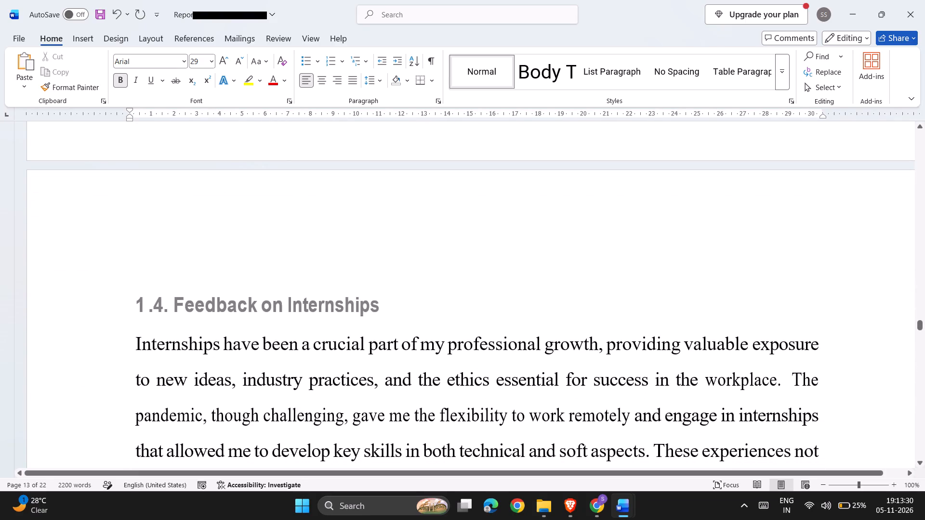
{"action": "double_click", "coordinate": [301, 307]}
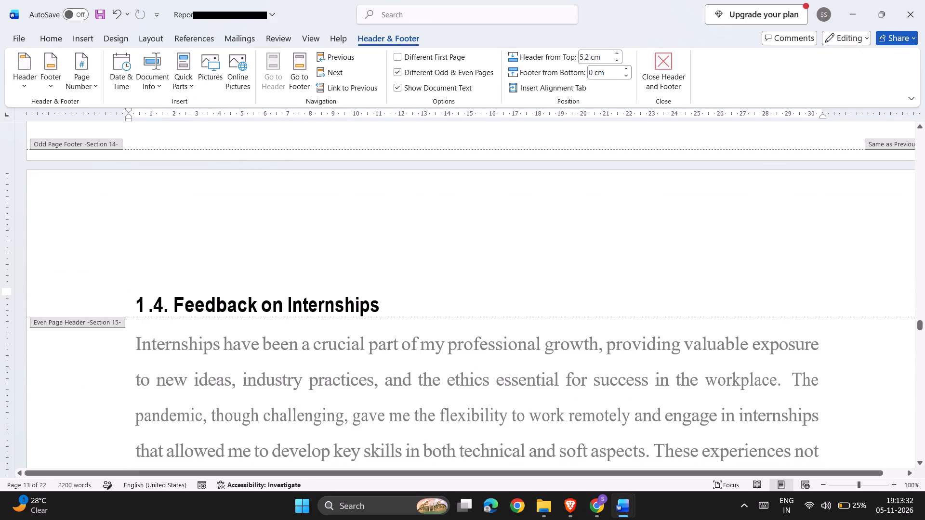
{"action": "left_click_drag", "start_coordinate": [381, 306], "coordinate": [172, 304]}
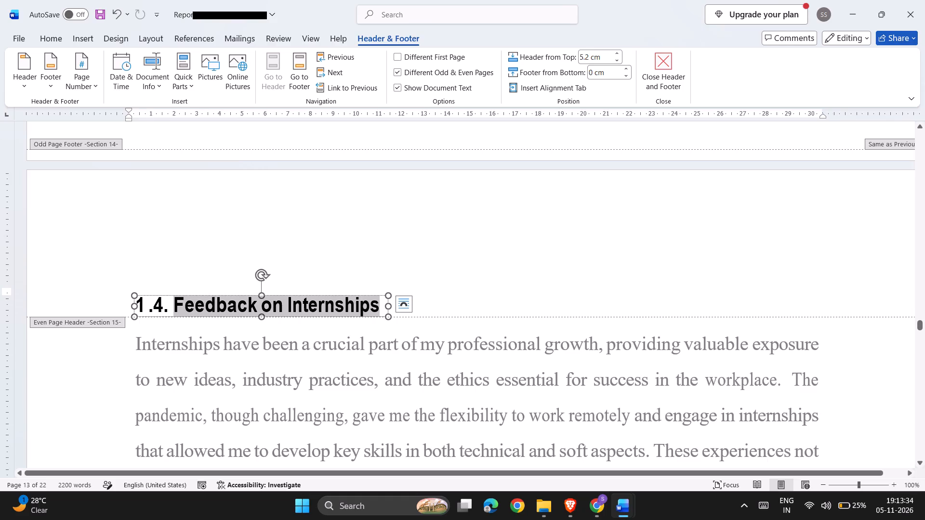
{"action": "left_click_drag", "start_coordinate": [172, 304], "coordinate": [141, 306]}
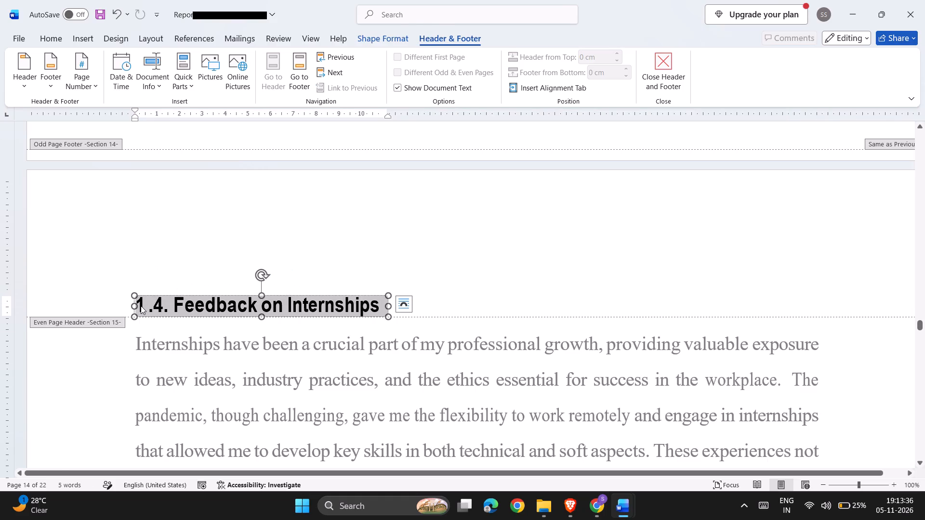
{"action": "key", "text": "ctrl+c"}
{"action": "key", "text": "ctrl+c"}
{"action": "key", "text": "BackSpace"}
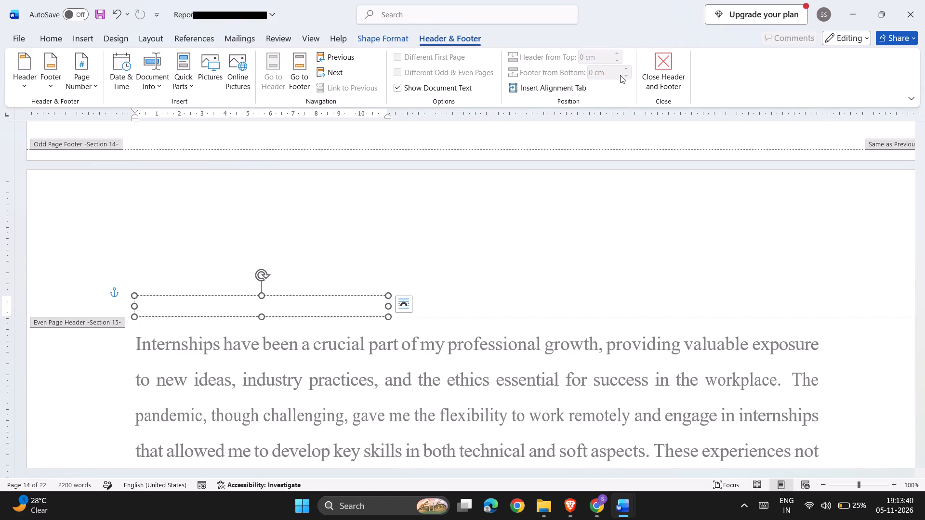
{"action": "left_click", "coordinate": [651, 71]}
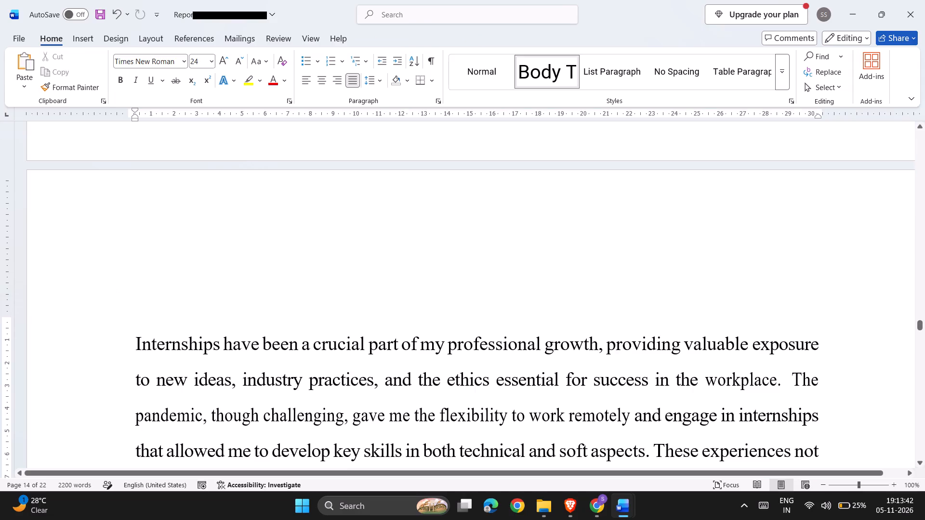
Paste the 1.4 heading above the paragraph starting "Internships have been a crucial part" and indent it by one space.
{"action": "left_click", "coordinate": [135, 344]}
{"action": "key", "text": "ctrl+v"}
{"action": "left_click", "coordinate": [132, 327]}
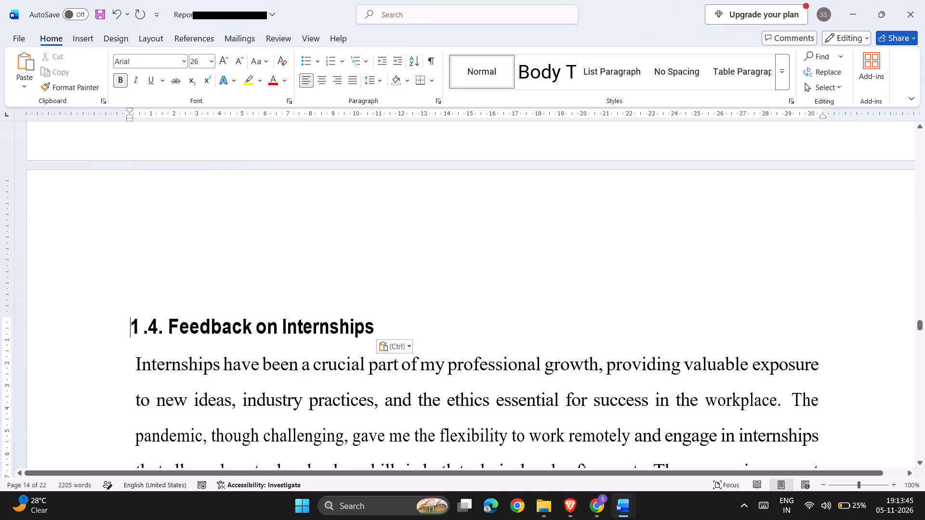
{"action": "key", "text": "space"}
Copy the "1.5. SDGs for Online and Offline Internships" heading from its page header, delete it there and return to the document body.
{"action": "scroll", "coordinate": [132, 327], "scroll_direction": "down", "scroll_amount": 2}
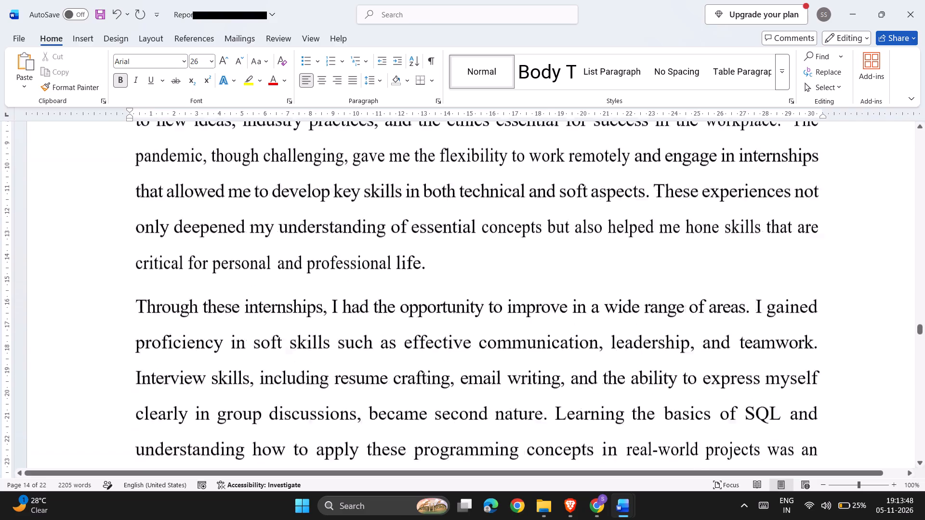
{"action": "scroll", "coordinate": [132, 327], "scroll_direction": "down", "scroll_amount": 7}
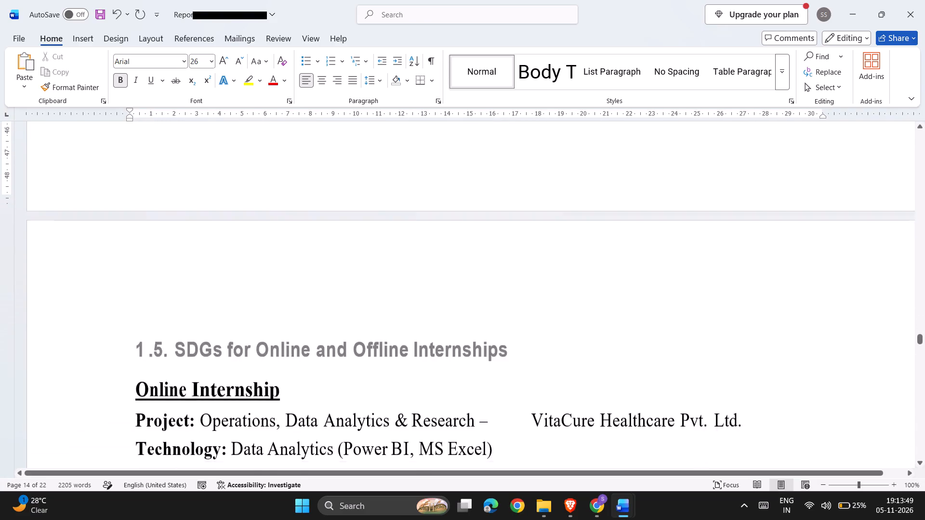
{"action": "scroll", "coordinate": [132, 327], "scroll_direction": "down", "scroll_amount": 1}
{"action": "scroll", "coordinate": [132, 327], "scroll_direction": "up", "scroll_amount": 1}
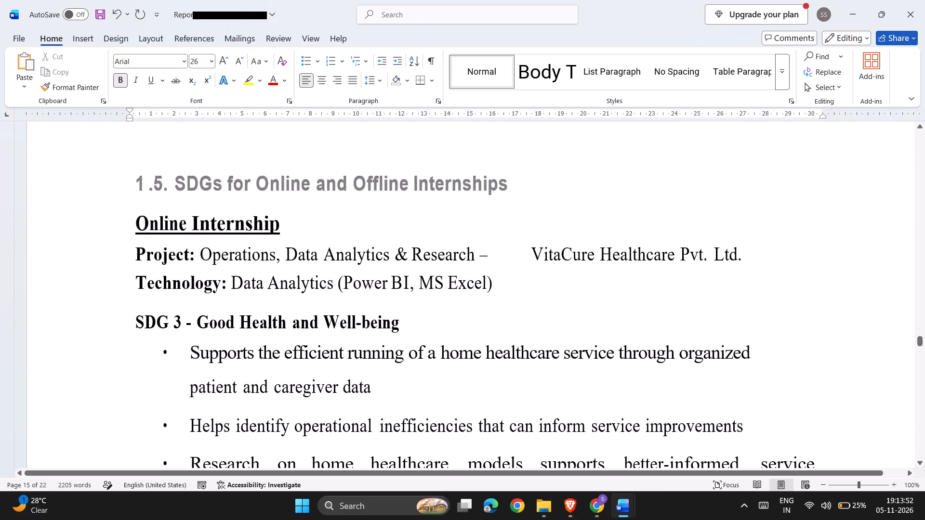
{"action": "double_click", "coordinate": [296, 183]}
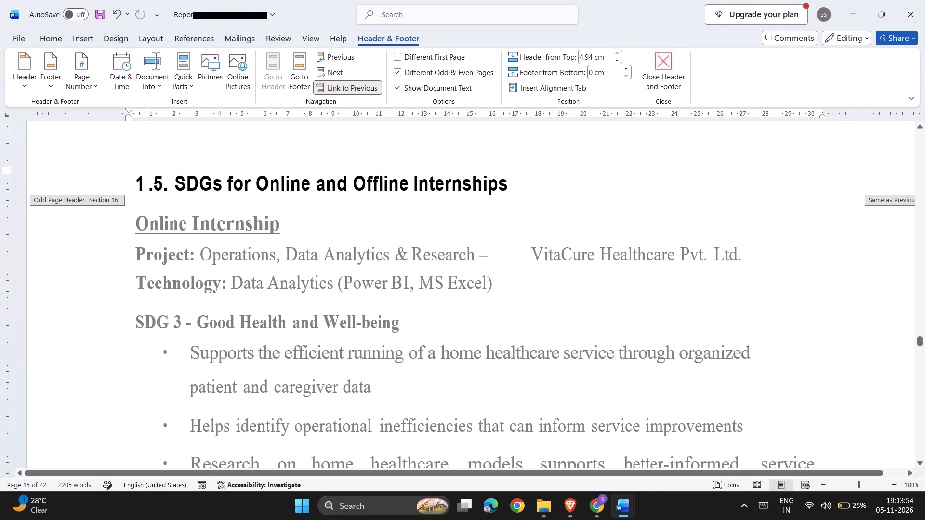
{"action": "left_click_drag", "start_coordinate": [508, 185], "coordinate": [257, 199]}
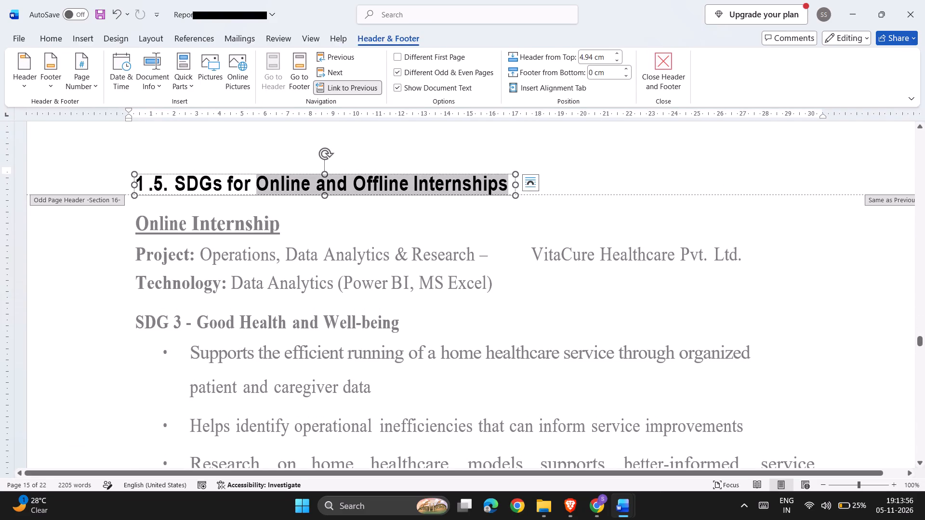
{"action": "left_click_drag", "start_coordinate": [257, 199], "coordinate": [143, 194]}
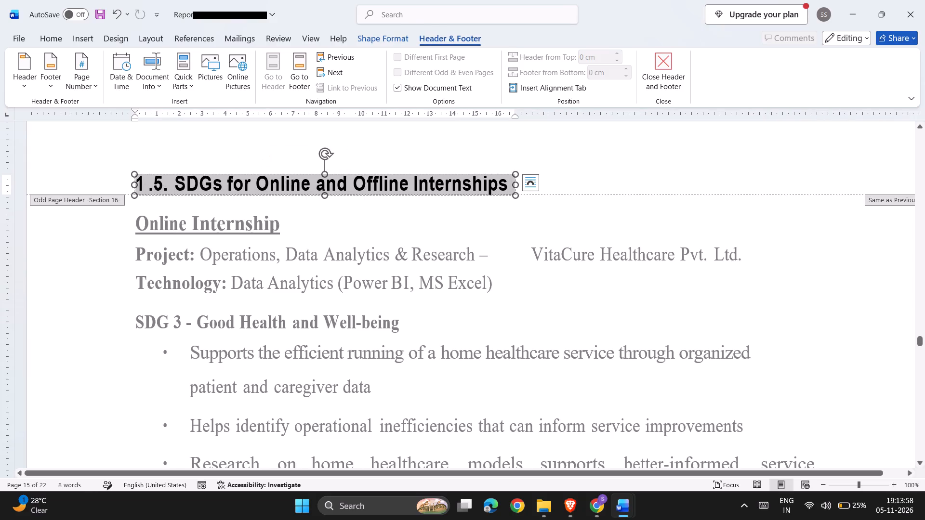
{"action": "key", "text": "ctrl+c"}
{"action": "key", "text": "ctrl+c"}
{"action": "key", "text": "BackSpace"}
{"action": "left_click", "coordinate": [663, 64]}
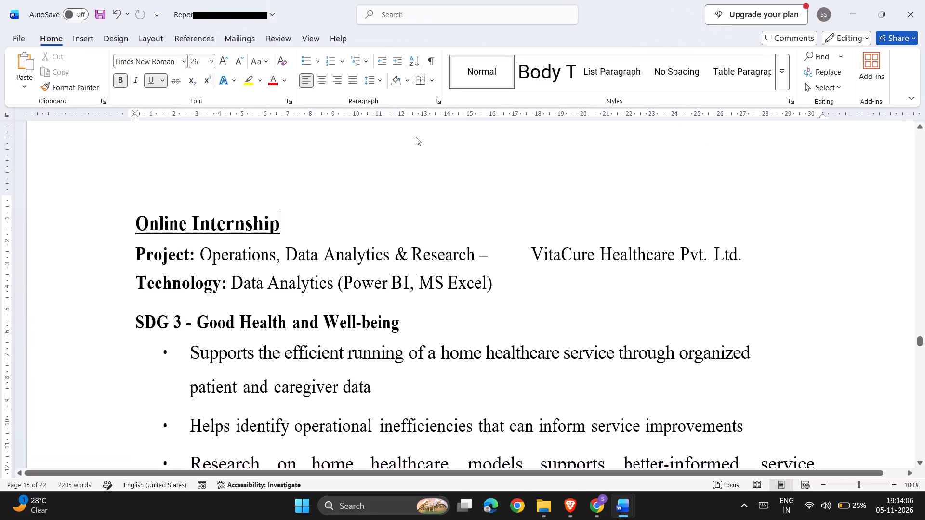
Paste the 1.5 heading into the document body above the underlined "Online Internship" subheading.
{"action": "left_click", "coordinate": [135, 221]}
{"action": "key", "text": "ctrl+v"}
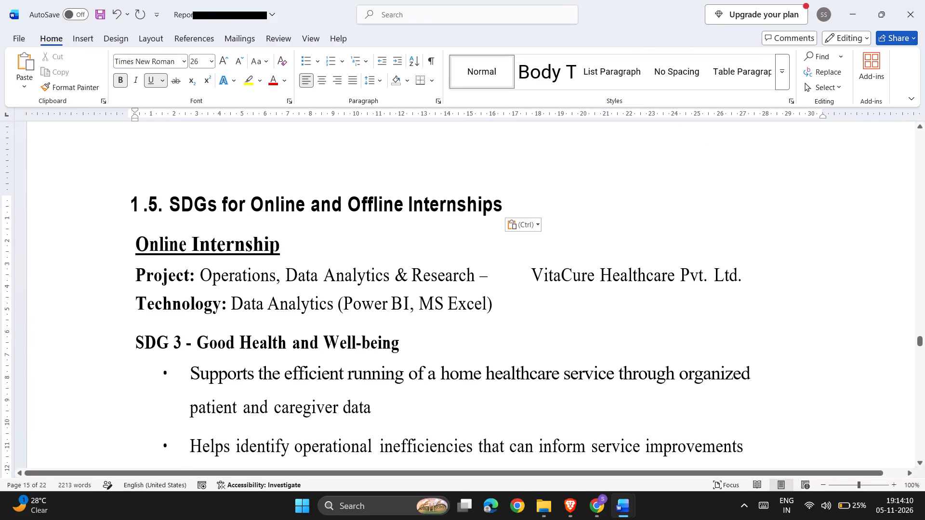
Copy the underlined "Offline Internship" heading from its page header, delete it there and return to the document body.
{"action": "scroll", "coordinate": [273, 263], "scroll_direction": "down", "scroll_amount": 1}
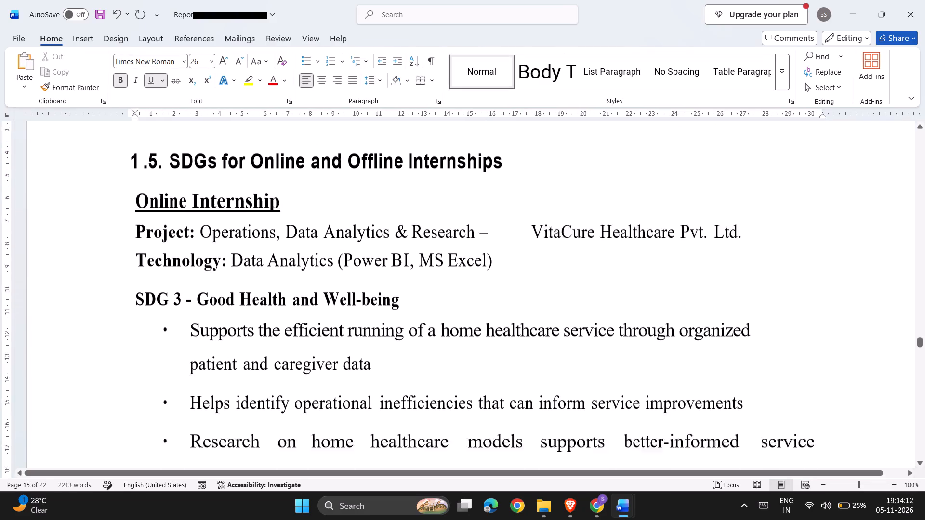
{"action": "scroll", "coordinate": [273, 263], "scroll_direction": "down", "scroll_amount": 5}
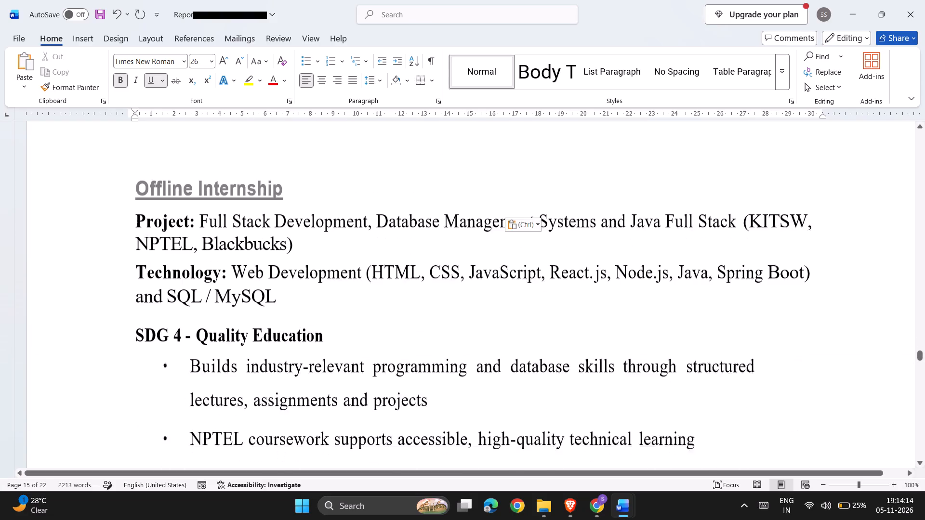
{"action": "double_click", "coordinate": [277, 168]}
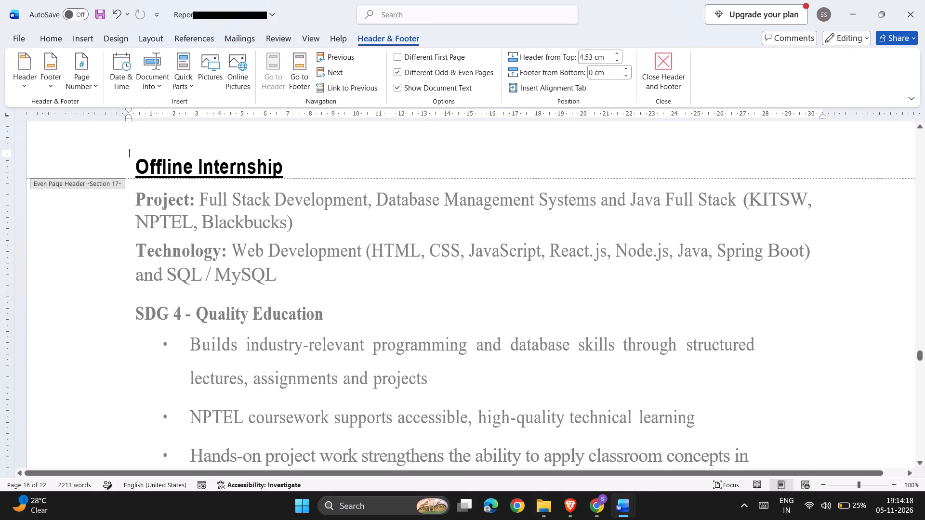
{"action": "left_click_drag", "start_coordinate": [292, 169], "coordinate": [147, 168]}
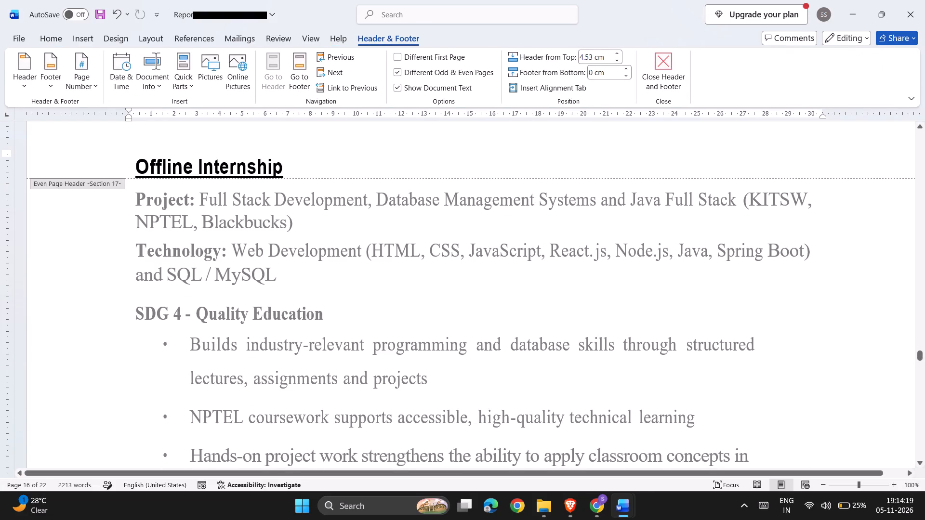
{"action": "double_click", "coordinate": [289, 168]}
{"action": "left_click_drag", "start_coordinate": [289, 168], "coordinate": [266, 166]}
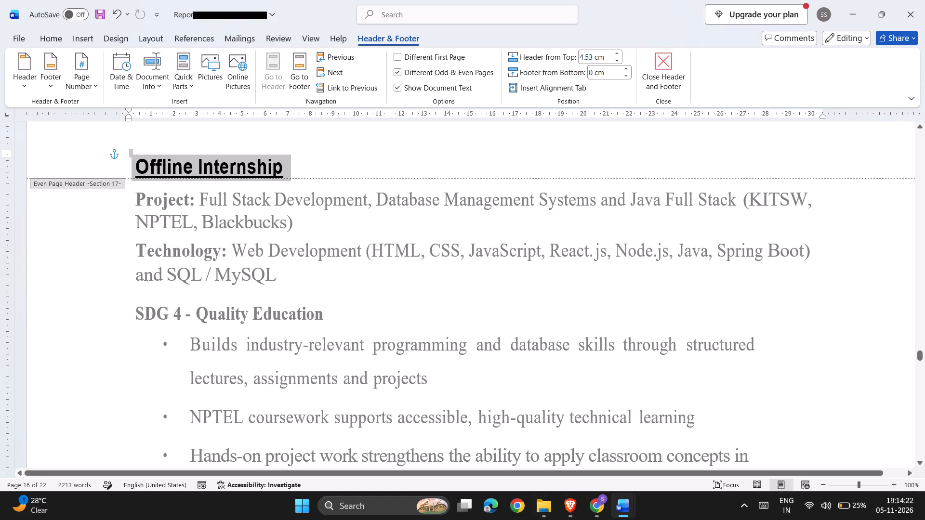
{"action": "left_click_drag", "start_coordinate": [266, 166], "coordinate": [266, 166]}
{"action": "right_click", "coordinate": [266, 166]}
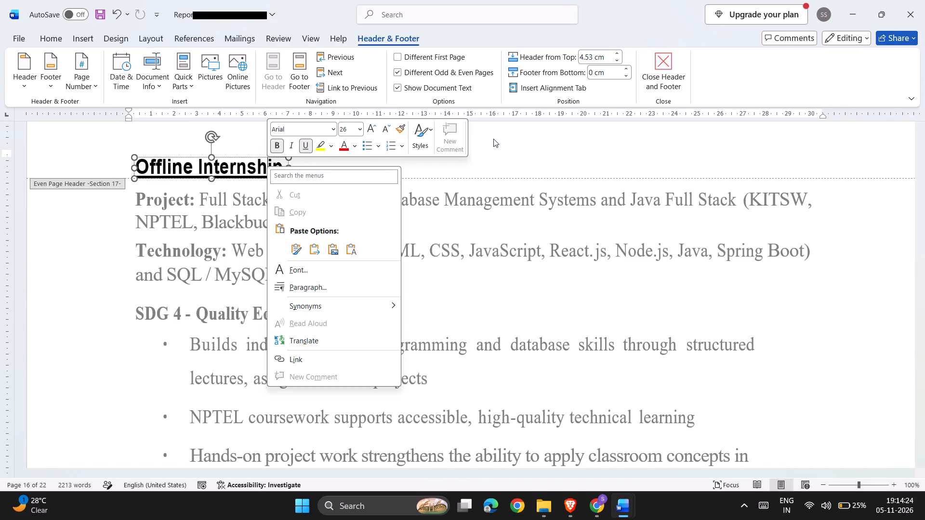
{"action": "double_click", "coordinate": [191, 162]}
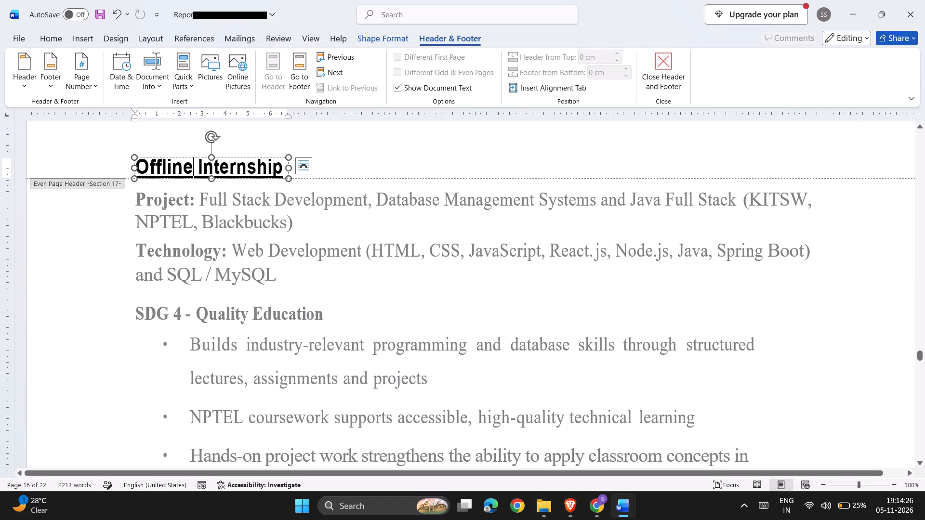
{"action": "key", "text": "ctrl+a"}
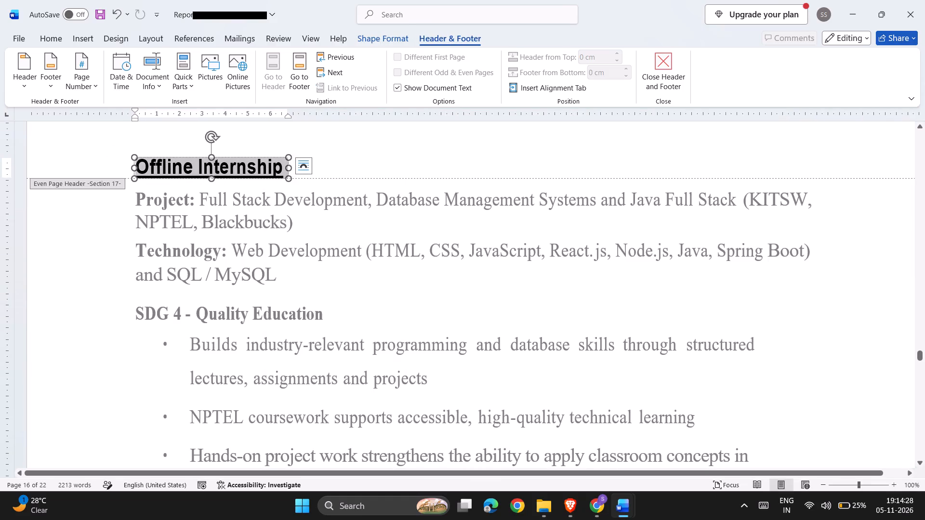
{"action": "key", "text": "ctrl+c"}
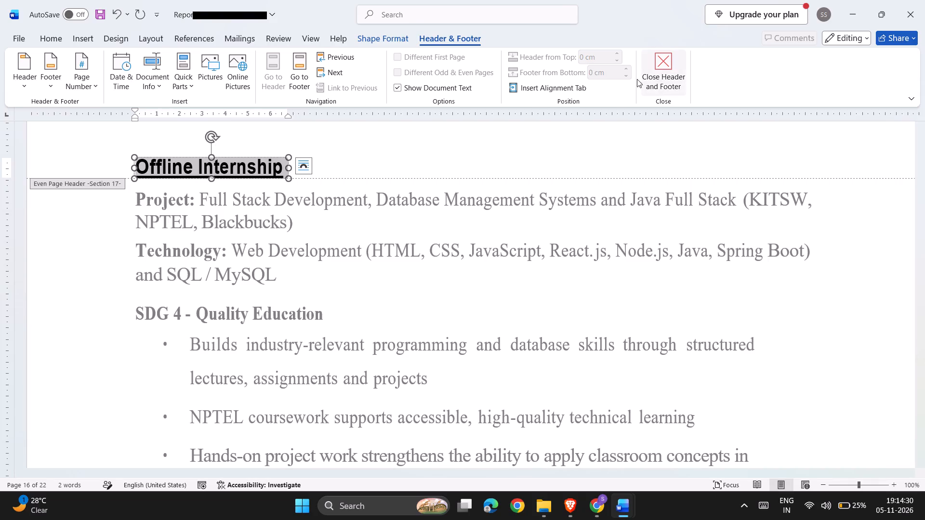
{"action": "key", "text": "BackSpace"}
{"action": "key", "text": "BackSpace"}
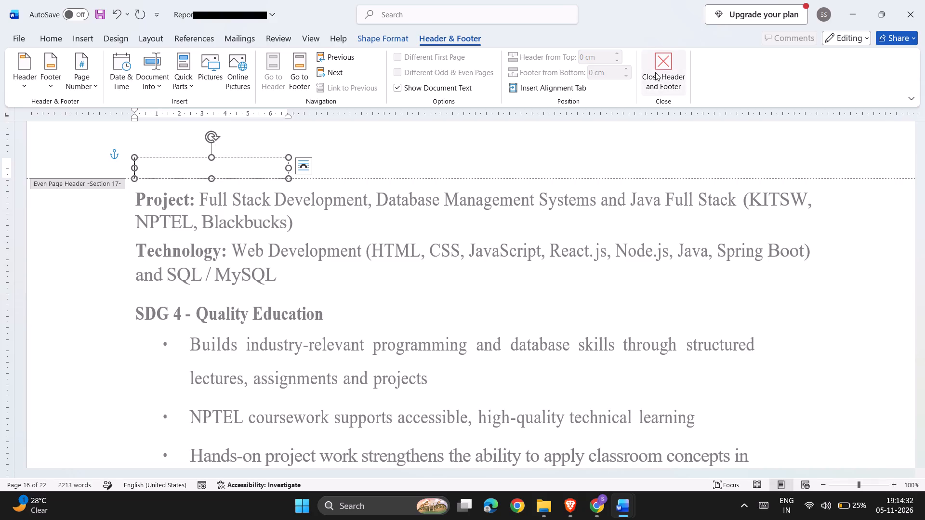
{"action": "left_click", "coordinate": [655, 72]}
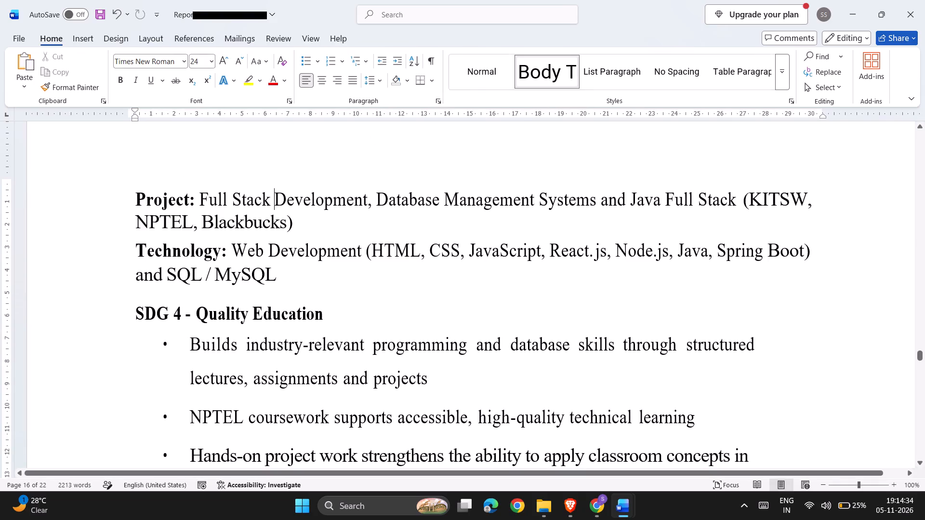
Paste the underlined "Offline Internship" heading into the document body above the paragraph starting "Project: Full Stack Development".
{"action": "left_click", "coordinate": [140, 197]}
{"action": "key", "text": "ctrl+v"}
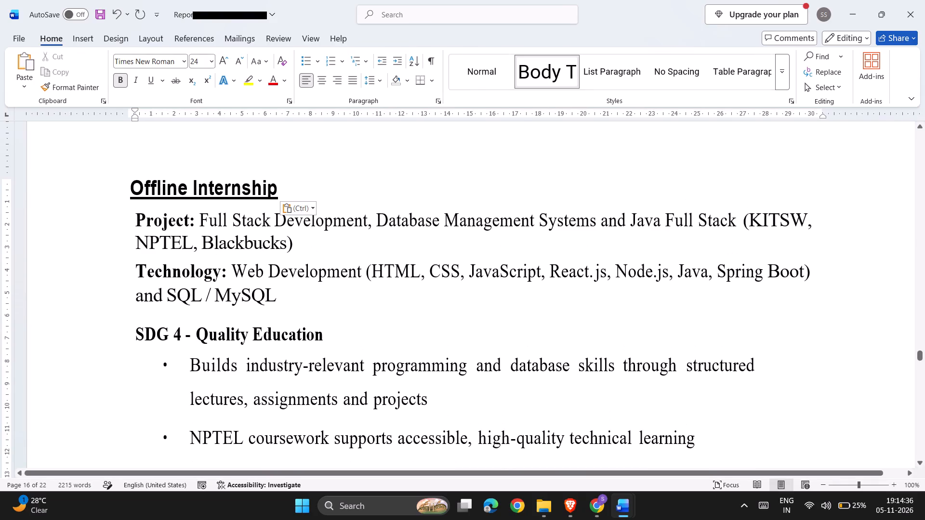
{"action": "left_click", "coordinate": [129, 187]}
{"action": "key", "text": "space"}
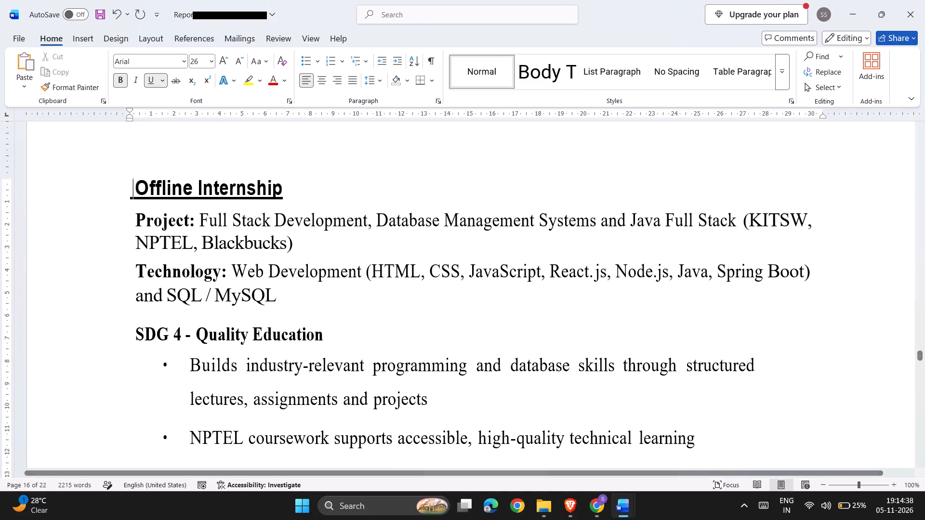
{"action": "key", "text": "BackSpace"}
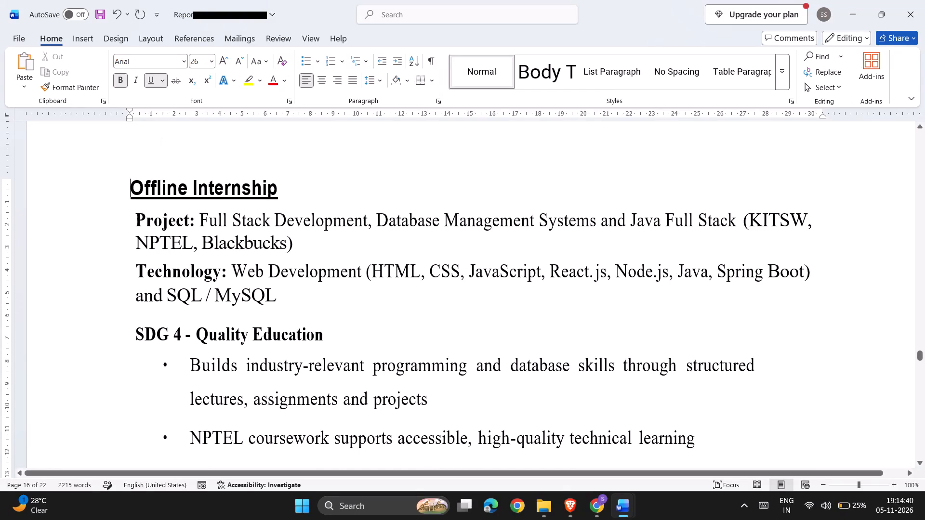
Move the "INTERNSHIP-2: DBMS" heading from its page header into the document body above the NPTEL certificate.
{"action": "scroll", "coordinate": [320, 264], "scroll_direction": "down", "scroll_amount": 5}
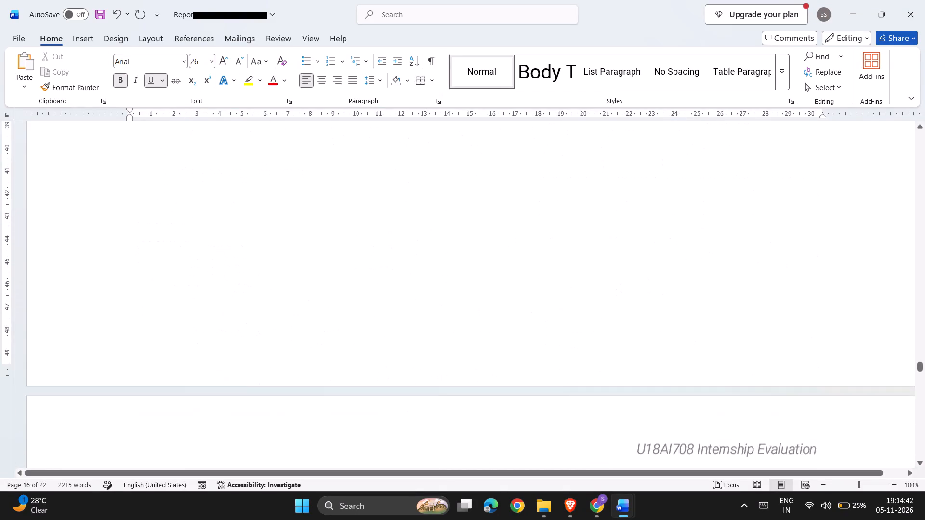
{"action": "scroll", "coordinate": [320, 264], "scroll_direction": "down", "scroll_amount": 7}
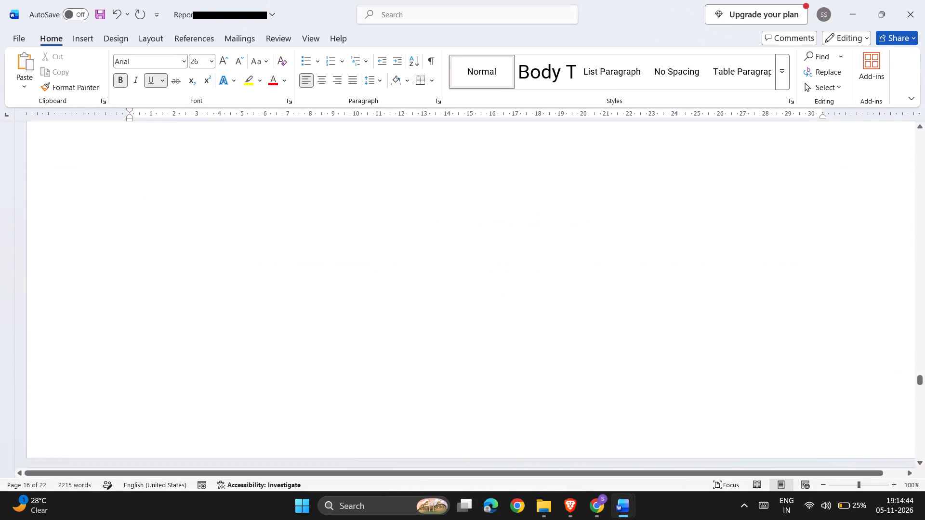
{"action": "scroll", "coordinate": [320, 264], "scroll_direction": "down", "scroll_amount": 3}
{"action": "left_click", "coordinate": [320, 264]}
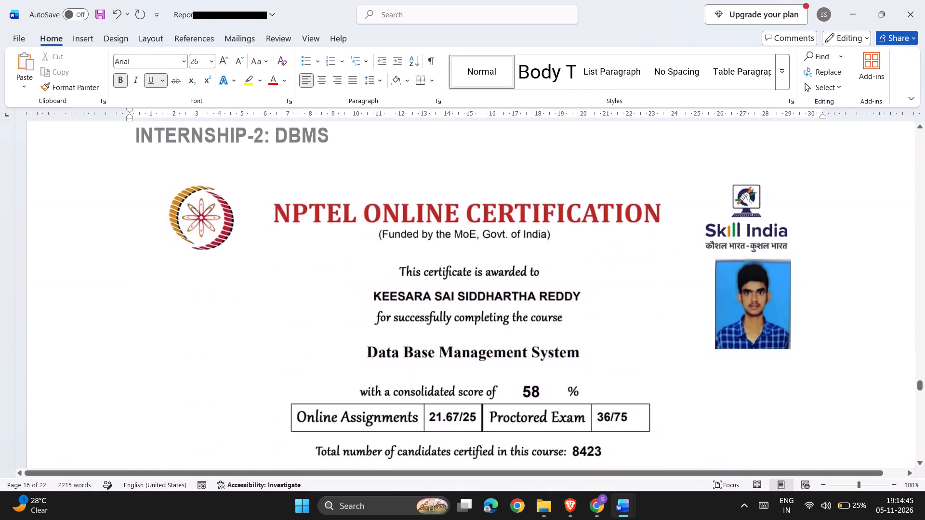
{"action": "scroll", "coordinate": [320, 264], "scroll_direction": "up", "scroll_amount": 1}
{"action": "double_click", "coordinate": [294, 192]}
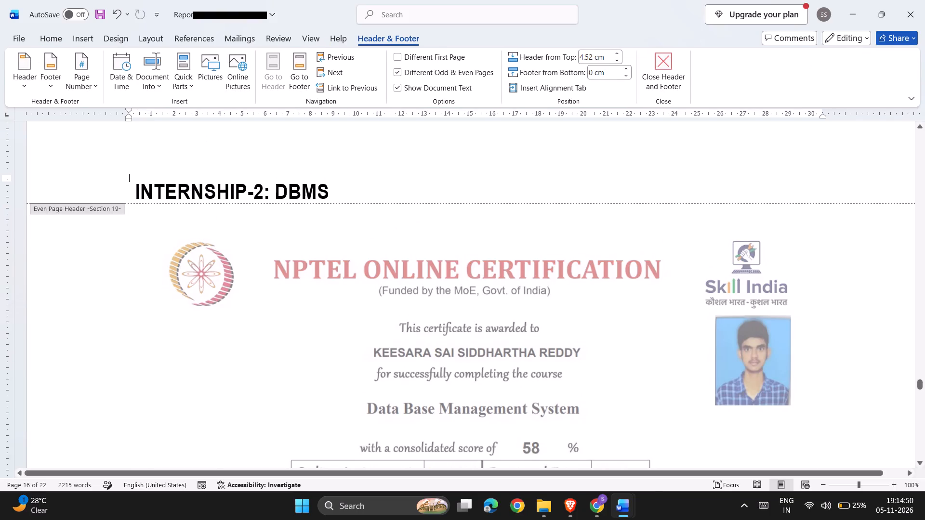
{"action": "left_click_drag", "start_coordinate": [333, 190], "coordinate": [151, 185]}
{"action": "left_click_drag", "start_coordinate": [134, 189], "coordinate": [329, 179]}
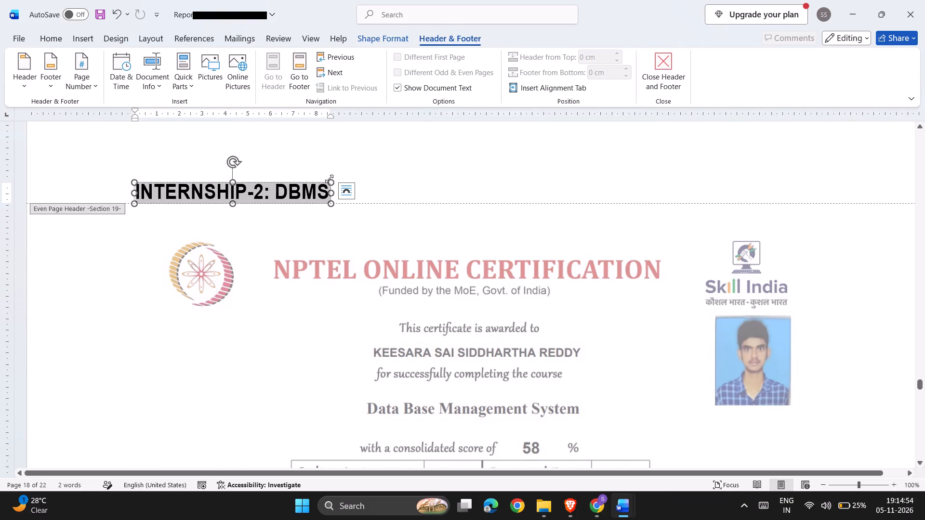
{"action": "key", "text": "ctrl+c"}
{"action": "key", "text": "BackSpace"}
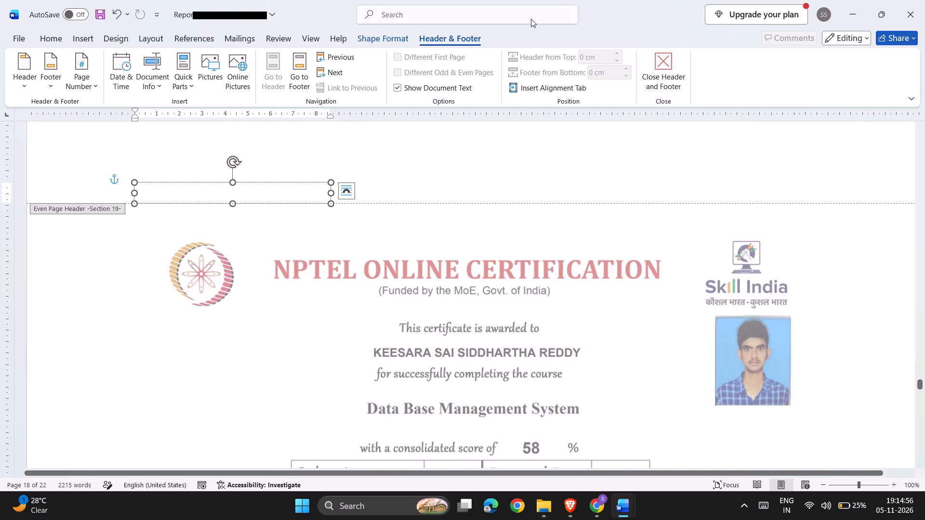
{"action": "left_click", "coordinate": [670, 78]}
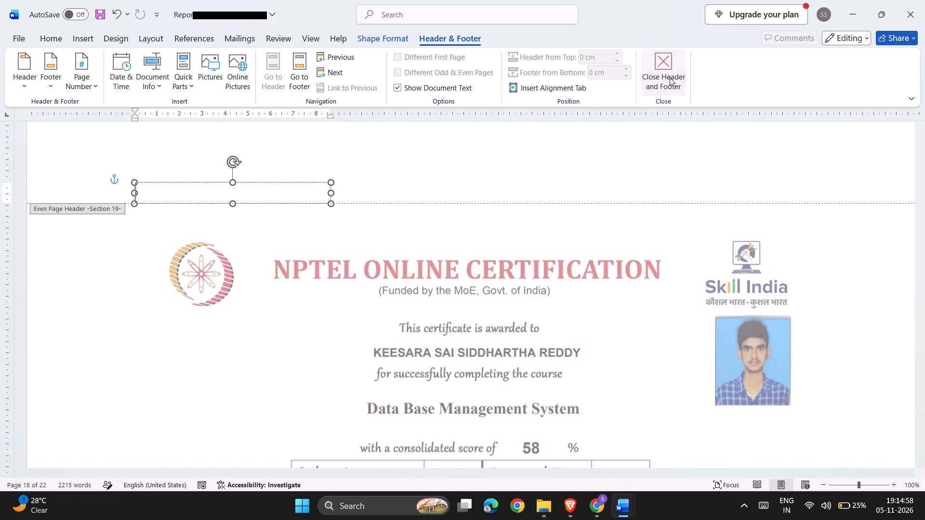
{"action": "key", "text": "ctrl+v"}
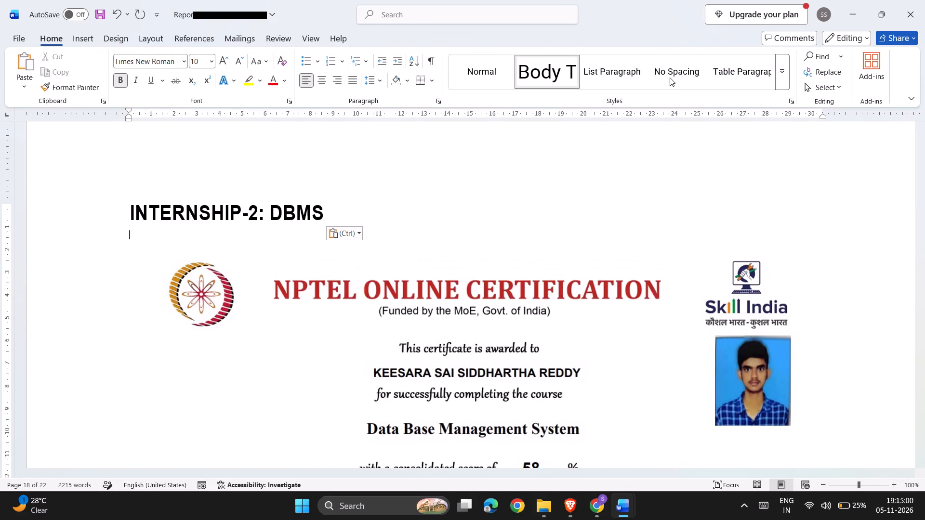
Move the "INTERNSHIP-4: VitaCure Healthcare Pvt. Ltd" heading from its page header into the document body above the VitaCure letter.
{"action": "scroll", "coordinate": [650, 114], "scroll_direction": "down", "scroll_amount": 2}
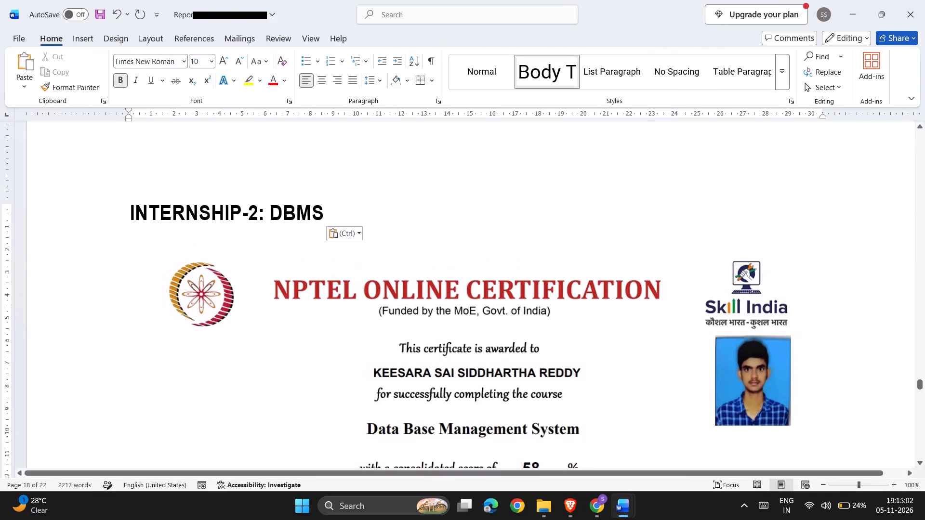
{"action": "scroll", "coordinate": [578, 238], "scroll_direction": "down", "scroll_amount": 6}
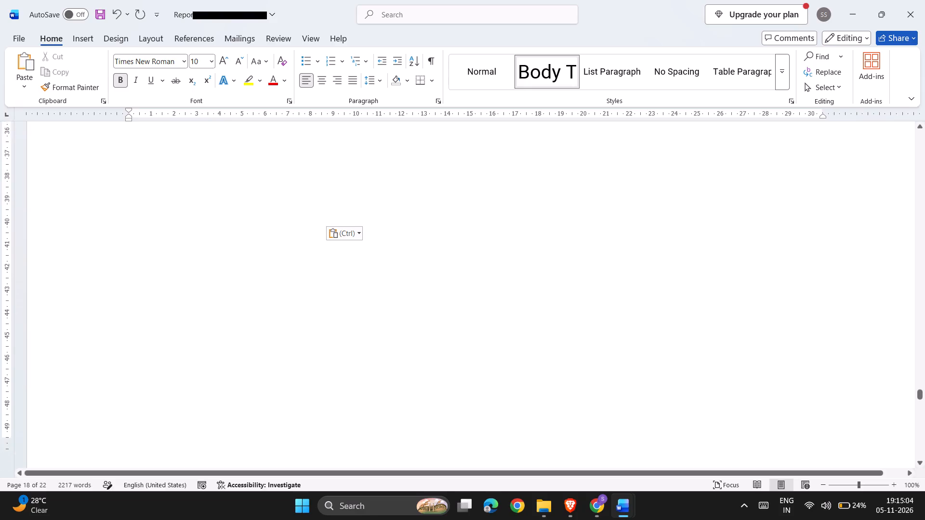
{"action": "scroll", "coordinate": [578, 238], "scroll_direction": "down", "scroll_amount": 5}
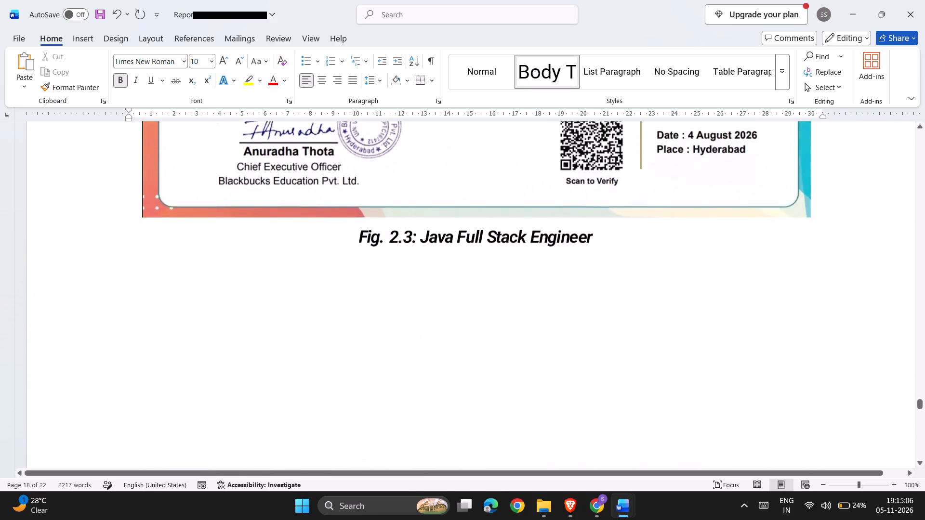
{"action": "scroll", "coordinate": [578, 238], "scroll_direction": "down", "scroll_amount": 4}
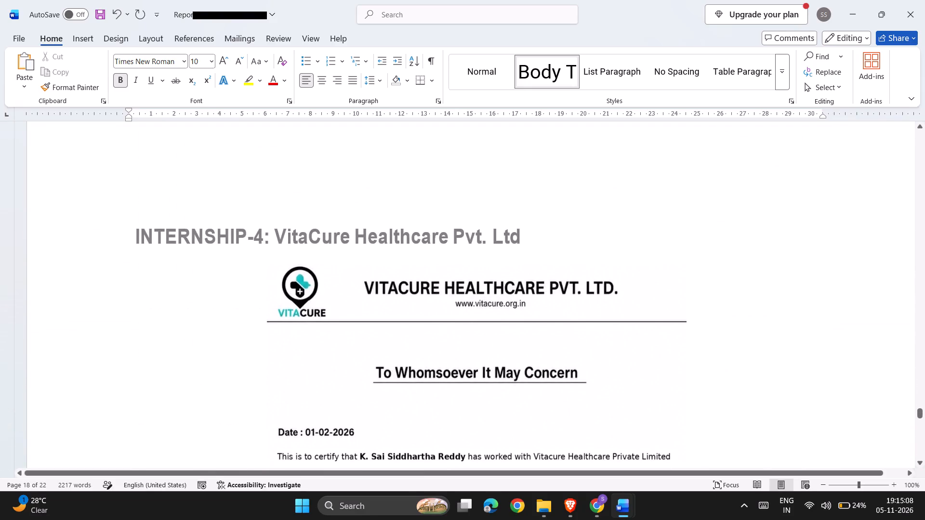
{"action": "double_click", "coordinate": [511, 228]}
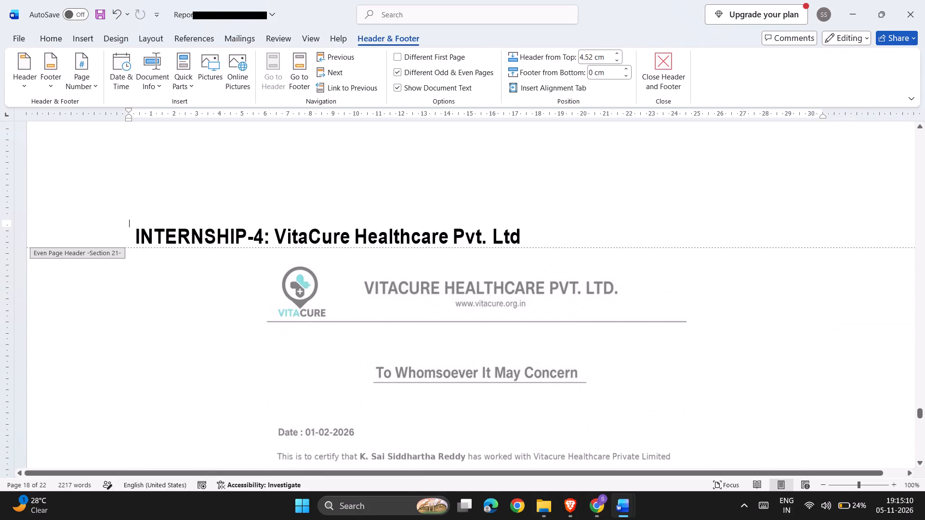
{"action": "left_click_drag", "start_coordinate": [524, 234], "coordinate": [225, 232]}
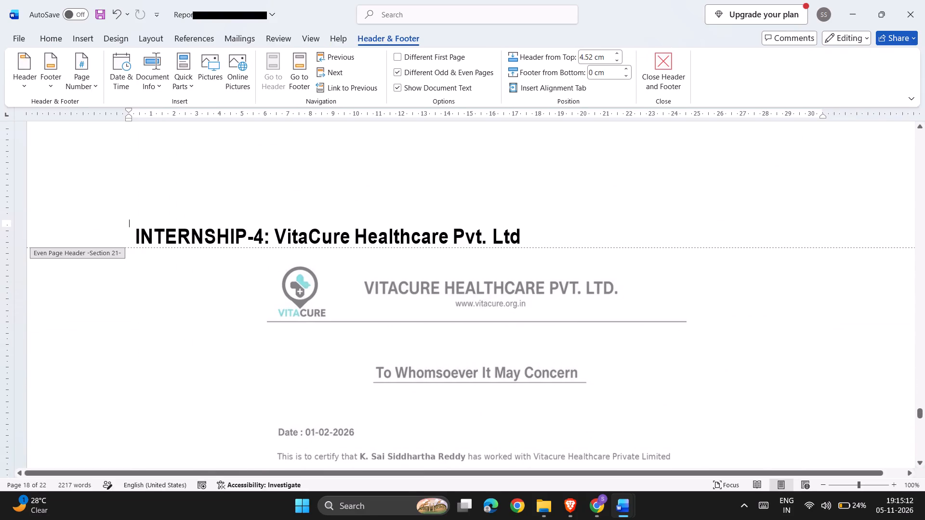
{"action": "double_click", "coordinate": [225, 232]}
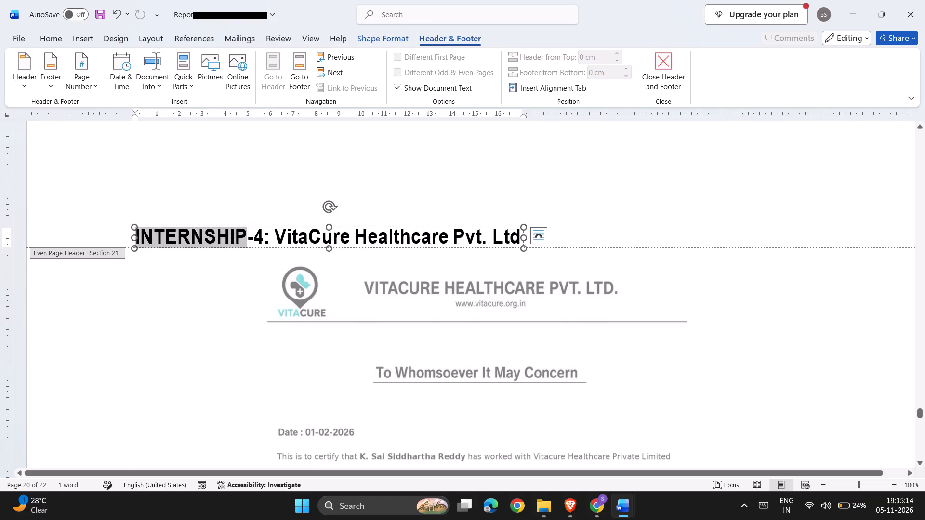
{"action": "key", "text": "ctrl+a"}
{"action": "key", "text": "ctrl+c"}
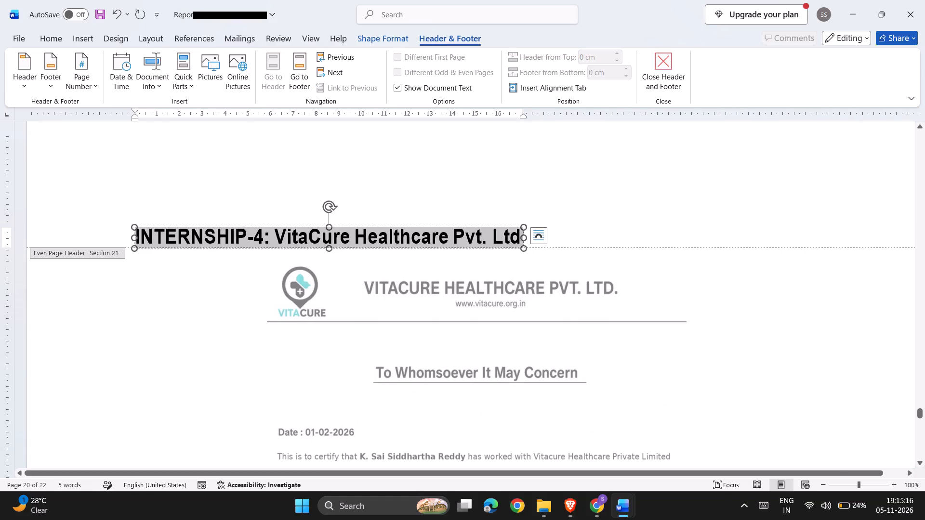
{"action": "key", "text": "BackSpace"}
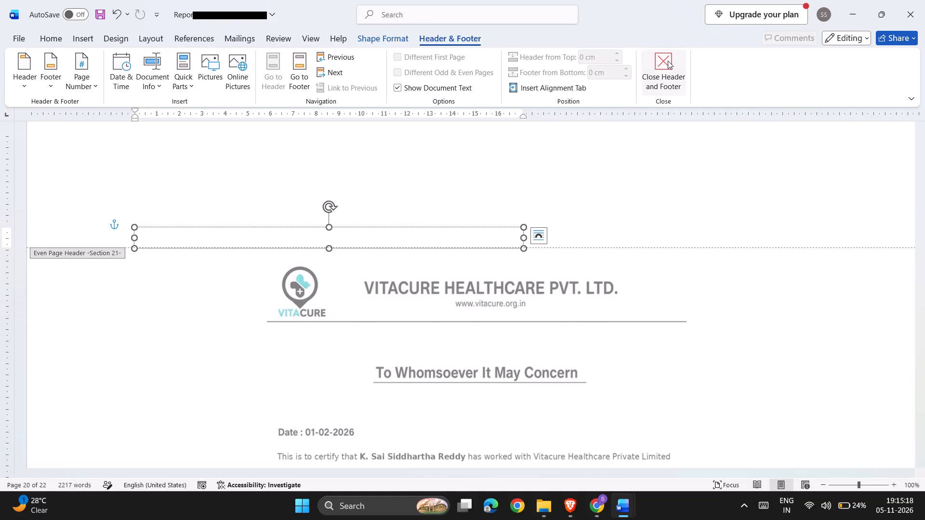
{"action": "left_click", "coordinate": [668, 61]}
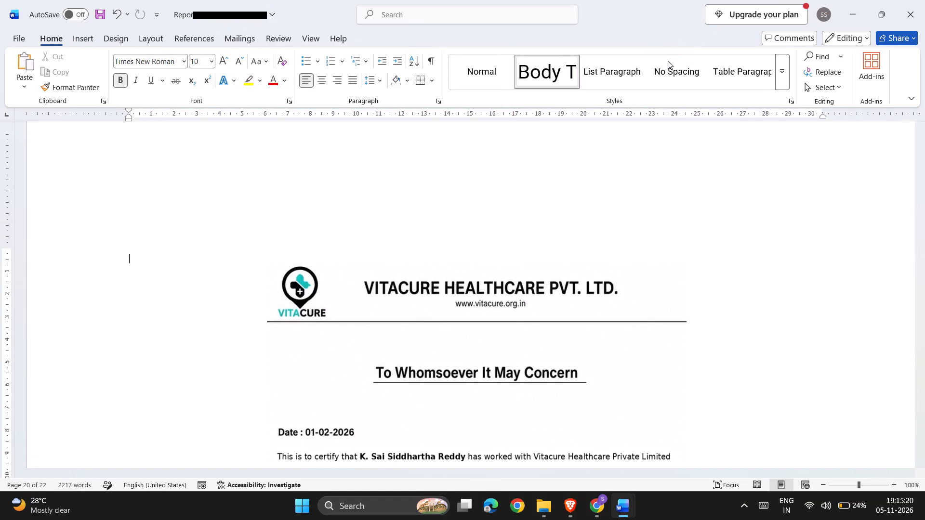
{"action": "key", "text": "ctrl+v"}
Delete the "U18AI708 Internship Evaluation" picture from the page header of the References page.
{"action": "scroll", "coordinate": [668, 61], "scroll_direction": "down", "scroll_amount": 4}
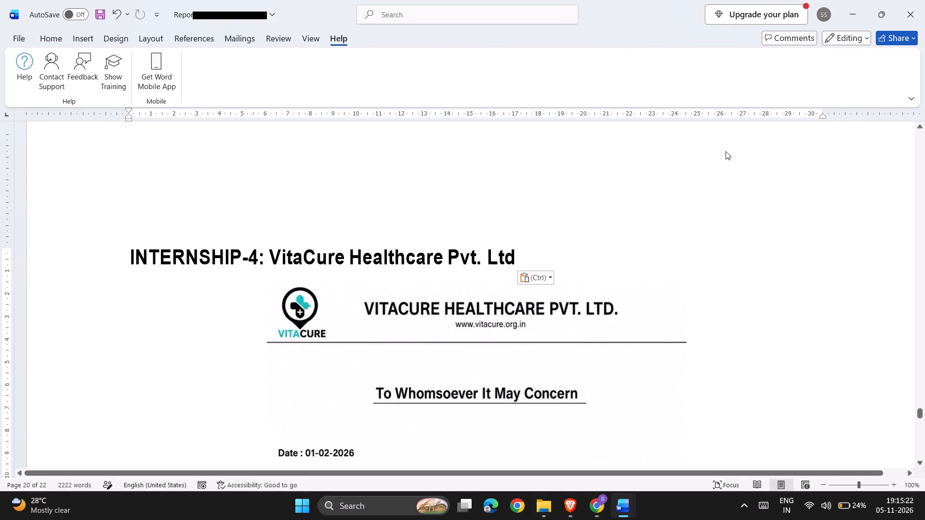
{"action": "scroll", "coordinate": [590, 260], "scroll_direction": "down", "scroll_amount": 4}
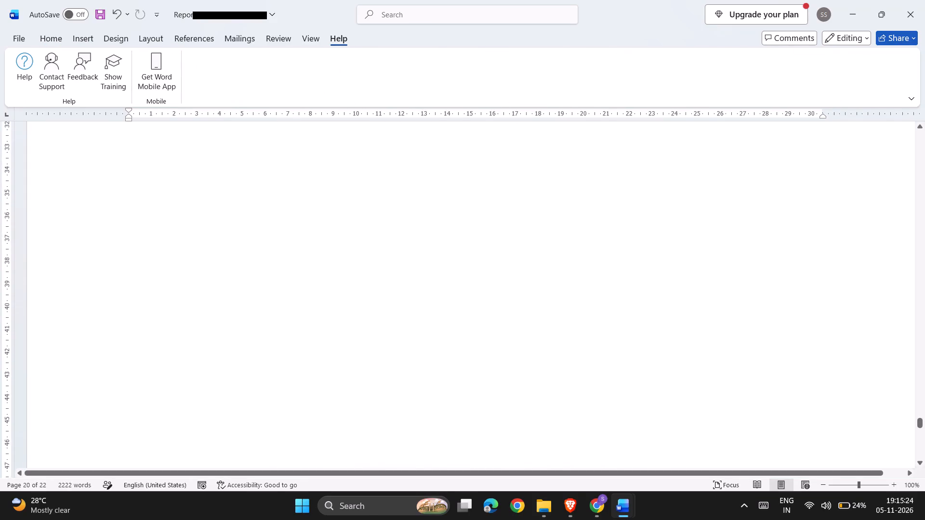
{"action": "scroll", "coordinate": [590, 260], "scroll_direction": "down", "scroll_amount": 2}
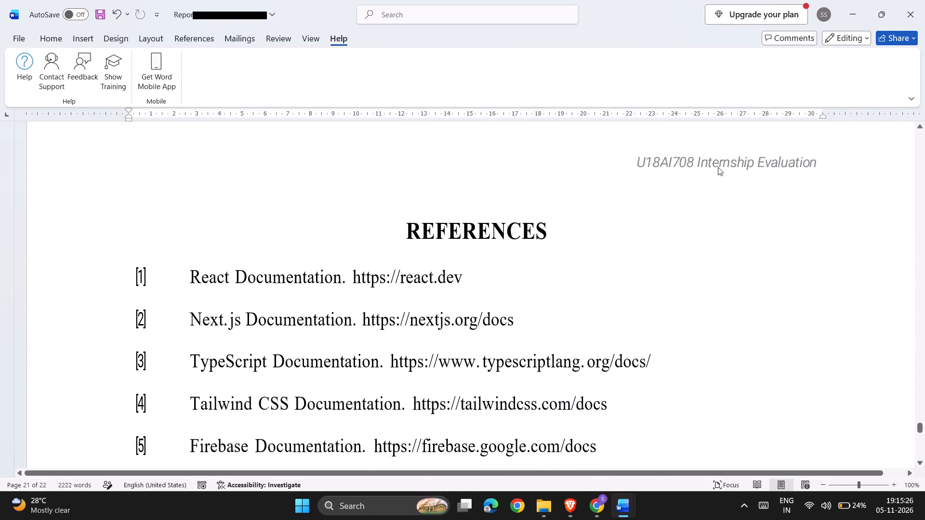
{"action": "left_click", "coordinate": [718, 167]}
{"action": "triple_click", "coordinate": [706, 164]}
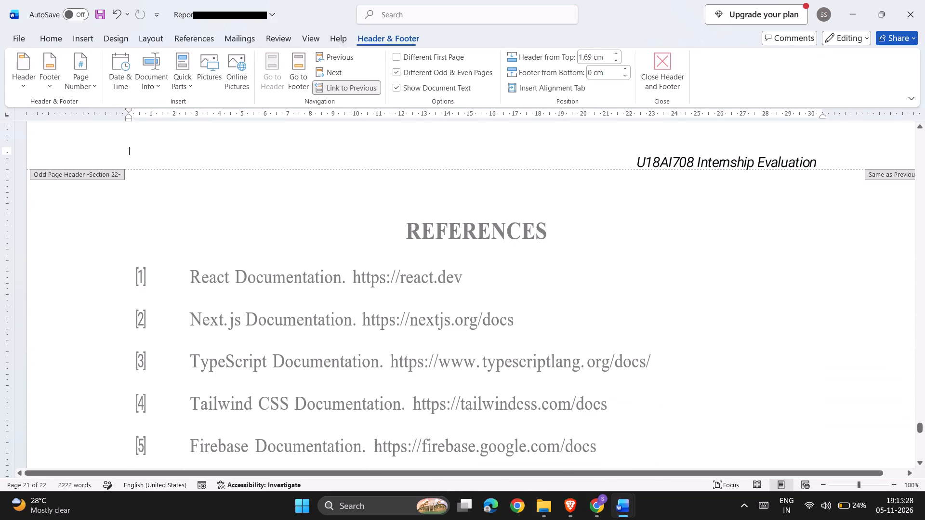
{"action": "double_click", "coordinate": [706, 164]}
{"action": "key", "text": "BackSpace"}
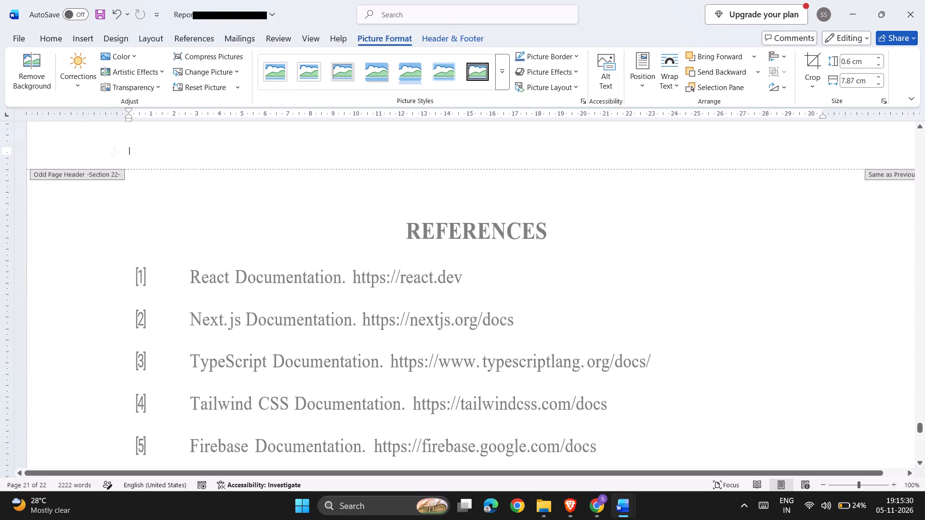
Find the remaining "U18AI708 Internship Evaluation" picture in the page header above "Internship-2: DBMS" and delete it.
{"action": "scroll", "coordinate": [706, 164], "scroll_direction": "down", "scroll_amount": 7}
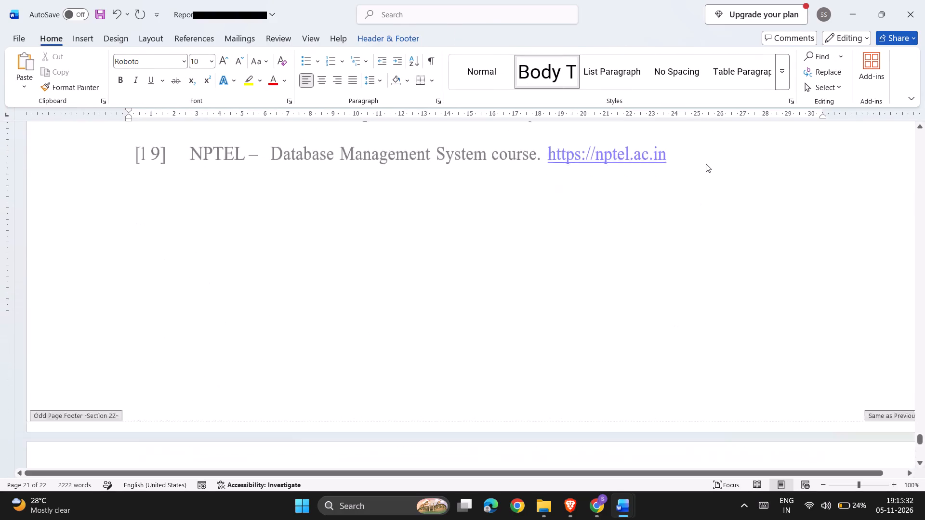
{"action": "scroll", "coordinate": [706, 164], "scroll_direction": "down", "scroll_amount": 1}
{"action": "scroll", "coordinate": [706, 164], "scroll_direction": "up", "scroll_amount": 8}
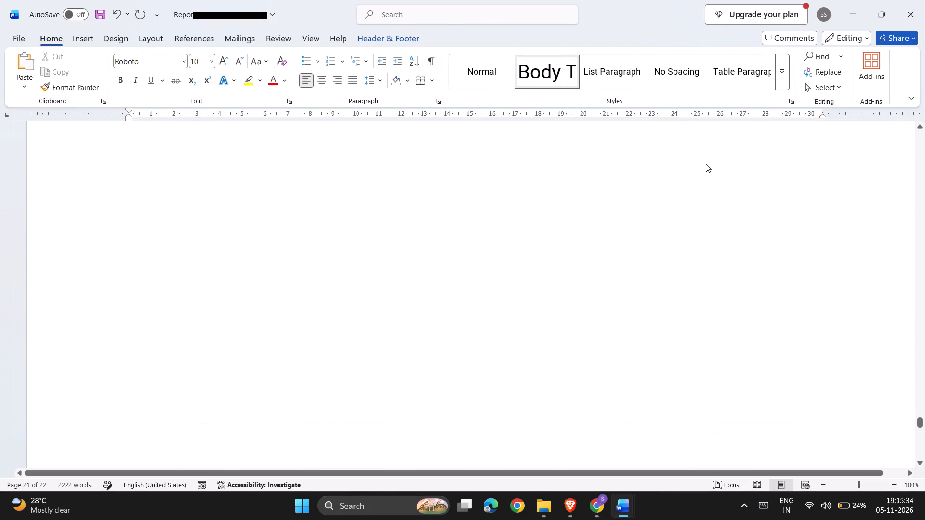
{"action": "scroll", "coordinate": [706, 164], "scroll_direction": "up", "scroll_amount": 6}
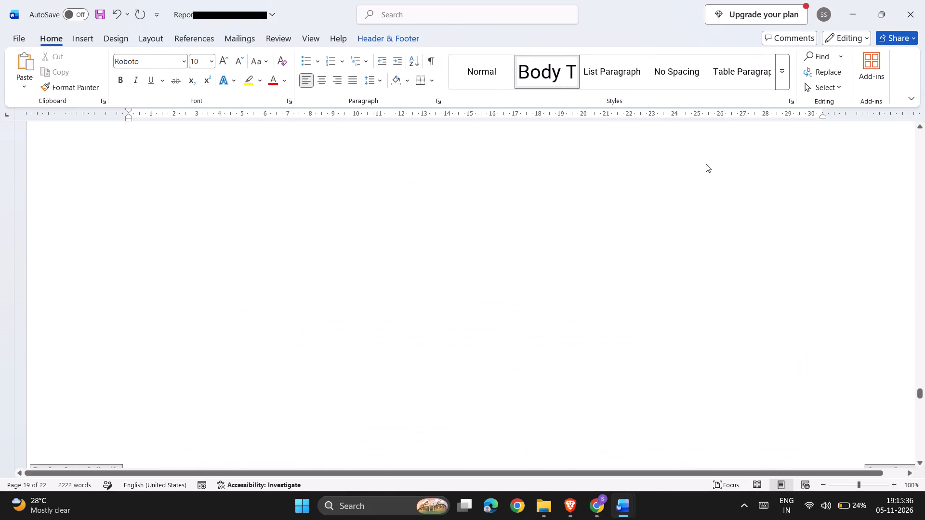
{"action": "scroll", "coordinate": [706, 164], "scroll_direction": "up", "scroll_amount": 3}
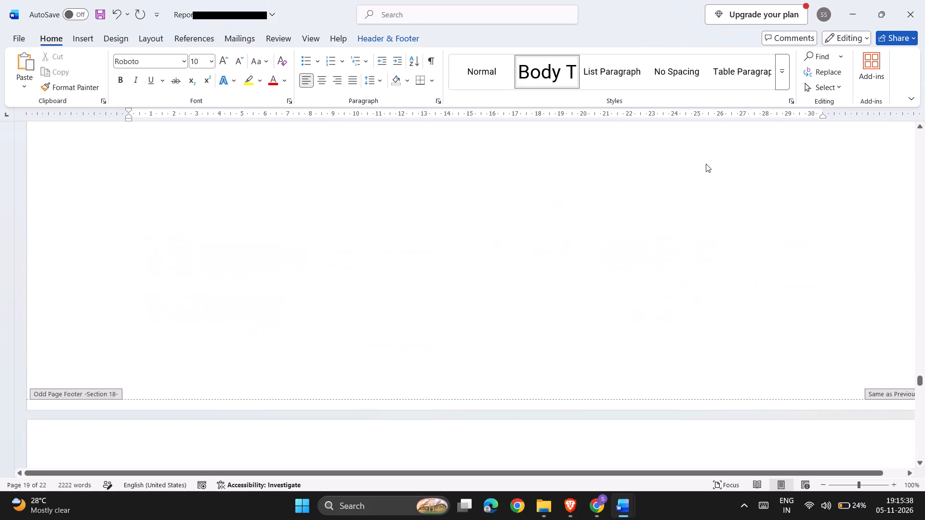
{"action": "scroll", "coordinate": [706, 164], "scroll_direction": "up", "scroll_amount": 3}
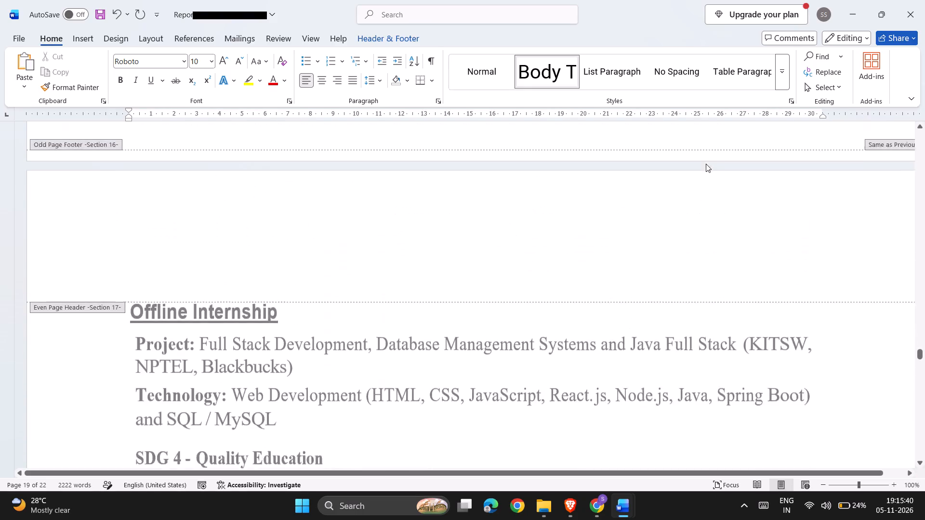
{"action": "scroll", "coordinate": [706, 164], "scroll_direction": "up", "scroll_amount": 7}
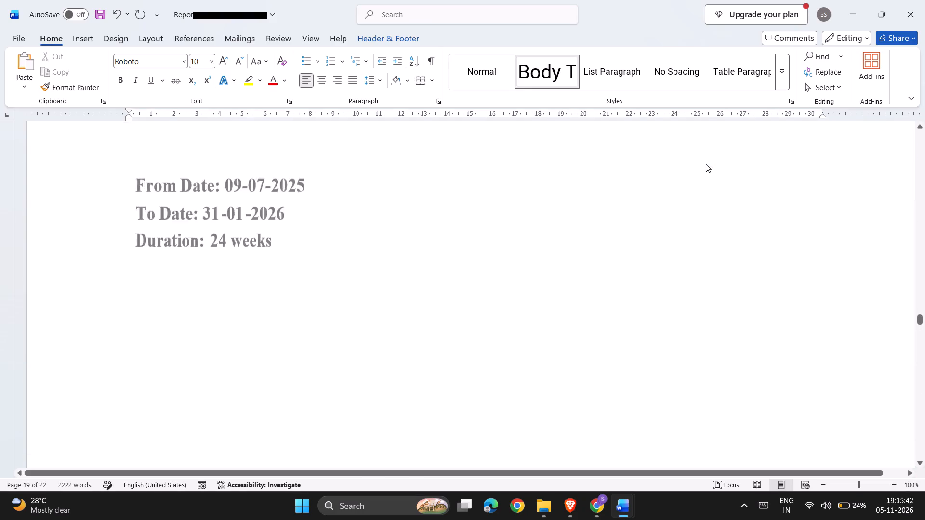
{"action": "scroll", "coordinate": [706, 164], "scroll_direction": "up", "scroll_amount": 5}
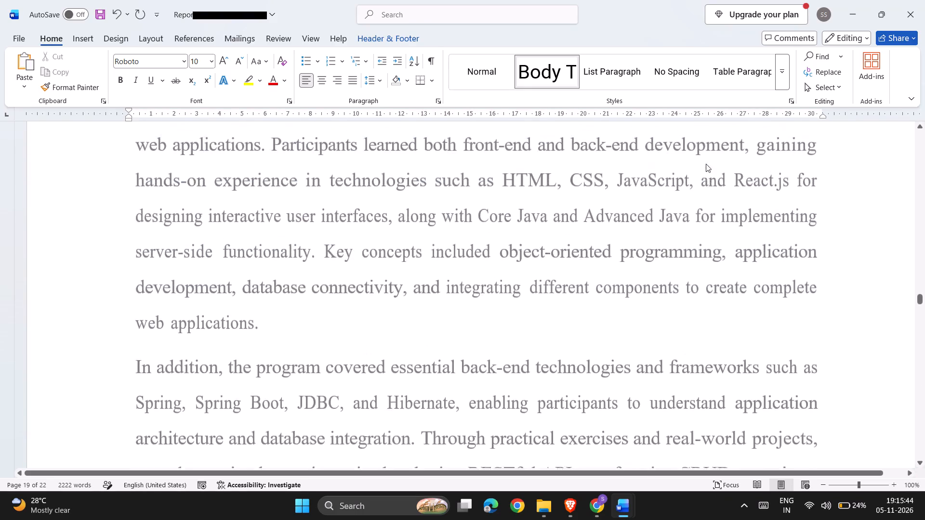
{"action": "scroll", "coordinate": [706, 164], "scroll_direction": "up", "scroll_amount": 6}
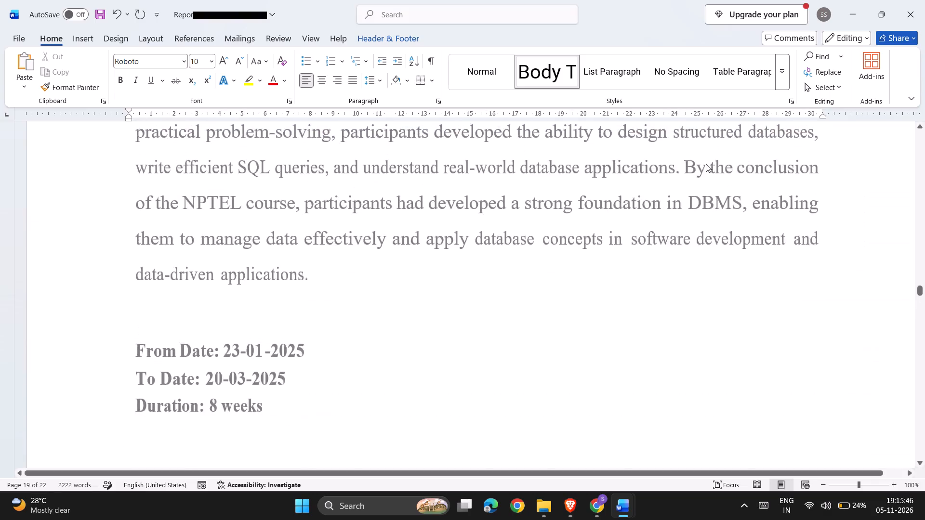
{"action": "scroll", "coordinate": [706, 164], "scroll_direction": "up", "scroll_amount": 5}
{"action": "scroll", "coordinate": [706, 164], "scroll_direction": "down", "scroll_amount": 1}
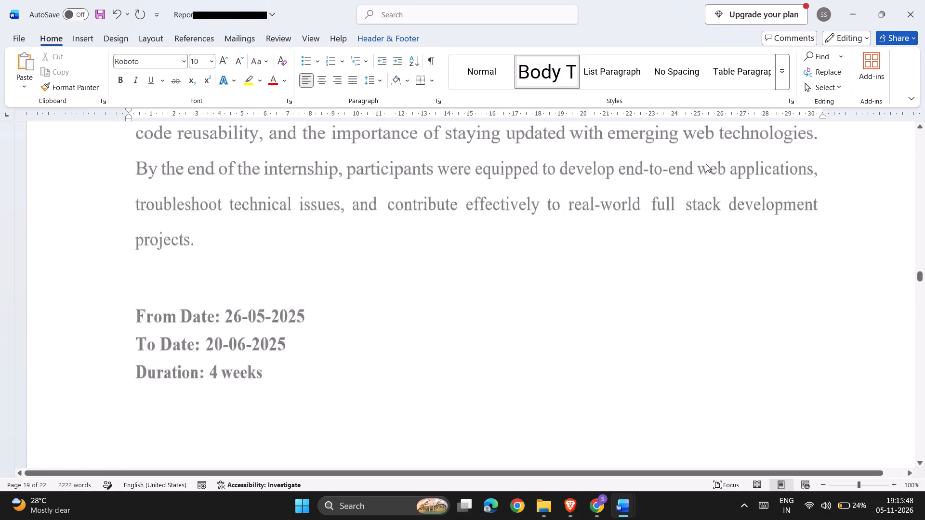
{"action": "scroll", "coordinate": [706, 164], "scroll_direction": "down", "scroll_amount": 4}
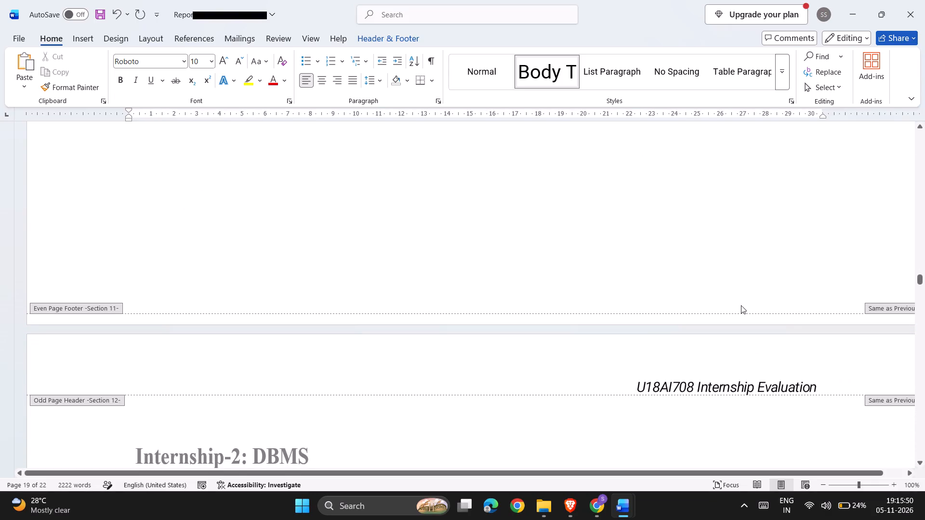
{"action": "double_click", "coordinate": [741, 390]}
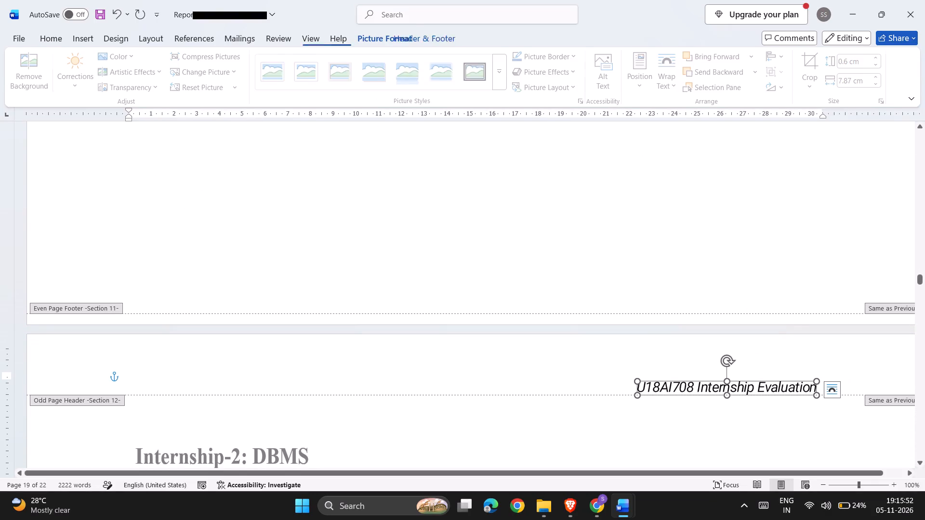
{"action": "key", "text": "BackSpace"}
Leave header editing and delete the "U18AI708 Internship Evaluation" picture above the ACKNOWLEDGEMENT heading in the document body.
{"action": "scroll", "coordinate": [741, 390], "scroll_direction": "up", "scroll_amount": 6}
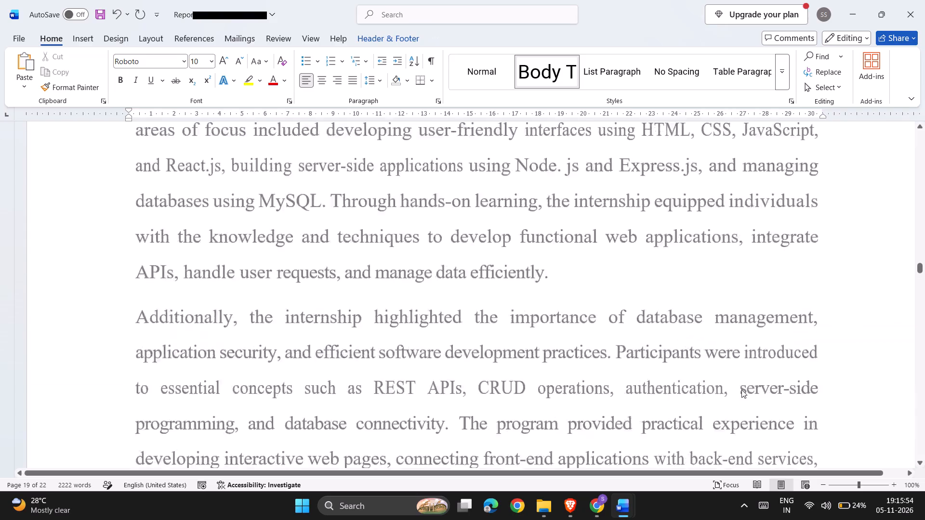
{"action": "scroll", "coordinate": [741, 390], "scroll_direction": "up", "scroll_amount": 3}
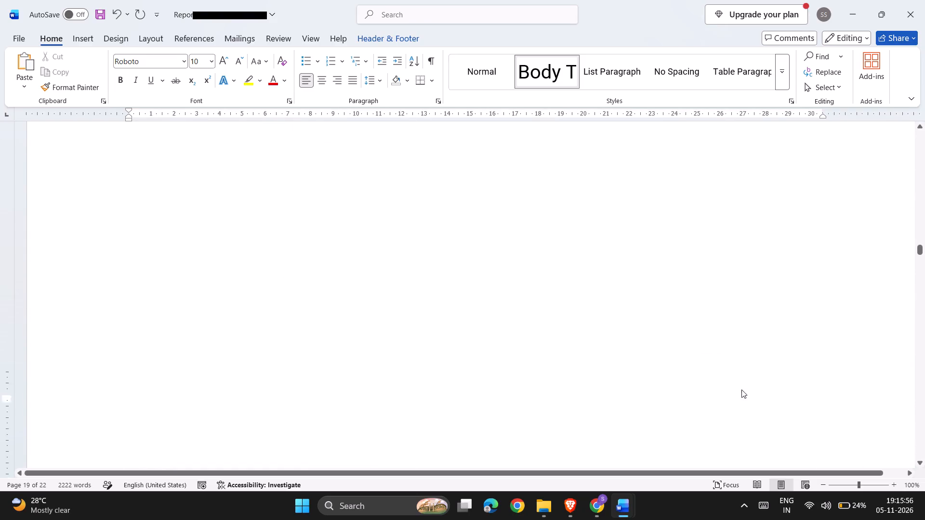
{"action": "scroll", "coordinate": [741, 390], "scroll_direction": "up", "scroll_amount": 6}
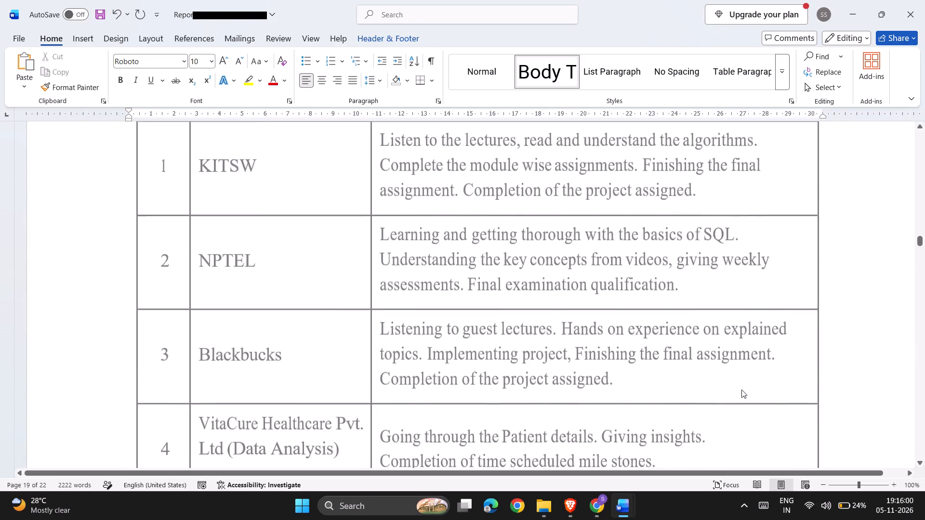
{"action": "scroll", "coordinate": [741, 390], "scroll_direction": "up", "scroll_amount": 6}
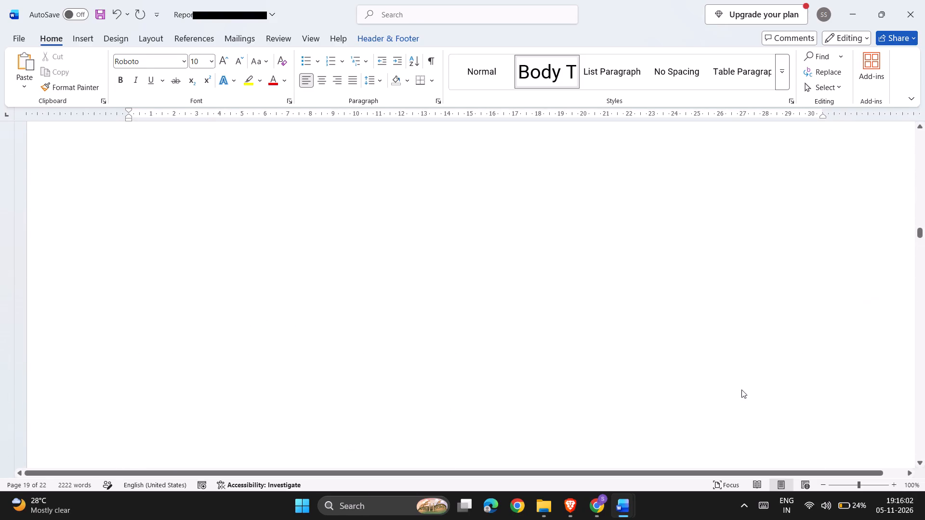
{"action": "scroll", "coordinate": [741, 390], "scroll_direction": "up", "scroll_amount": 9}
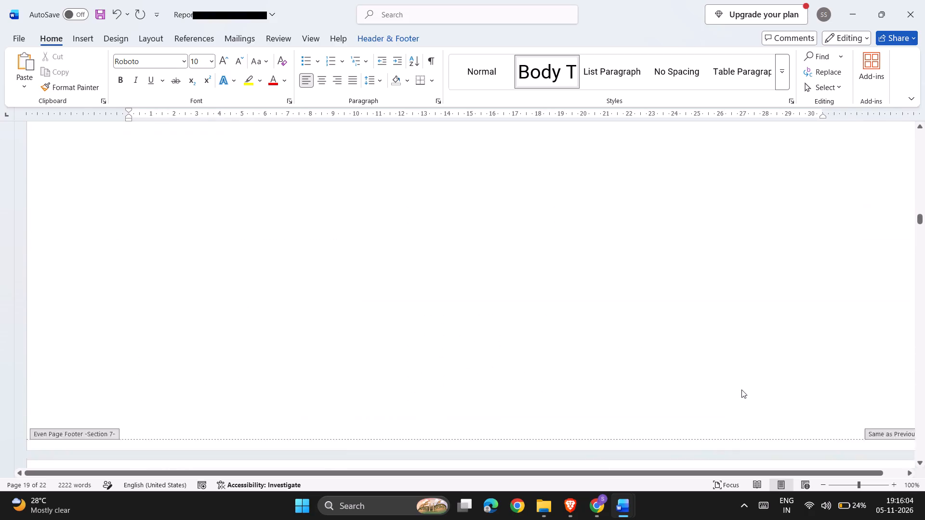
{"action": "scroll", "coordinate": [741, 390], "scroll_direction": "up", "scroll_amount": 6}
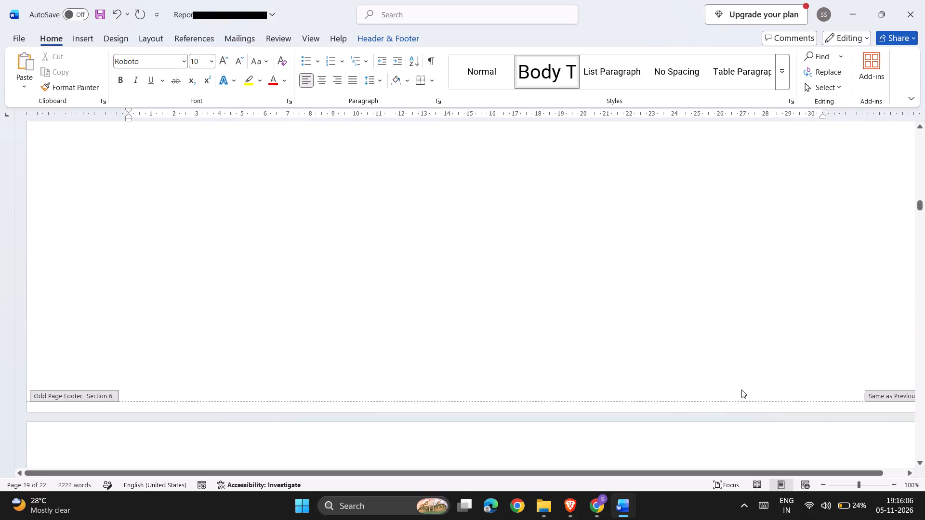
{"action": "scroll", "coordinate": [741, 390], "scroll_direction": "up", "scroll_amount": 7}
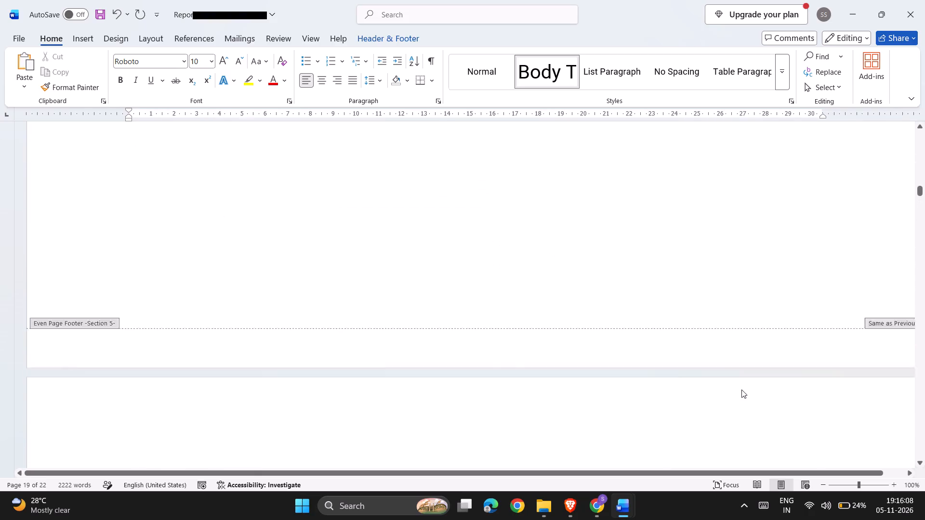
{"action": "scroll", "coordinate": [741, 390], "scroll_direction": "up", "scroll_amount": 7}
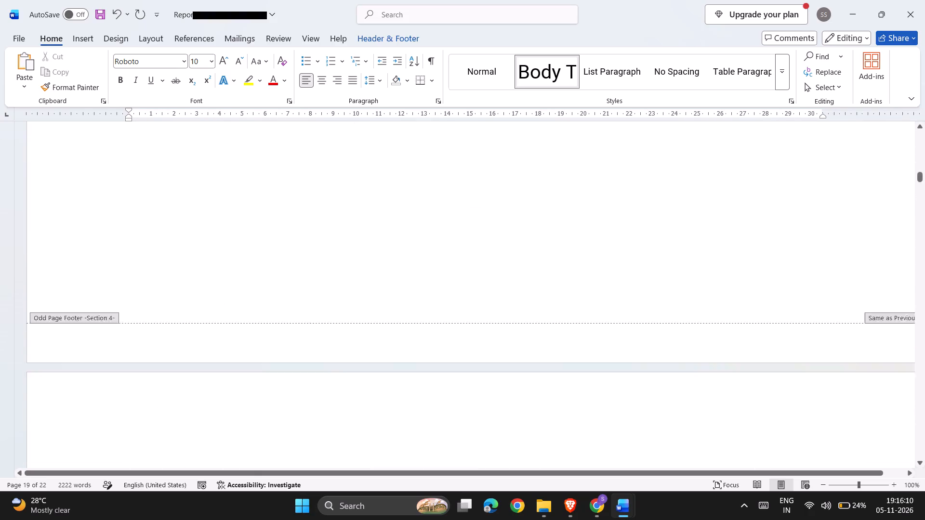
{"action": "scroll", "coordinate": [741, 390], "scroll_direction": "up", "scroll_amount": 5}
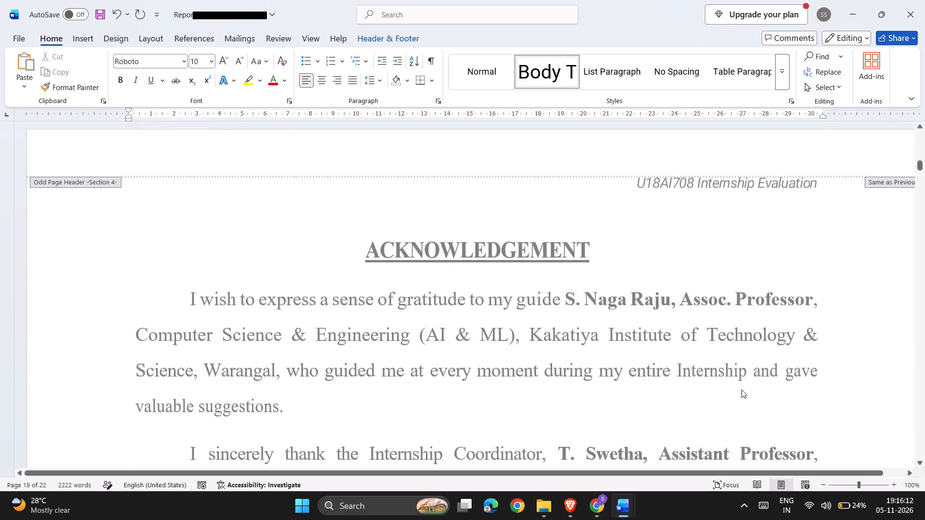
{"action": "scroll", "coordinate": [741, 390], "scroll_direction": "up", "scroll_amount": 2}
{"action": "scroll", "coordinate": [741, 390], "scroll_direction": "down", "scroll_amount": 2}
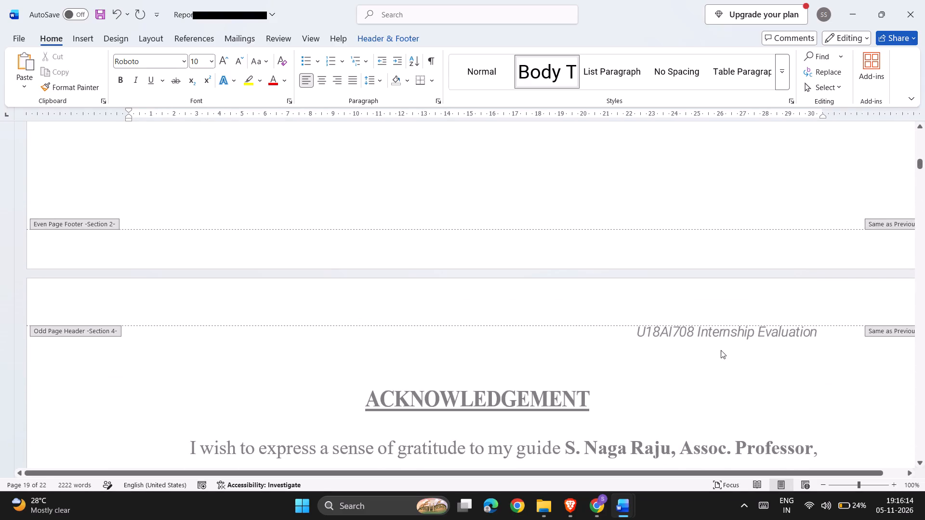
{"action": "double_click", "coordinate": [716, 336]}
{"action": "scroll", "coordinate": [716, 336], "scroll_direction": "up", "scroll_amount": 2}
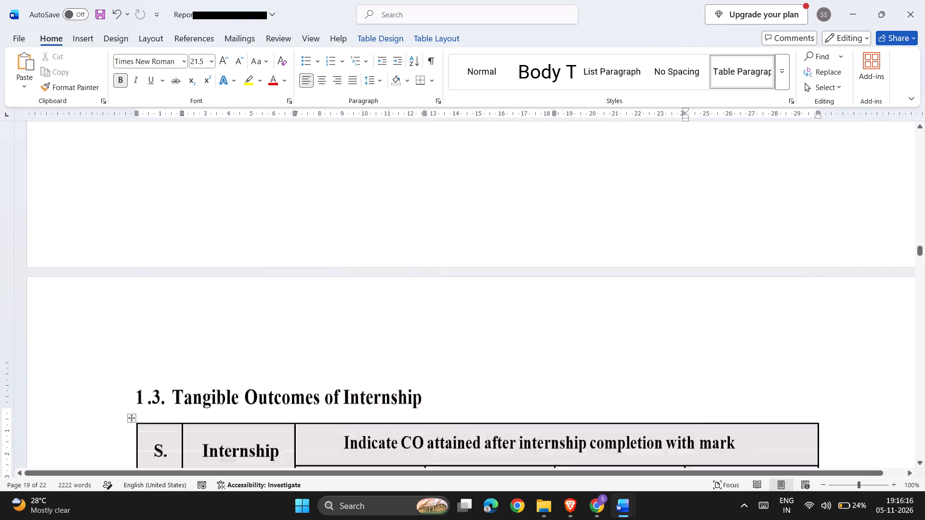
{"action": "scroll", "coordinate": [716, 336], "scroll_direction": "up", "scroll_amount": 7}
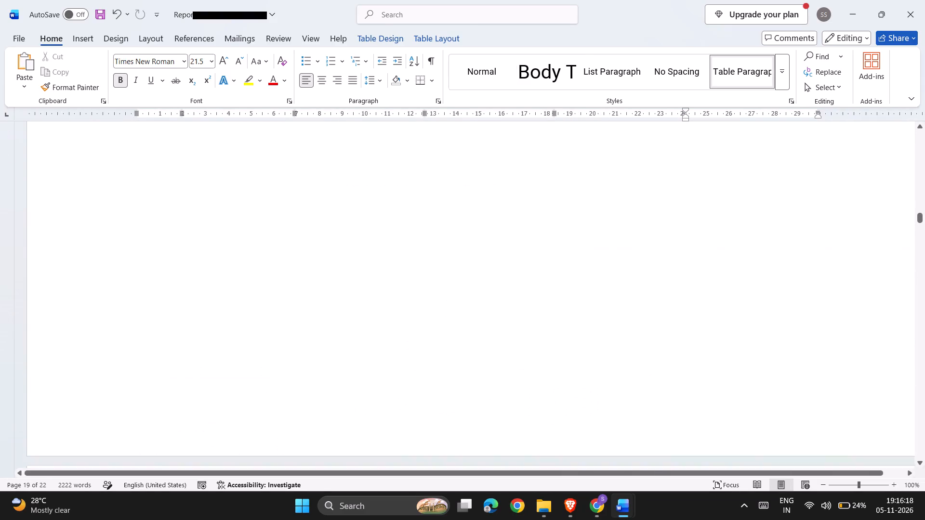
{"action": "scroll", "coordinate": [716, 336], "scroll_direction": "up", "scroll_amount": 6}
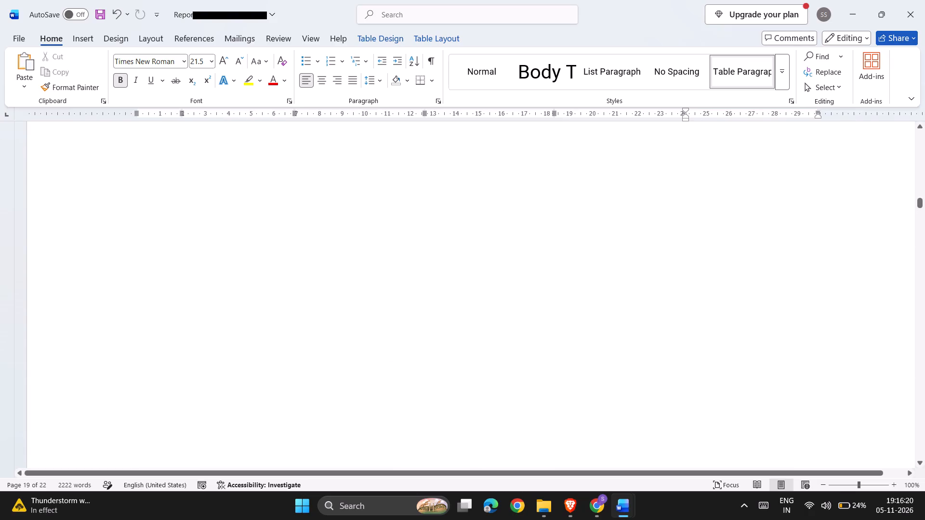
{"action": "scroll", "coordinate": [716, 336], "scroll_direction": "up", "scroll_amount": 13}
{"action": "scroll", "coordinate": [716, 336], "scroll_direction": "down", "scroll_amount": 1}
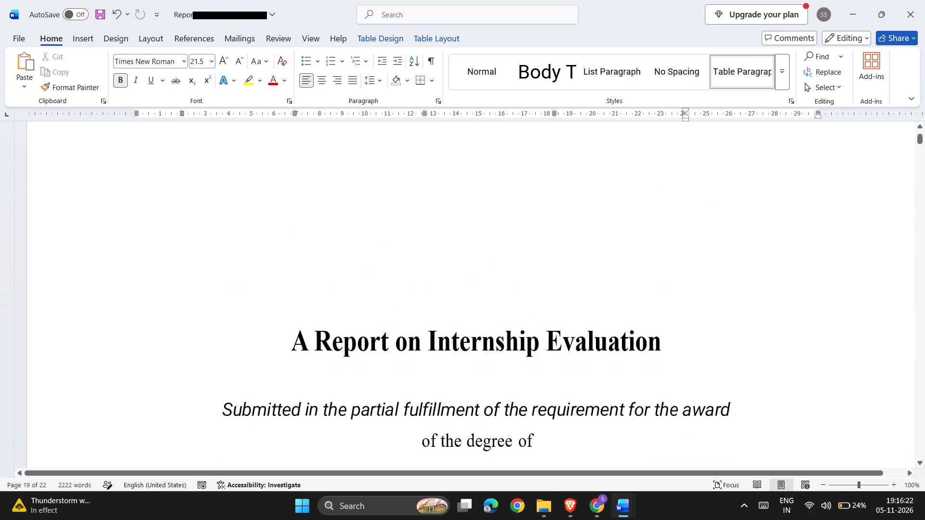
{"action": "scroll", "coordinate": [716, 336], "scroll_direction": "down", "scroll_amount": 9}
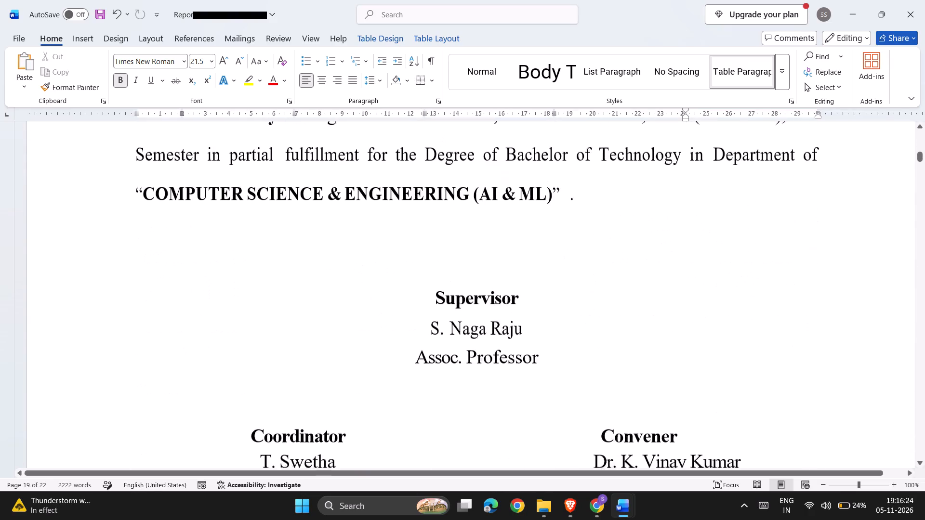
{"action": "scroll", "coordinate": [716, 336], "scroll_direction": "down", "scroll_amount": 2}
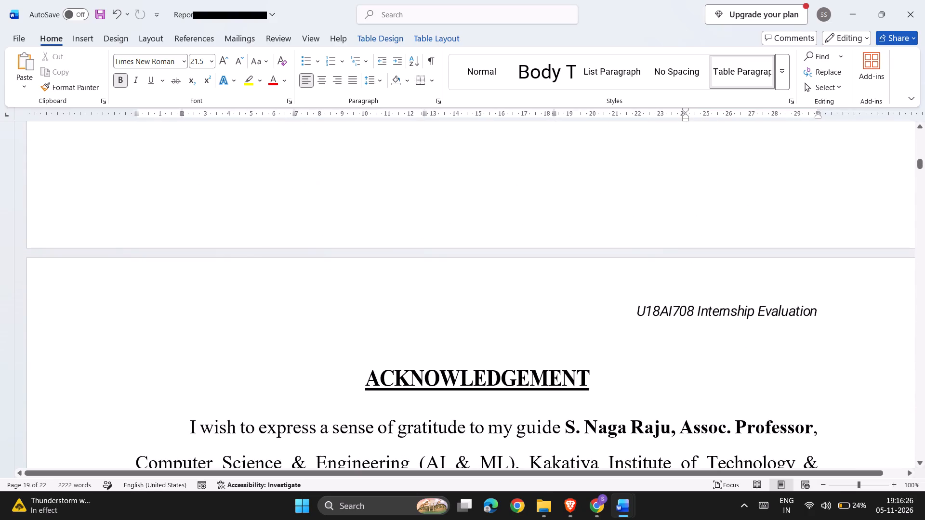
{"action": "double_click", "coordinate": [720, 310]}
{"action": "key", "text": "BackSpace"}
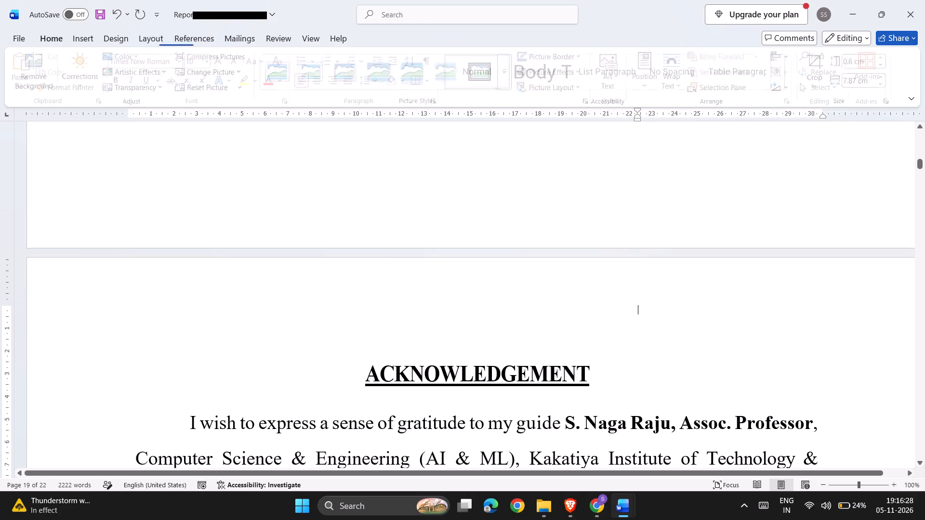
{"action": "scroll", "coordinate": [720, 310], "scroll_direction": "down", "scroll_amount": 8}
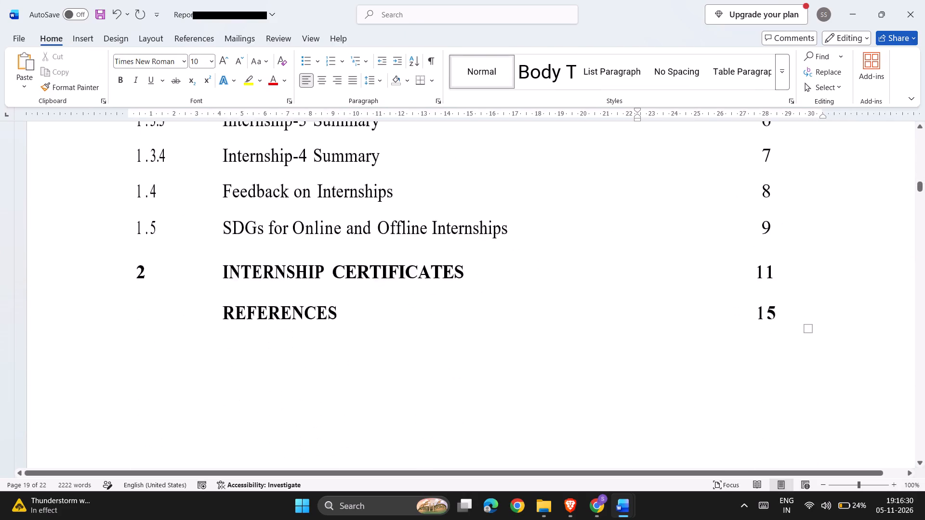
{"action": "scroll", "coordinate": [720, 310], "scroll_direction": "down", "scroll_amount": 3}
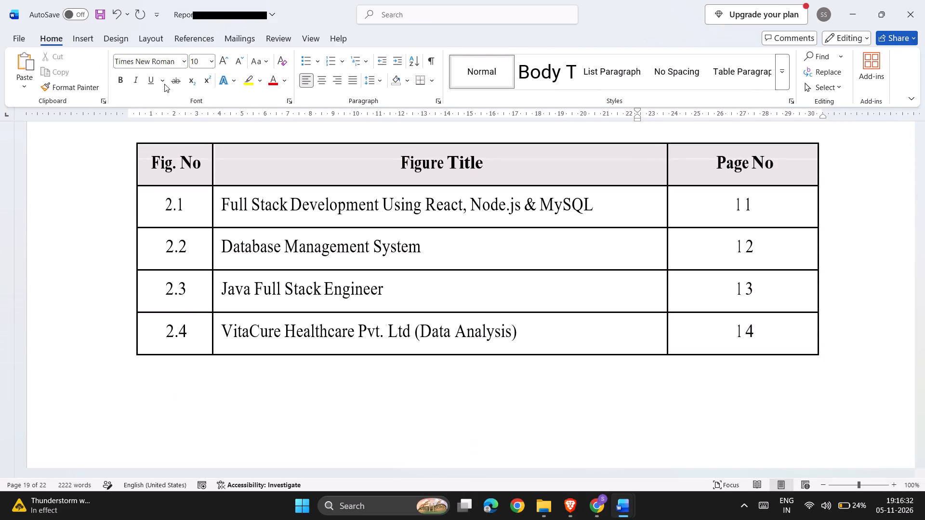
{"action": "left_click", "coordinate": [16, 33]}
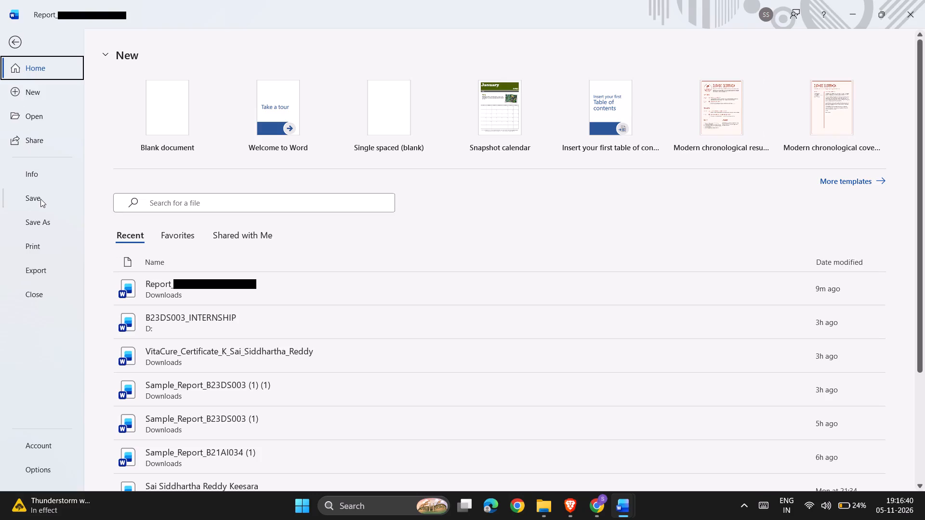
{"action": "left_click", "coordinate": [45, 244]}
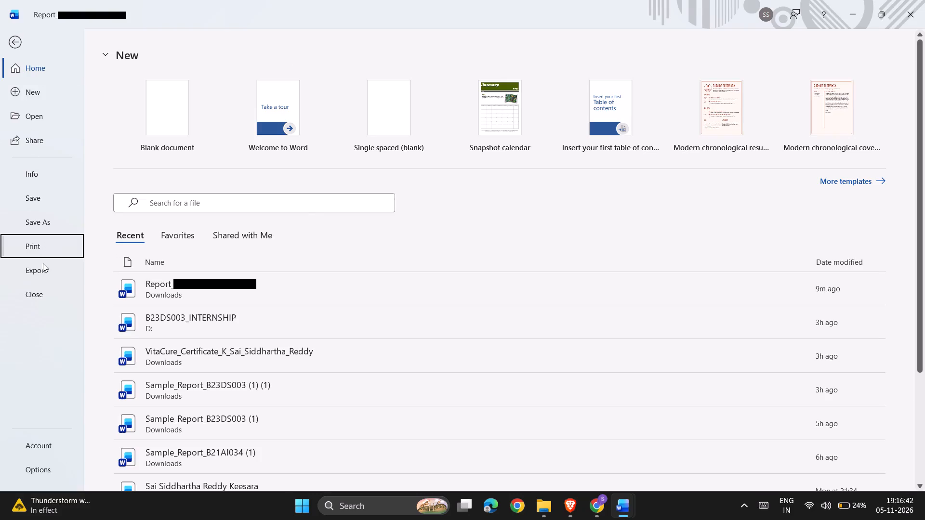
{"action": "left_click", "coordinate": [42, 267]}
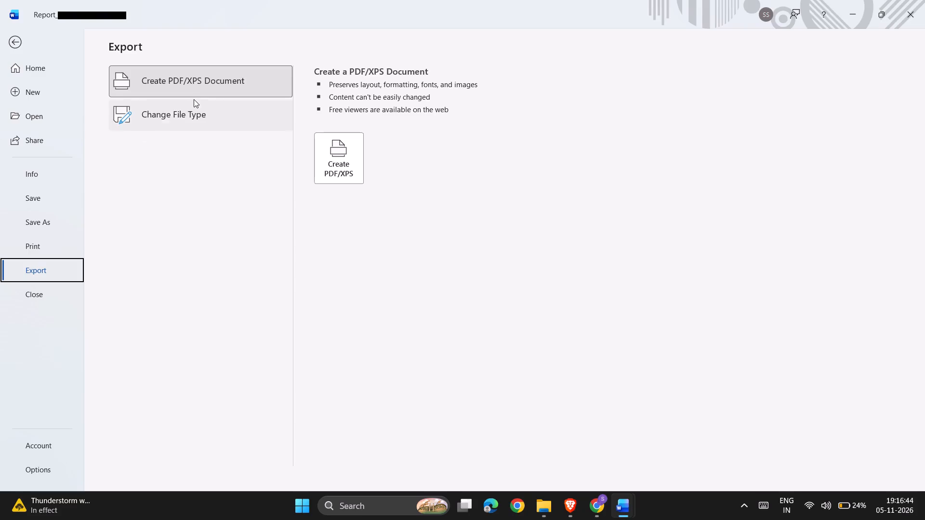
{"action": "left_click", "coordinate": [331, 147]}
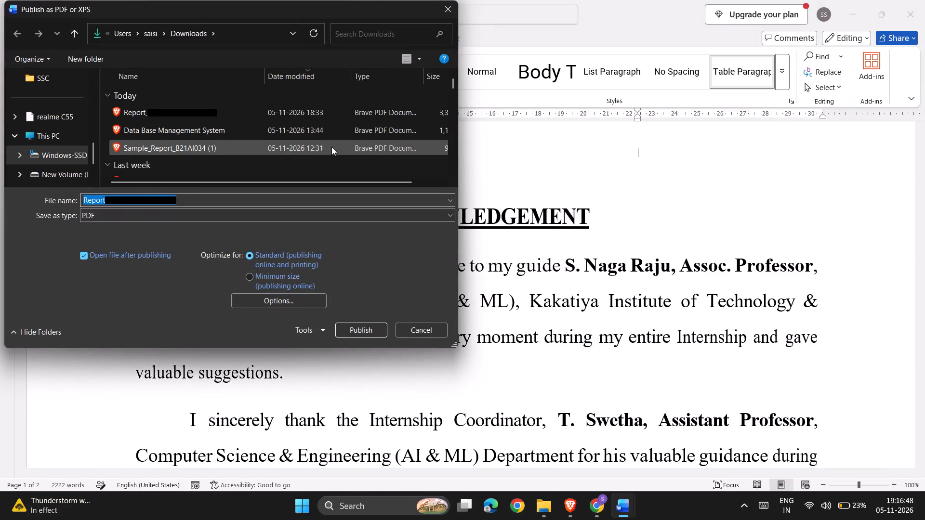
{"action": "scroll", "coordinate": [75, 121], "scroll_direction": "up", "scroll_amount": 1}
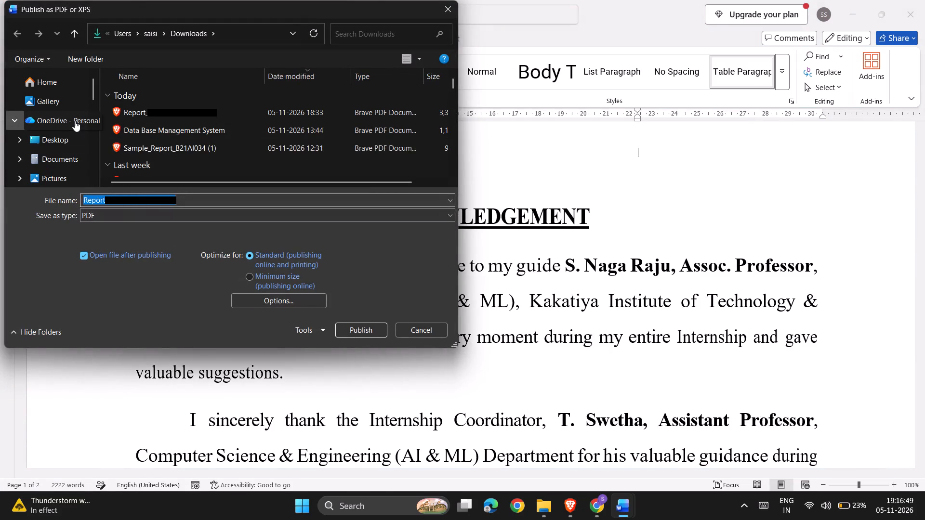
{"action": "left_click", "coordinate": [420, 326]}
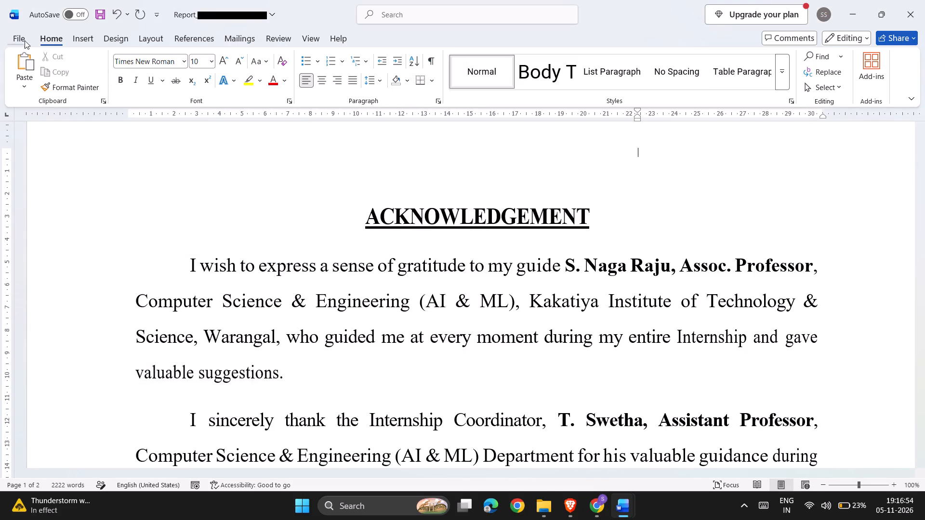
Save a copy of the report as a Word document in Downloads, replacing the last part of its file name with "Seminar".
{"action": "left_click", "coordinate": [24, 39]}
{"action": "left_click", "coordinate": [41, 218]}
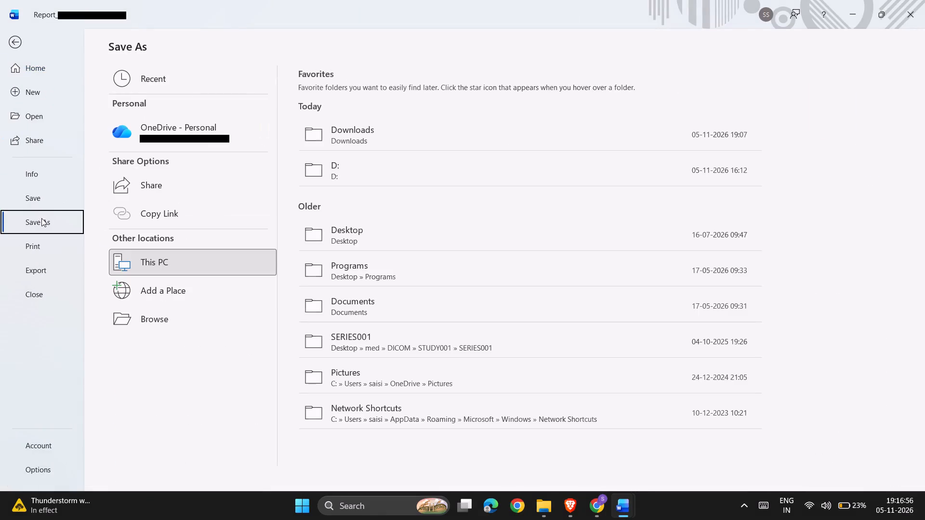
{"action": "left_click", "coordinate": [355, 143]}
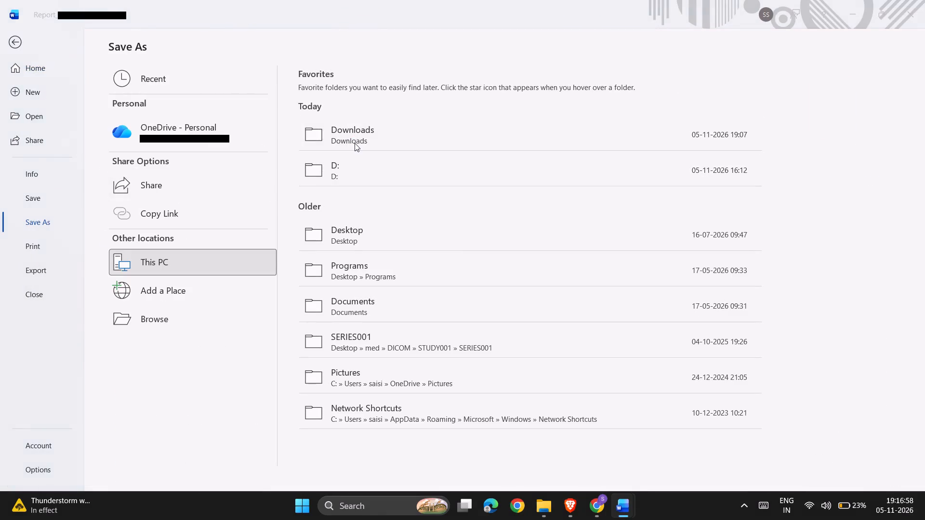
{"action": "scroll", "coordinate": [53, 144], "scroll_direction": "up", "scroll_amount": 1}
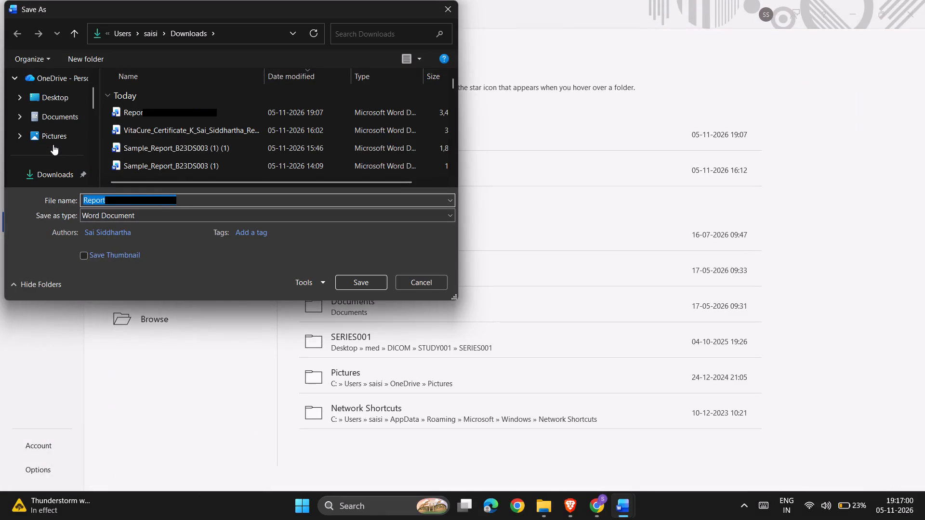
{"action": "left_click", "coordinate": [50, 173]}
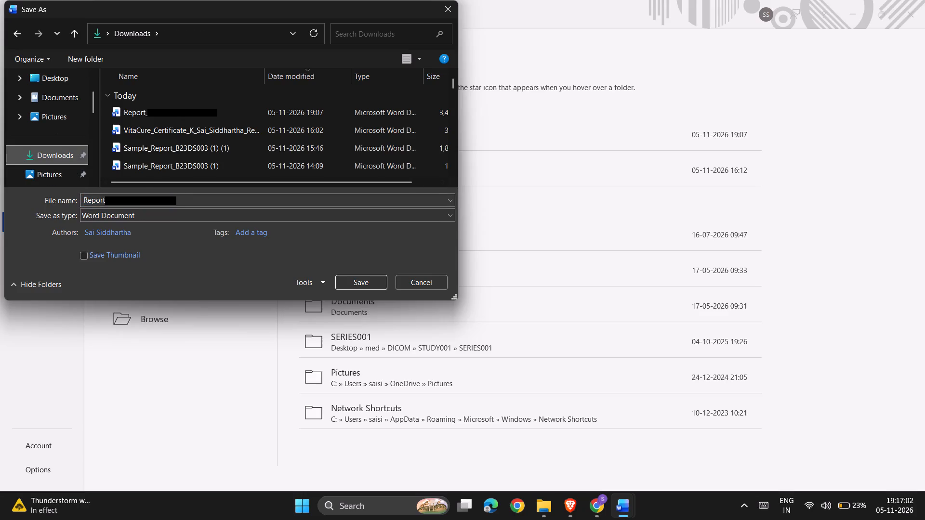
{"action": "left_click", "coordinate": [184, 199]}
{"action": "left_click", "coordinate": [184, 199]}
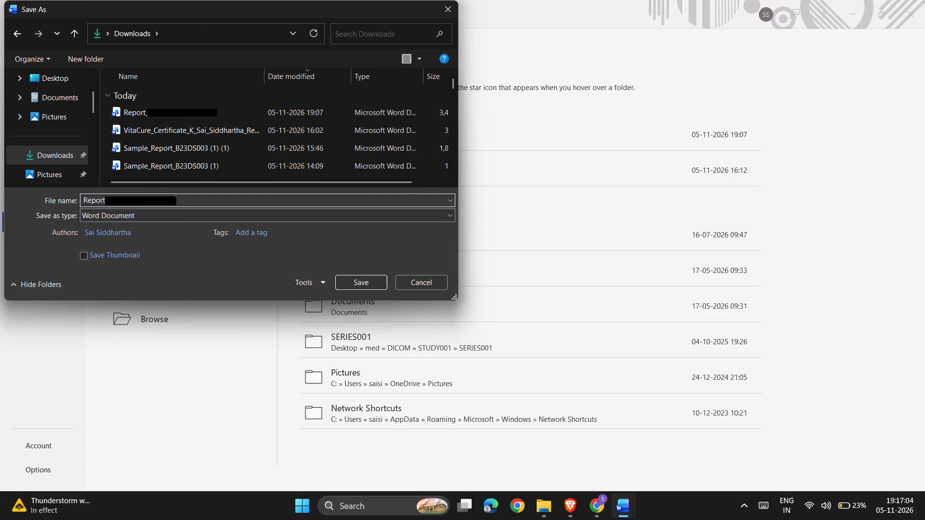
{"action": "key", "text": "BackSpace"}
{"action": "key", "text": "BackSpace"}
{"action": "key", "text": "BackSpace"}
{"action": "key", "text": "BackSpace"}
{"action": "key", "text": "BackSpace"}
{"action": "key", "text": "BackSpace"}
{"action": "key", "text": "BackSpace"}
{"action": "key", "text": "BackSpace"}
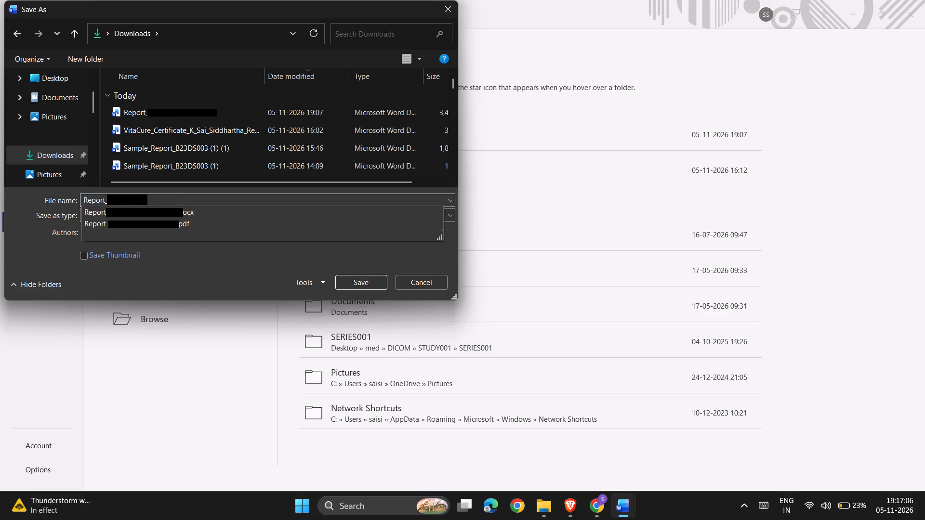
{"action": "key", "text": "BackSpace"}
{"action": "type", "text": "Se"}
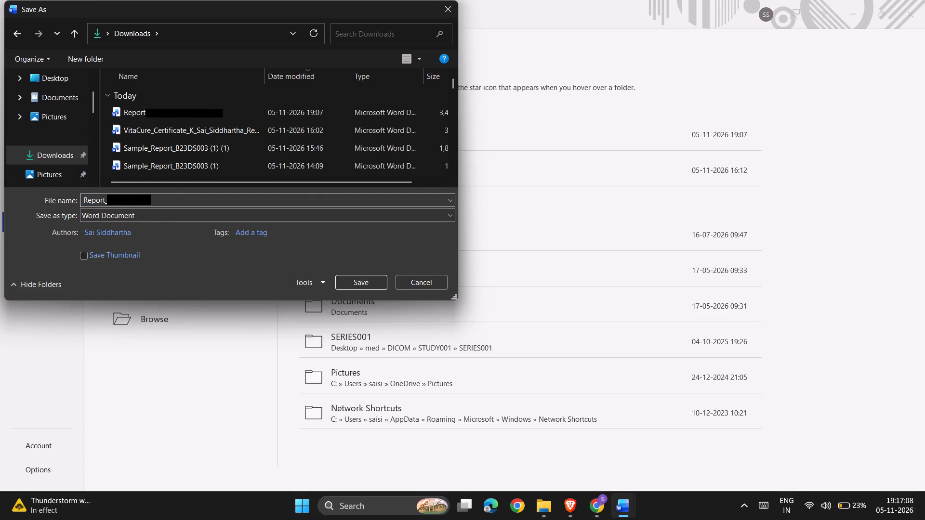
{"action": "type", "text": "minar"}
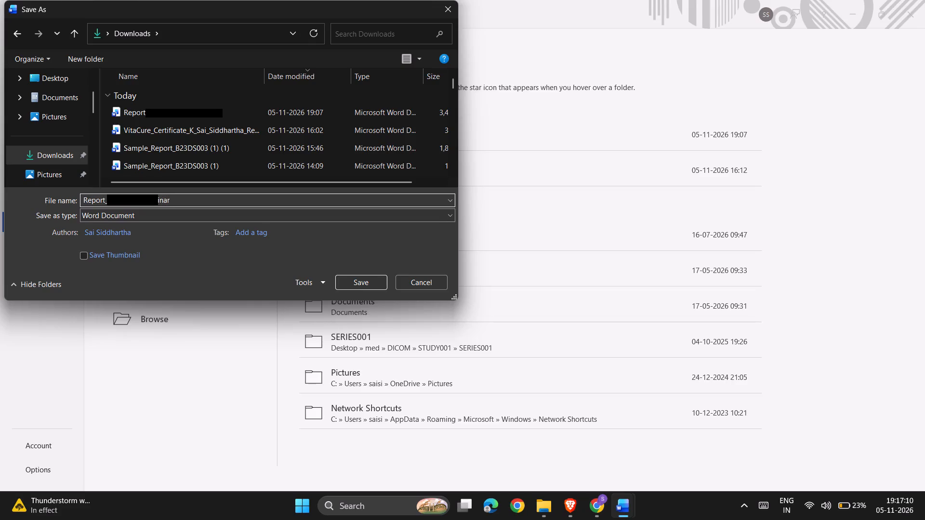
{"action": "left_click", "coordinate": [354, 279]}
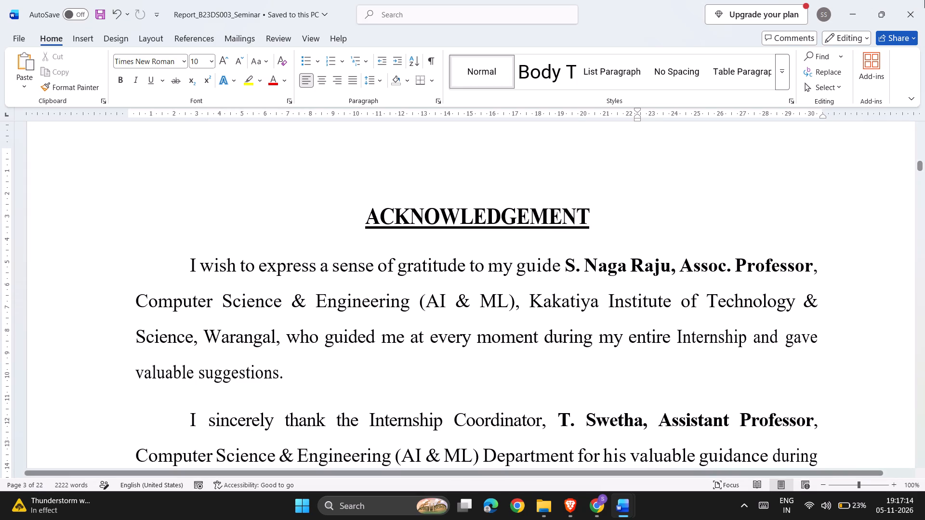
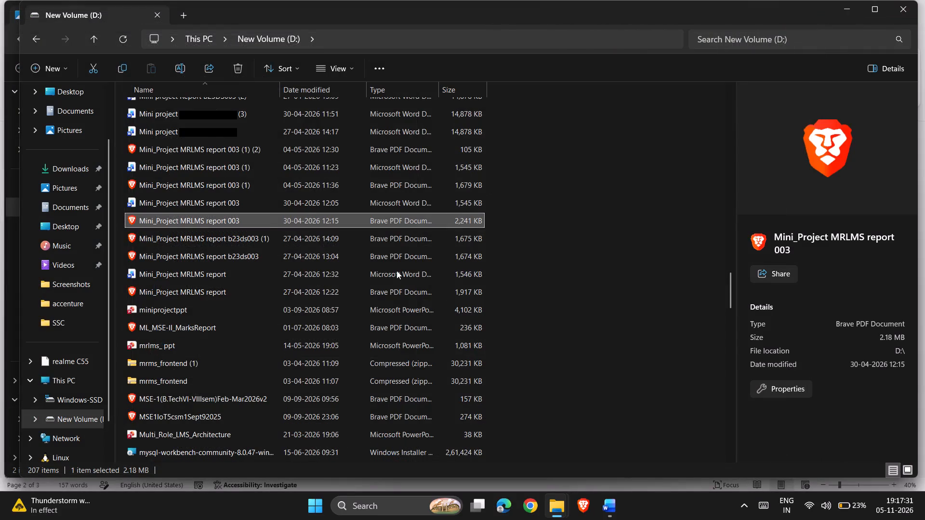
{"action": "scroll", "coordinate": [396, 271], "scroll_direction": "up", "scroll_amount": 5}
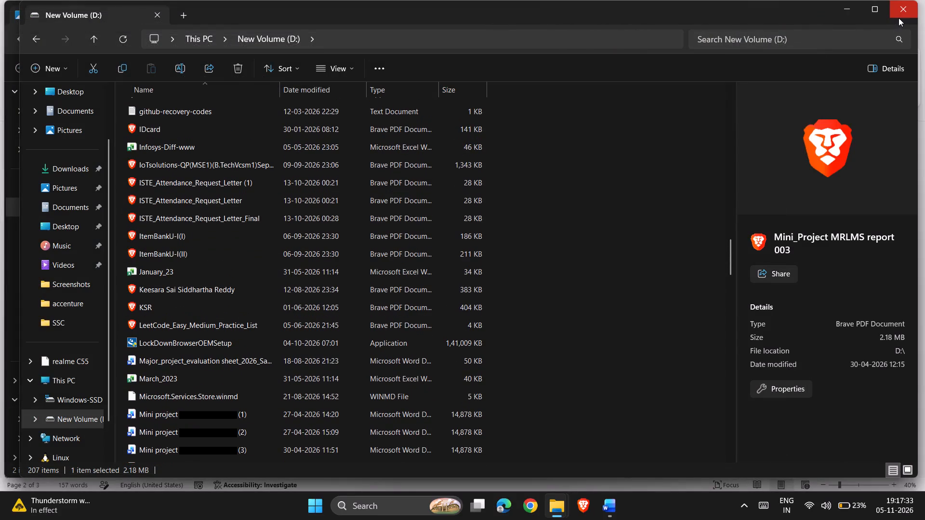
{"action": "left_click", "coordinate": [899, 18]}
{"action": "left_click", "coordinate": [888, 10]}
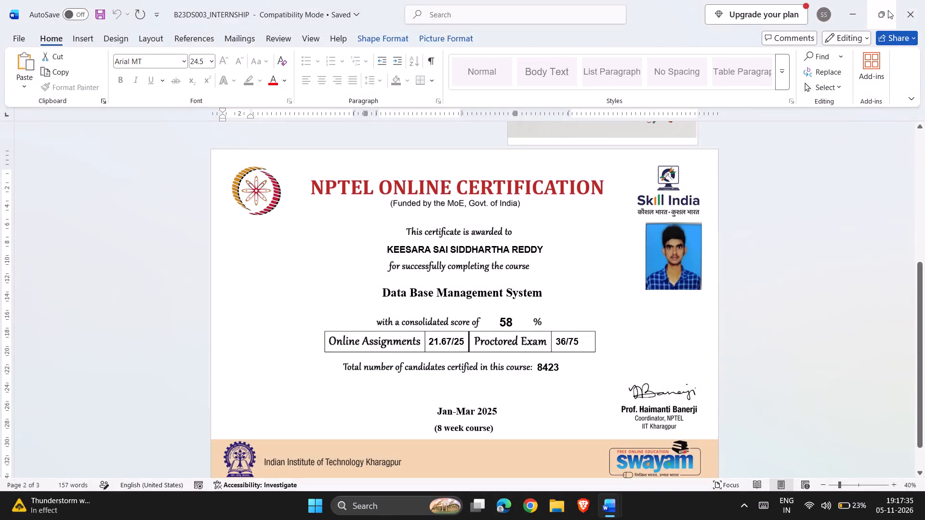
Close the internship Word document containing the NPTEL certificate.
{"action": "left_click", "coordinate": [920, 21]}
{"action": "left_click", "coordinate": [900, 6]}
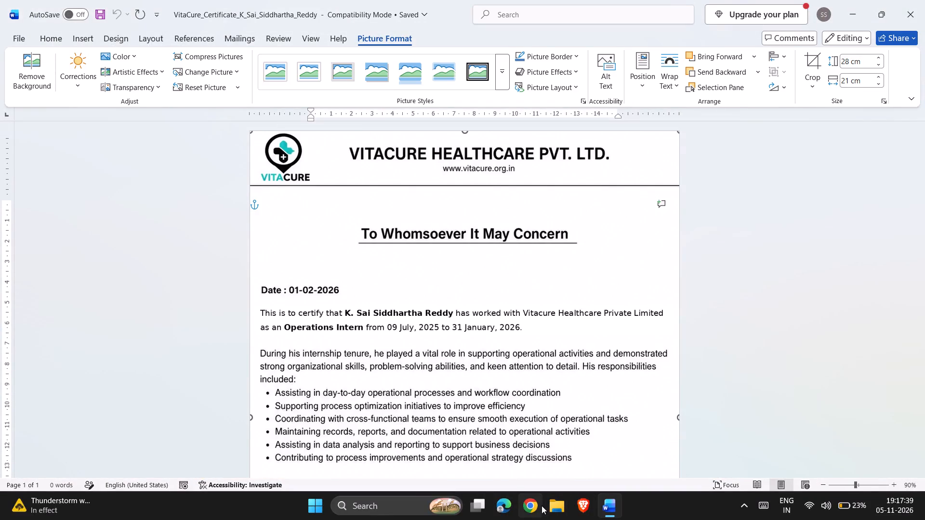
Switch to Chrome, search the web for "word to pdf" and open iLovePDF's Word to PDF converter.
{"action": "left_click", "coordinate": [525, 506]}
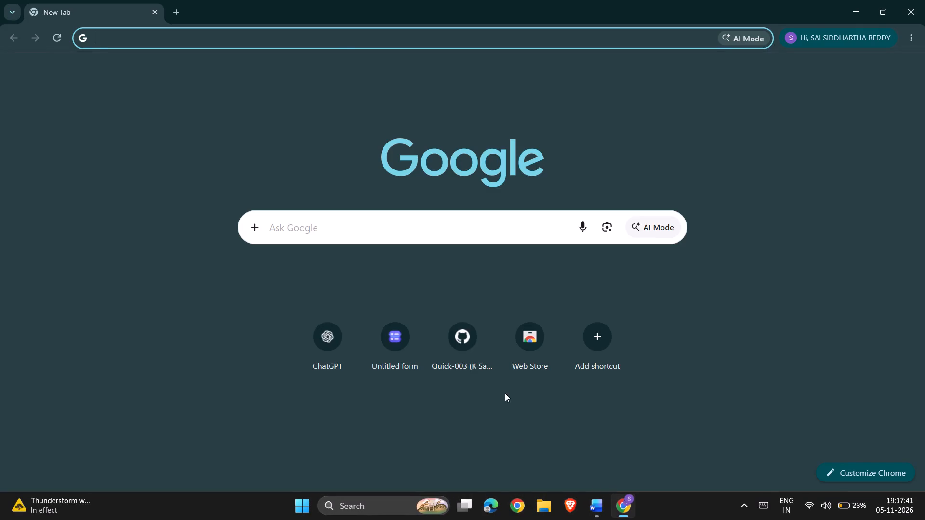
{"action": "type", "text": "word"}
{"action": "key", "text": "space"}
{"action": "left_click", "coordinate": [287, 81]}
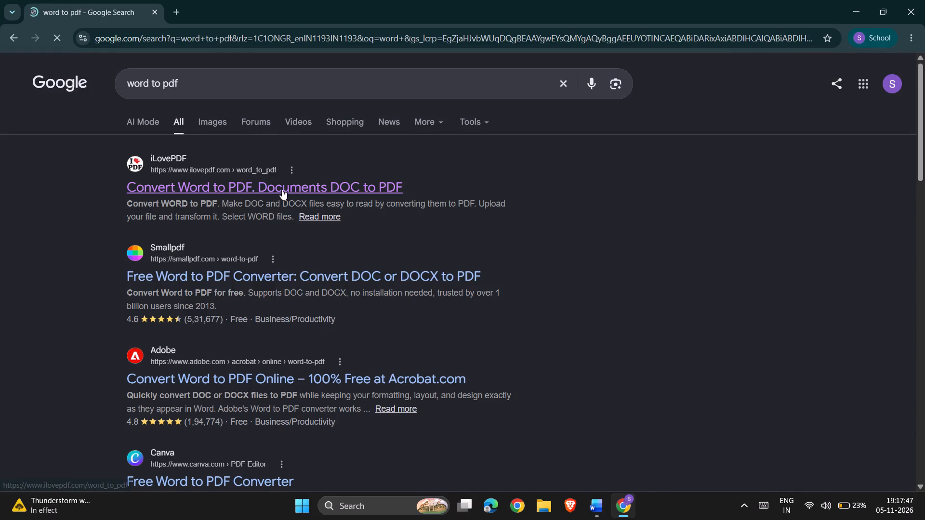
{"action": "left_click", "coordinate": [282, 189]}
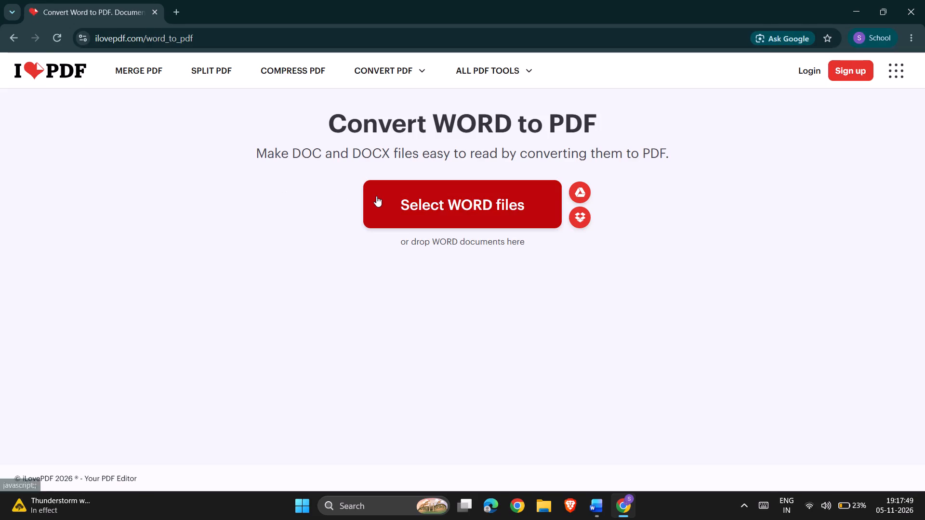
Convert the Seminar report Word file from Downloads to PDF and download the converted file.
{"action": "left_click", "coordinate": [376, 196]}
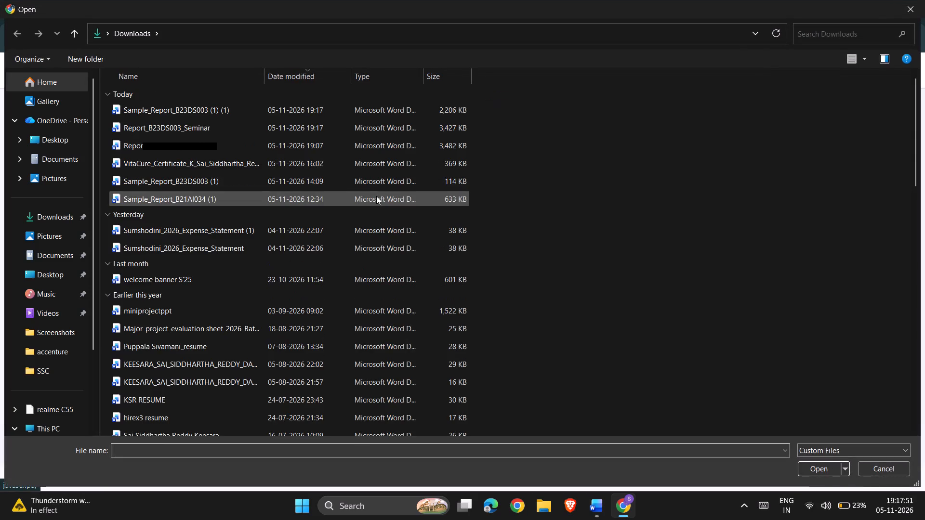
{"action": "left_click", "coordinate": [271, 126]}
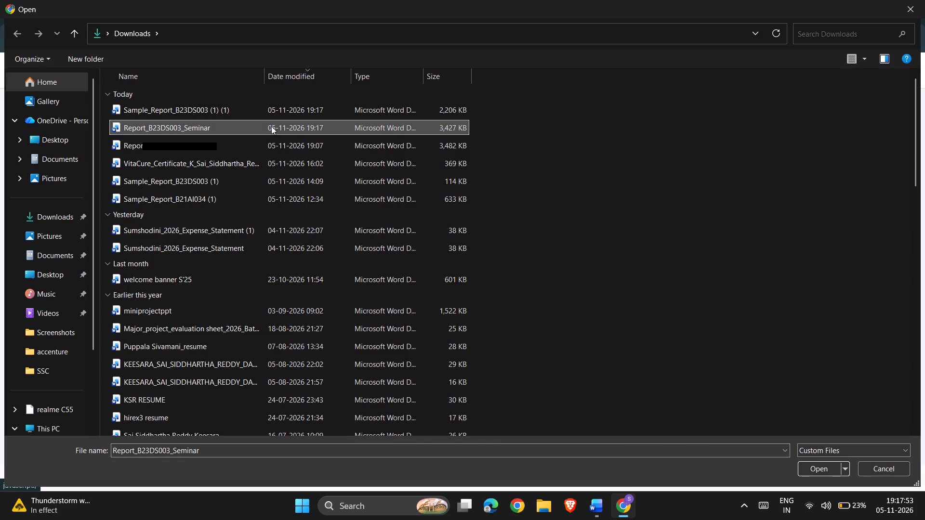
{"action": "key", "text": "Return"}
{"action": "key", "text": "Return"}
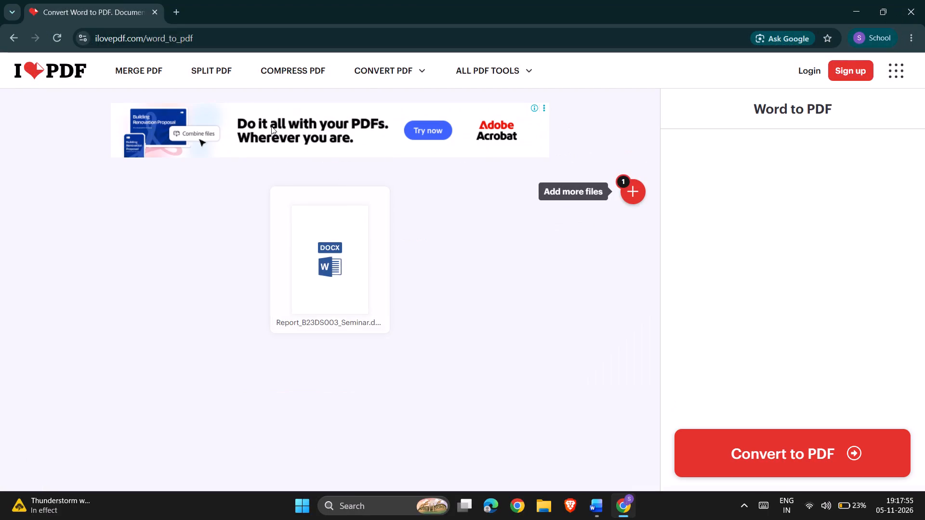
{"action": "left_click", "coordinate": [753, 441]}
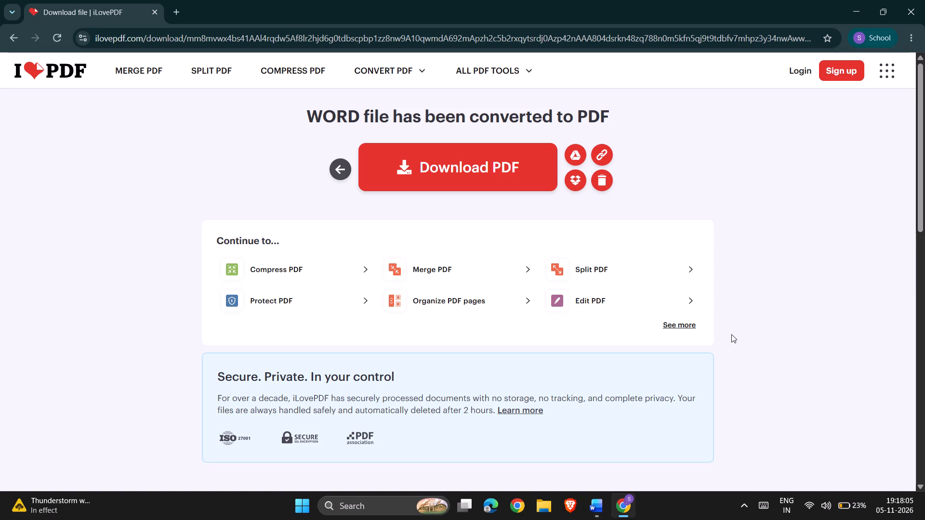
{"action": "left_click", "coordinate": [497, 169]}
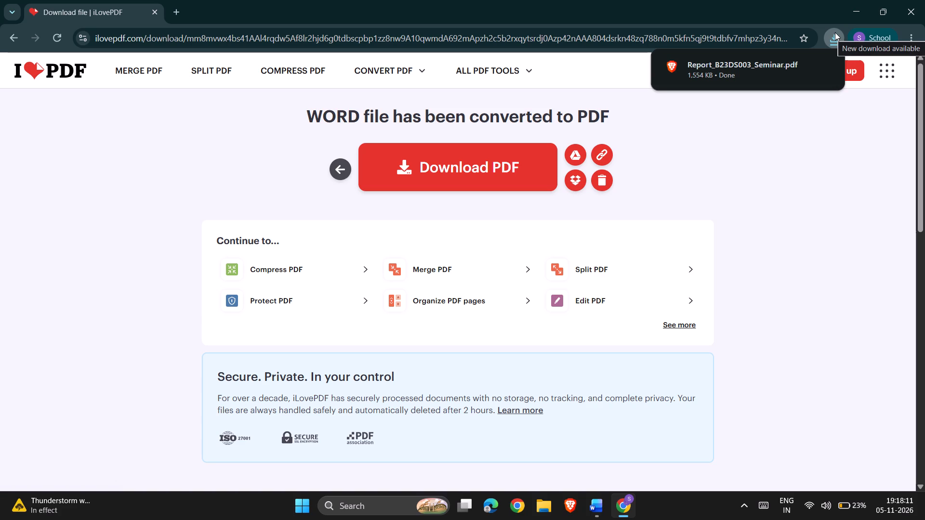
Open the downloaded Seminar PDF and check the layout of its opening pages, from the title page through the List of Figures.
{"action": "left_click", "coordinate": [775, 63]}
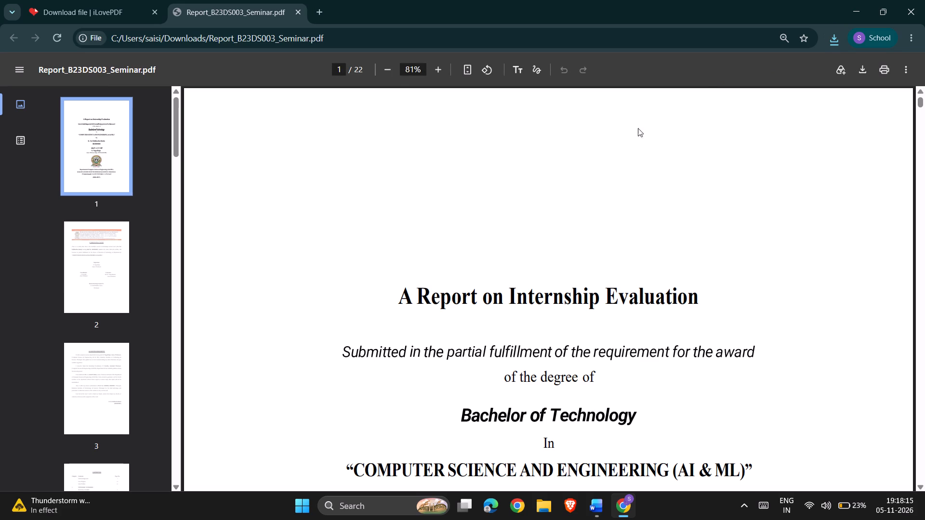
{"action": "scroll", "coordinate": [595, 263], "scroll_direction": "down", "scroll_amount": 4}
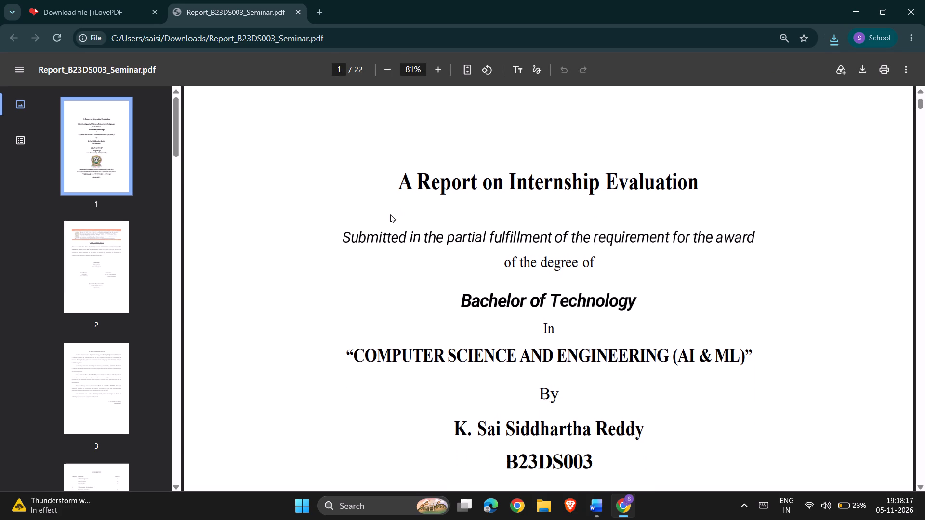
{"action": "left_click", "coordinate": [107, 246]}
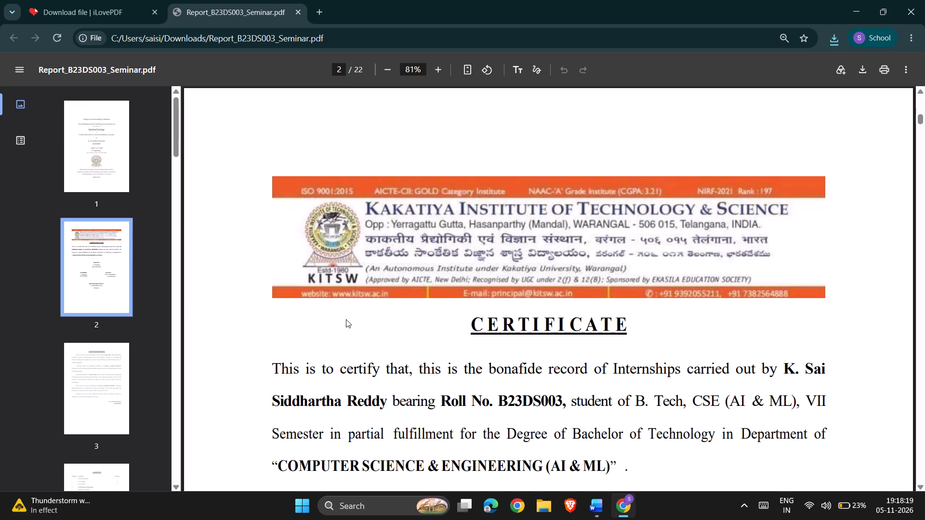
{"action": "scroll", "coordinate": [346, 319], "scroll_direction": "down", "scroll_amount": 7}
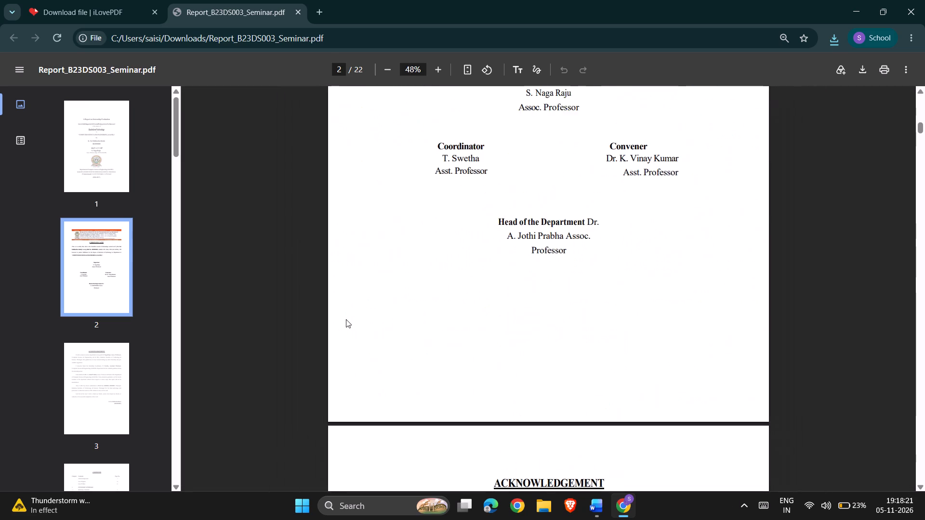
{"action": "scroll", "coordinate": [346, 319], "scroll_direction": "up", "scroll_amount": 4}
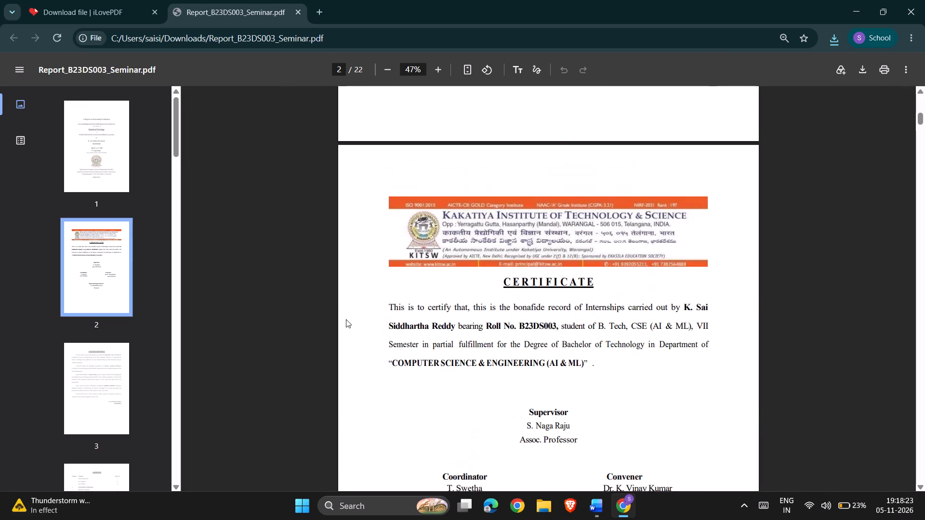
{"action": "scroll", "coordinate": [346, 319], "scroll_direction": "up", "scroll_amount": 4}
{"action": "scroll", "coordinate": [346, 319], "scroll_direction": "down", "scroll_amount": 1}
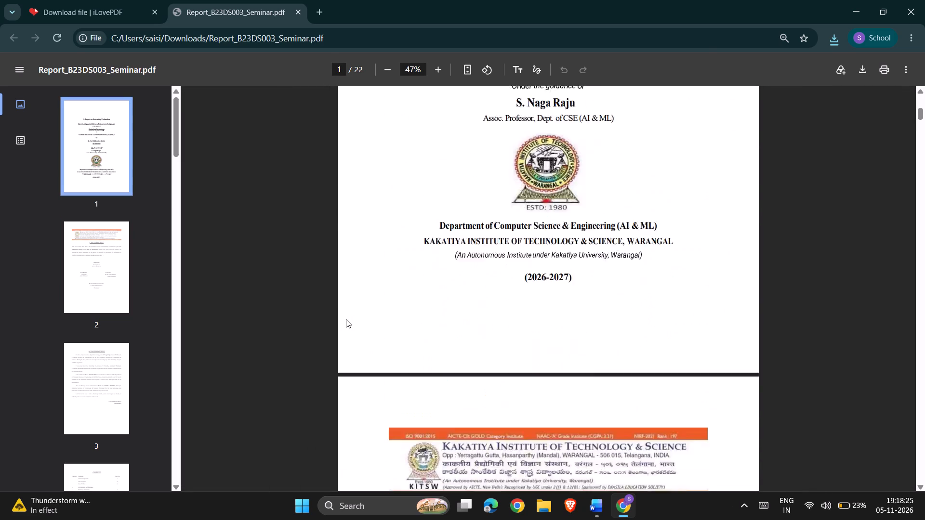
{"action": "scroll", "coordinate": [346, 319], "scroll_direction": "down", "scroll_amount": 4}
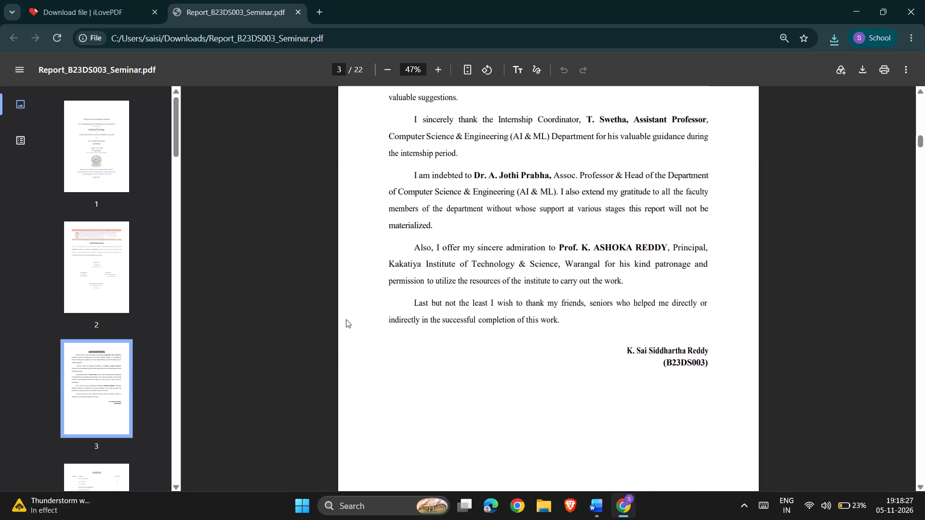
{"action": "scroll", "coordinate": [346, 319], "scroll_direction": "down", "scroll_amount": 8}
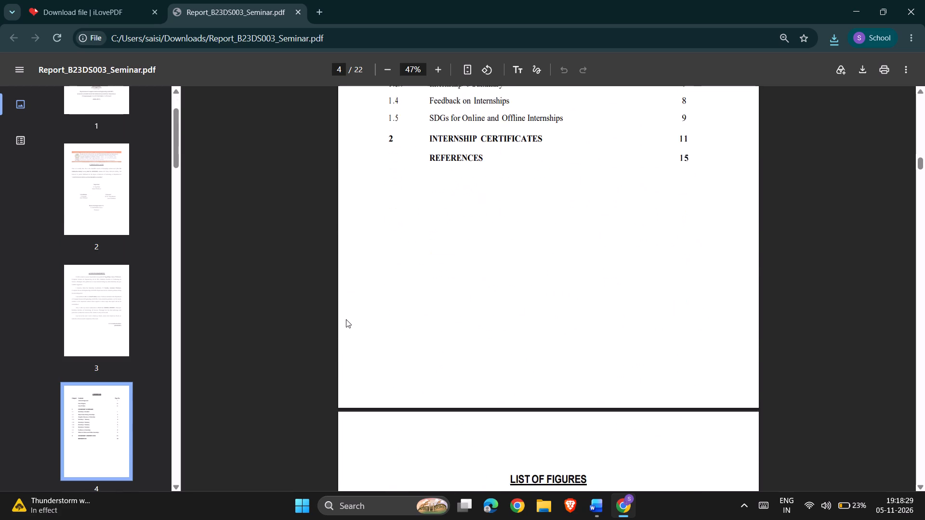
{"action": "scroll", "coordinate": [346, 319], "scroll_direction": "down", "scroll_amount": 4}
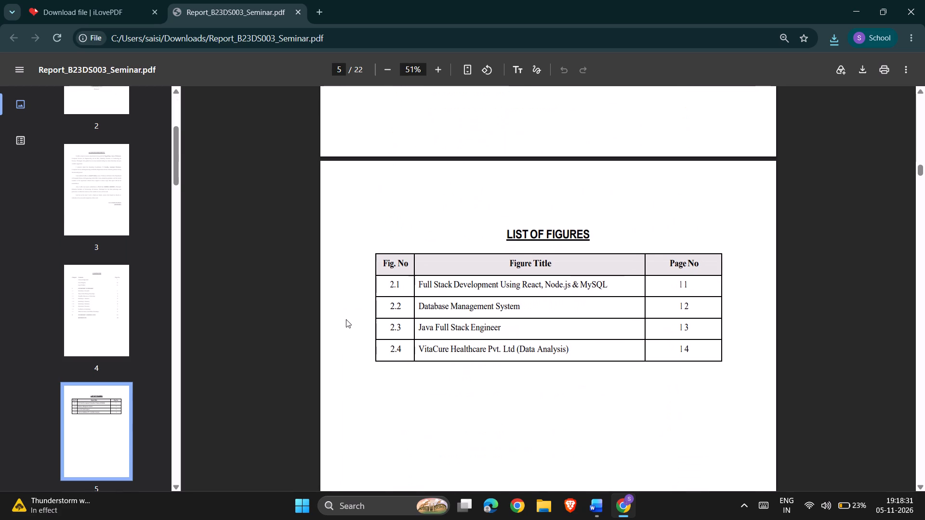
Recheck the PDF's title, certificate, acknowledgement and contents pages for text and layout.
{"action": "scroll", "coordinate": [346, 319], "scroll_direction": "up", "scroll_amount": 8}
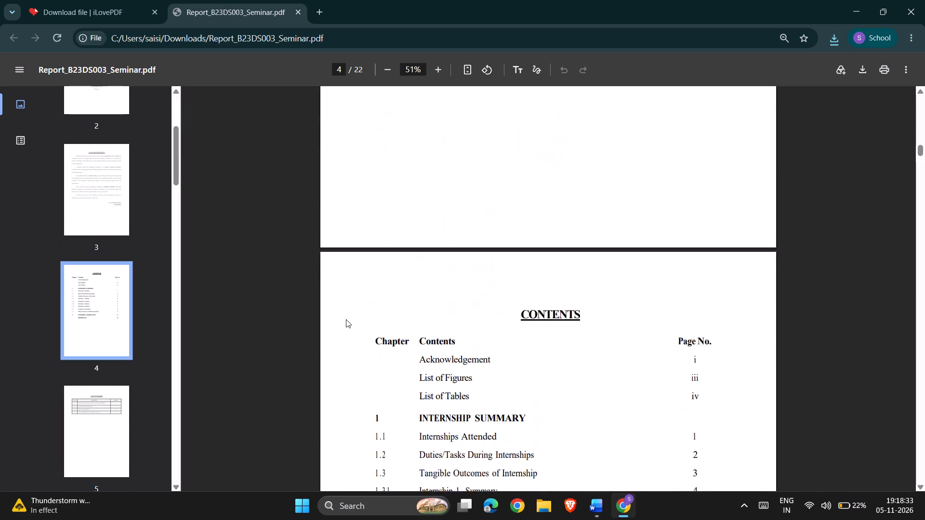
{"action": "scroll", "coordinate": [346, 319], "scroll_direction": "up", "scroll_amount": 6}
{"action": "scroll", "coordinate": [346, 319], "scroll_direction": "down", "scroll_amount": 1}
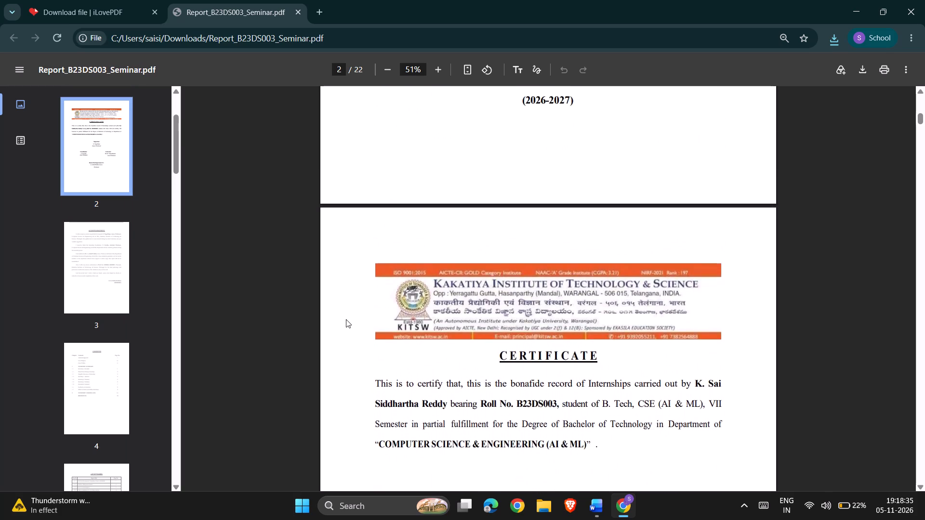
{"action": "scroll", "coordinate": [346, 319], "scroll_direction": "down", "scroll_amount": 3}
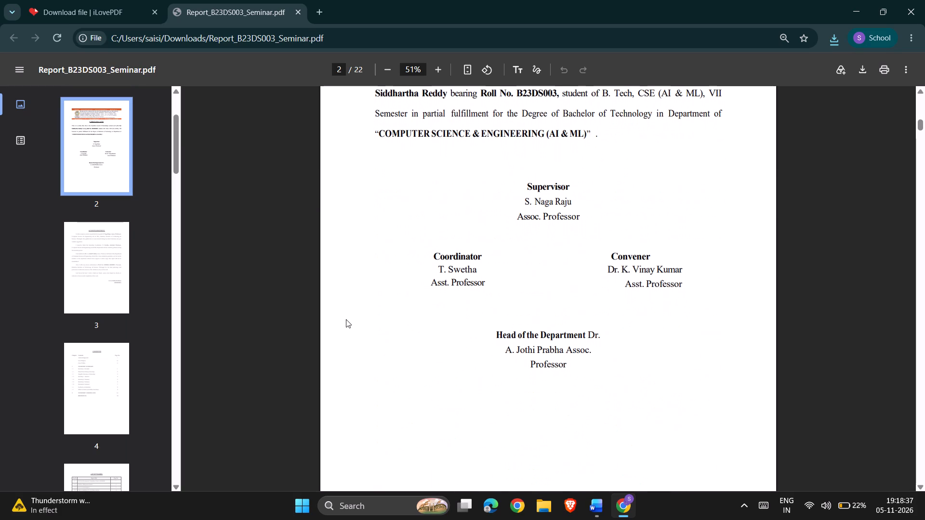
{"action": "scroll", "coordinate": [346, 319], "scroll_direction": "down", "scroll_amount": 10}
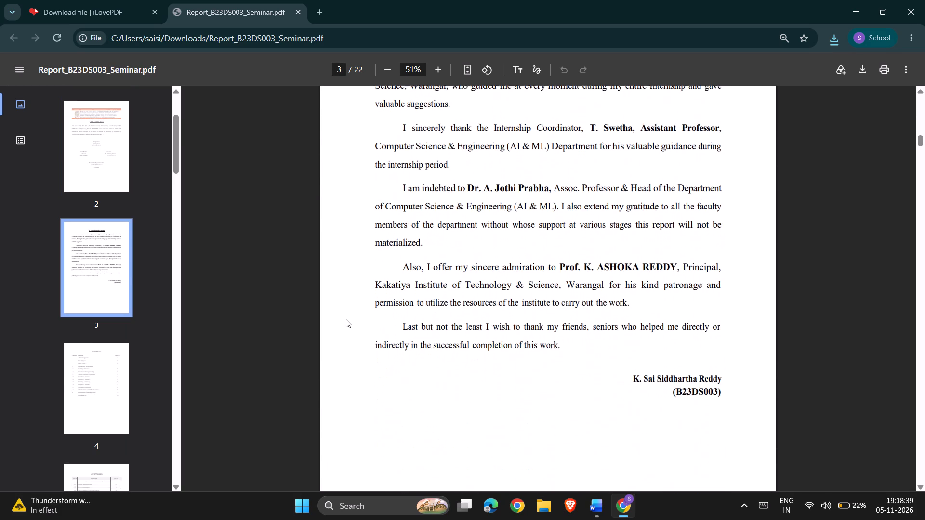
{"action": "scroll", "coordinate": [346, 319], "scroll_direction": "up", "scroll_amount": 13}
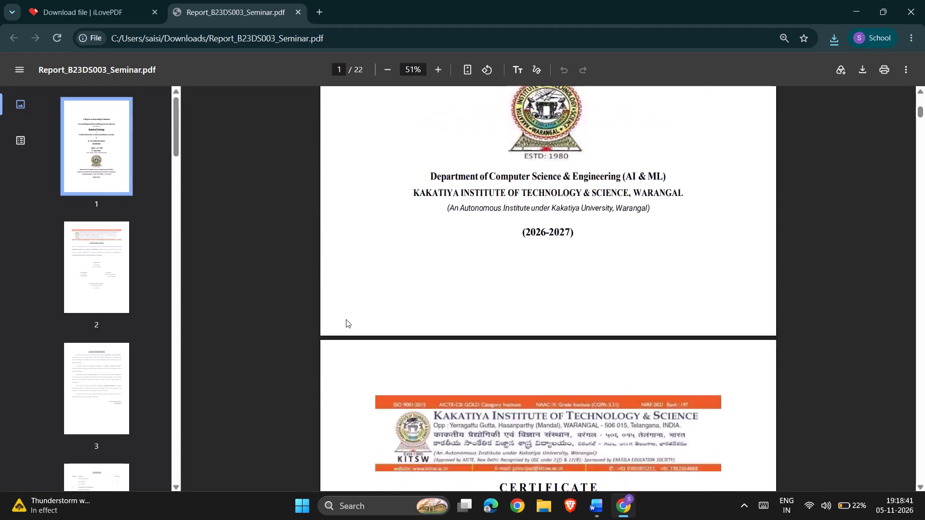
{"action": "scroll", "coordinate": [346, 319], "scroll_direction": "up", "scroll_amount": 3}
{"action": "scroll", "coordinate": [346, 319], "scroll_direction": "down", "scroll_amount": 5}
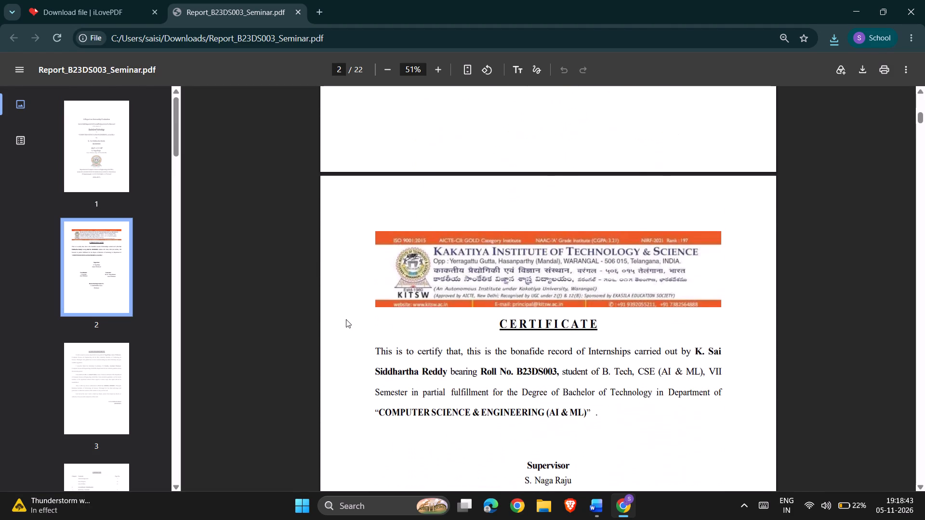
{"action": "scroll", "coordinate": [346, 319], "scroll_direction": "down", "scroll_amount": 4}
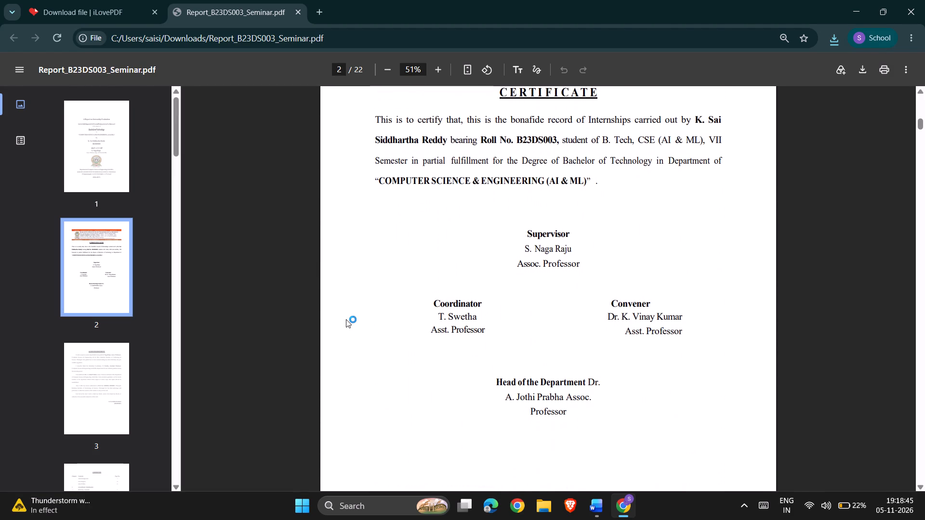
{"action": "scroll", "coordinate": [346, 319], "scroll_direction": "down", "scroll_amount": 6}
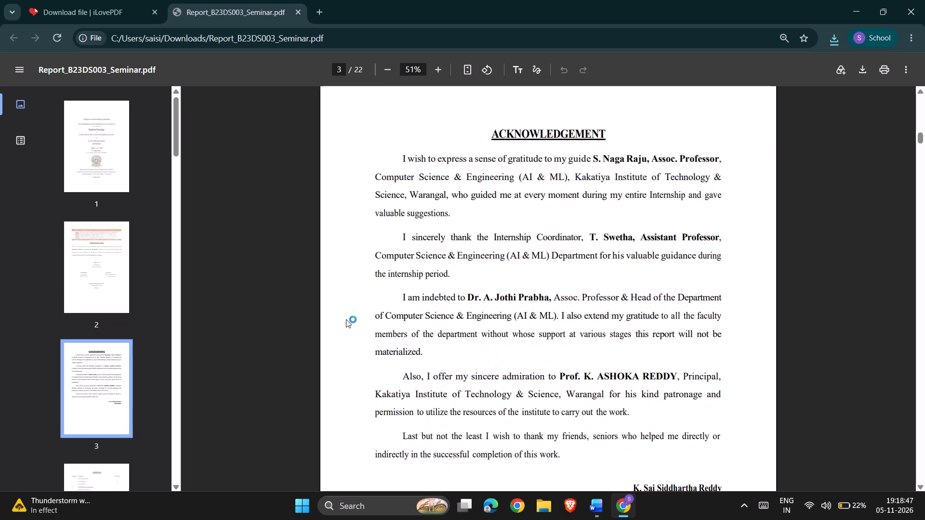
{"action": "scroll", "coordinate": [346, 319], "scroll_direction": "down", "scroll_amount": 1}
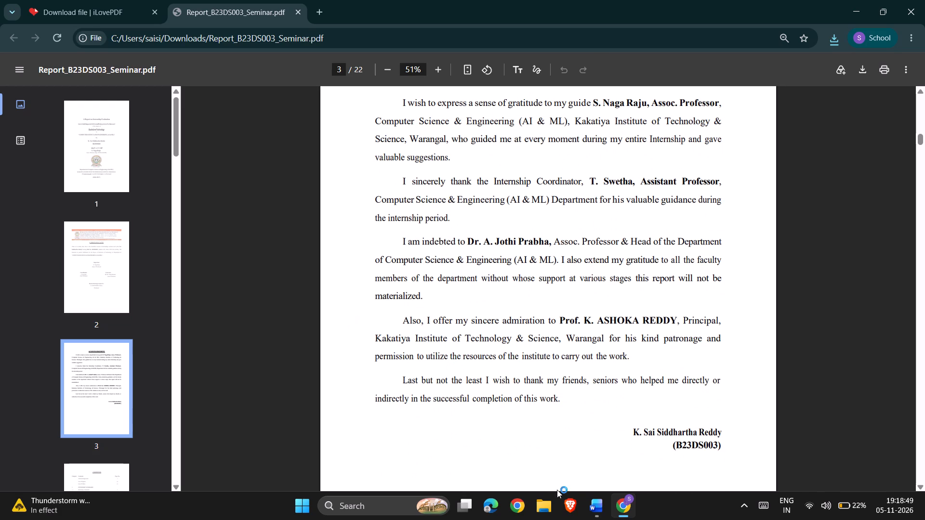
Switch to Word, look through the VitaCure certificate document and close it.
{"action": "left_click", "coordinate": [594, 505]}
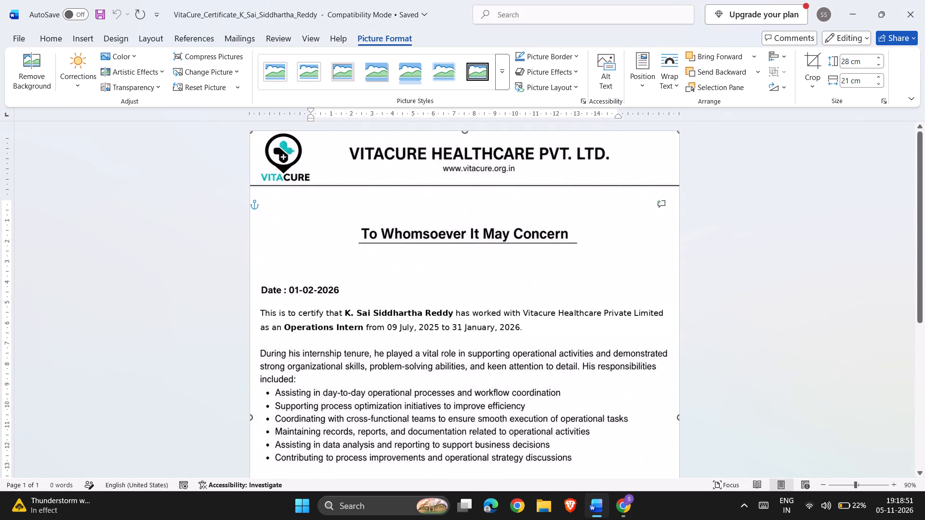
{"action": "scroll", "coordinate": [532, 305], "scroll_direction": "up", "scroll_amount": 20}
{"action": "scroll", "coordinate": [532, 305], "scroll_direction": "up", "scroll_amount": 17}
{"action": "scroll", "coordinate": [532, 305], "scroll_direction": "down", "scroll_amount": 16}
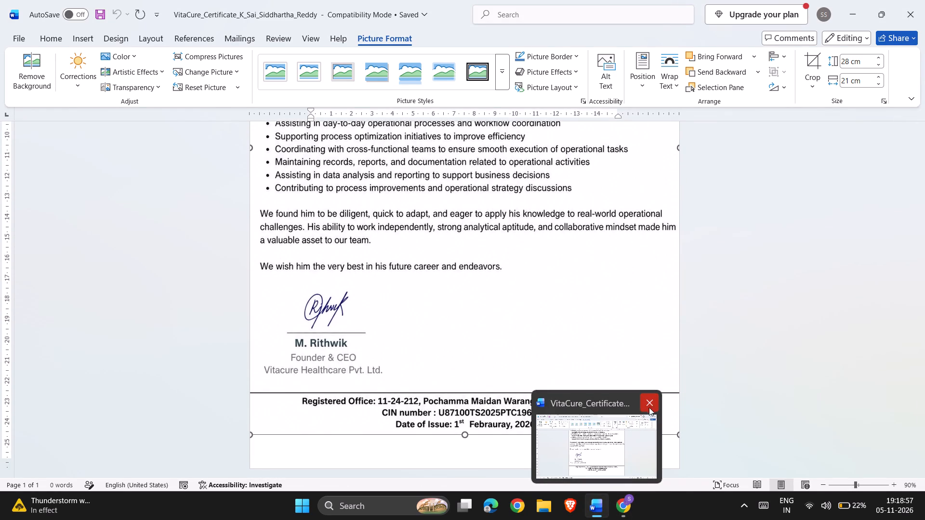
{"action": "left_click", "coordinate": [649, 401]}
Reopen the VitaCure certificate document from the recent files in File Explorer.
{"action": "left_click", "coordinate": [556, 512]}
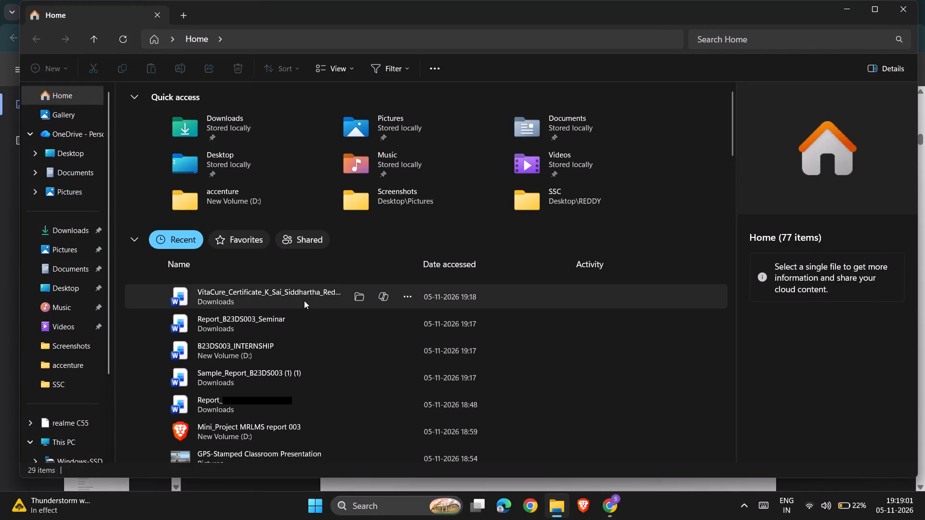
{"action": "double_click", "coordinate": [304, 300]}
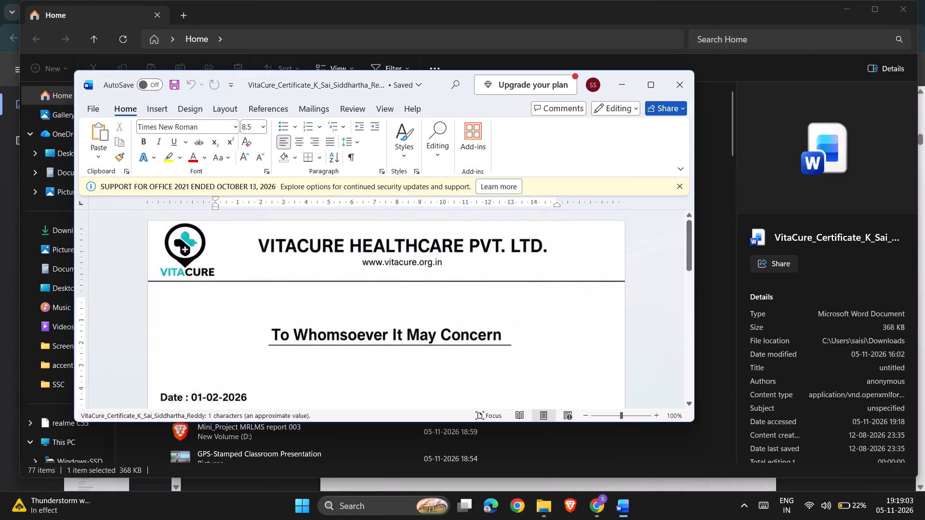
Close the VitaCure certificate and open the Seminar report document from the Downloads folder in a maximized Word window.
{"action": "left_click", "coordinate": [673, 81]}
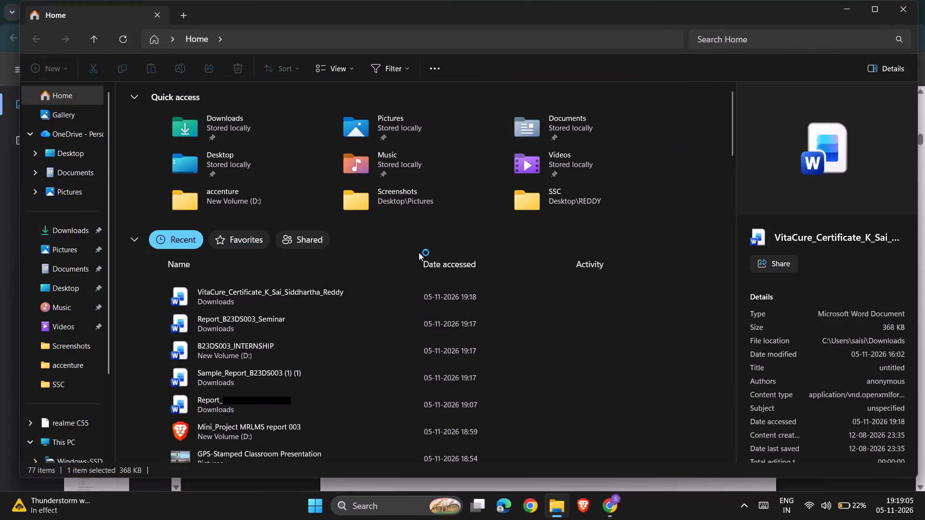
{"action": "double_click", "coordinate": [357, 329]}
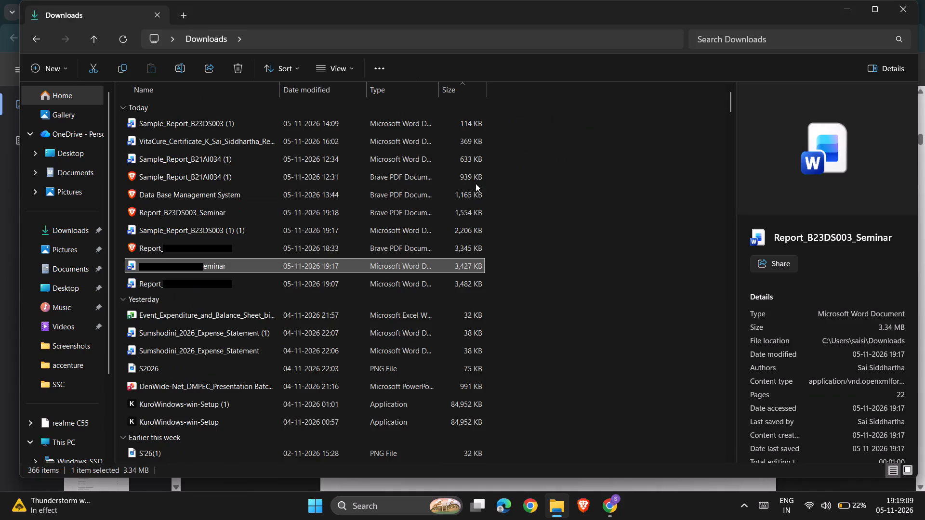
{"action": "double_click", "coordinate": [397, 265]}
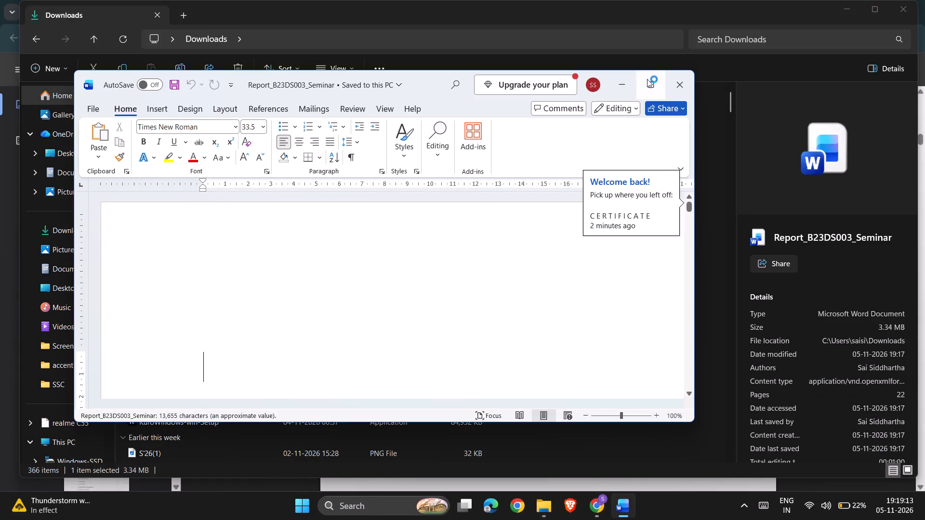
{"action": "left_click", "coordinate": [647, 79]}
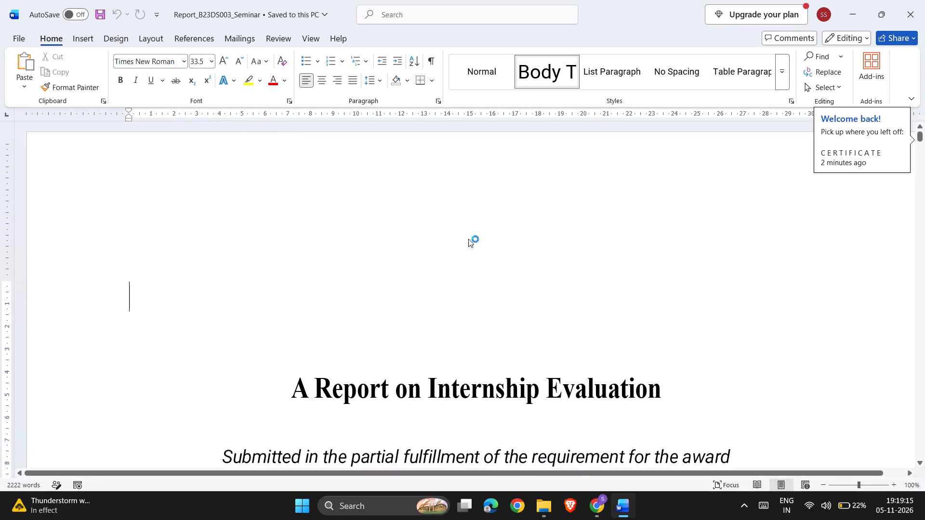
On the certificate page, split the Head of the Department block into separate lines for heading, name and "Assoc. Professor".
{"action": "scroll", "coordinate": [468, 239], "scroll_direction": "down", "scroll_amount": 7}
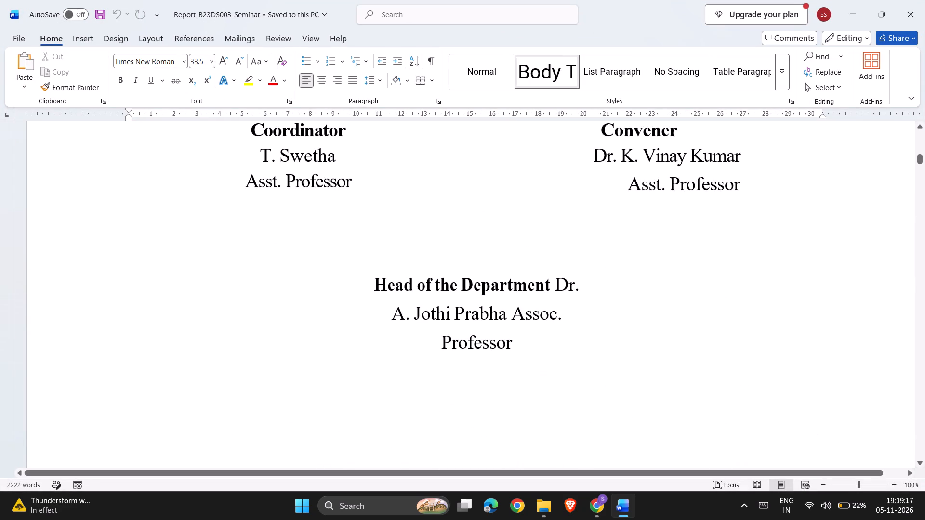
{"action": "left_click", "coordinate": [559, 285]}
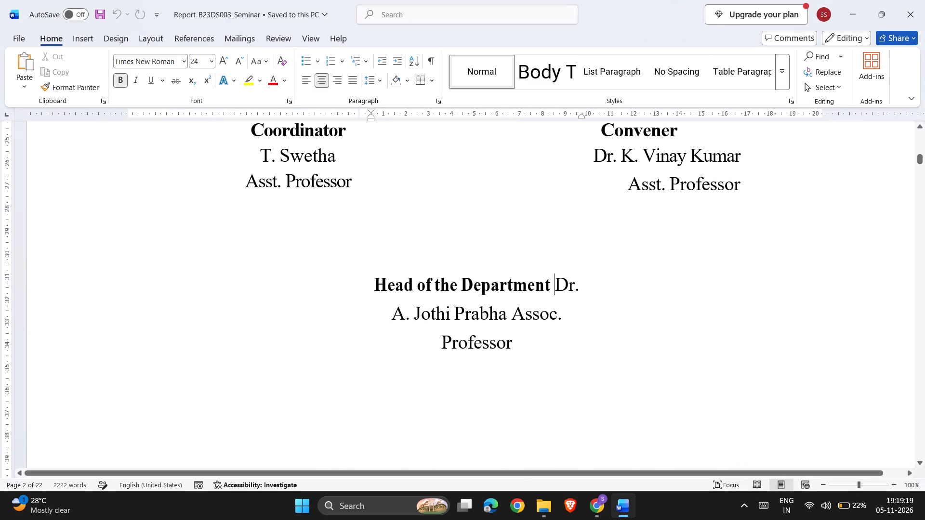
{"action": "key", "text": "Return"}
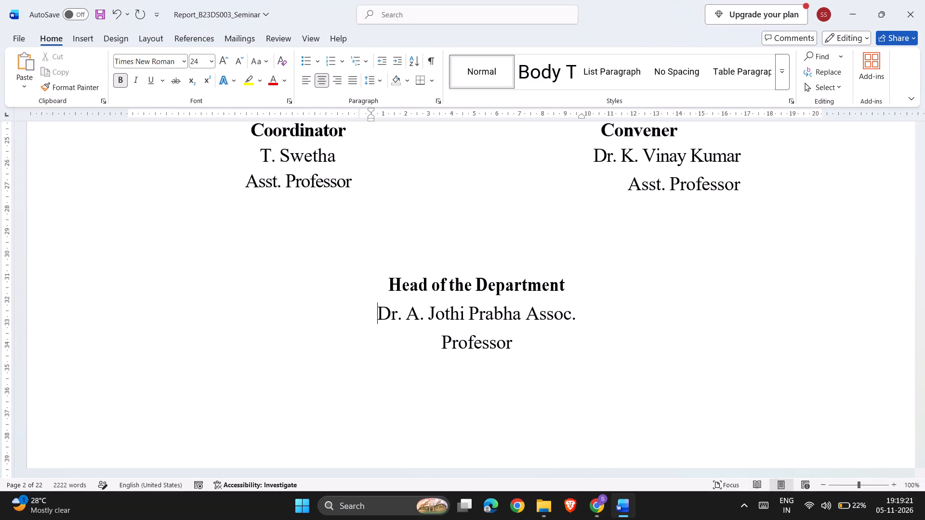
{"action": "left_click", "coordinate": [528, 316]}
{"action": "key", "text": "Return"}
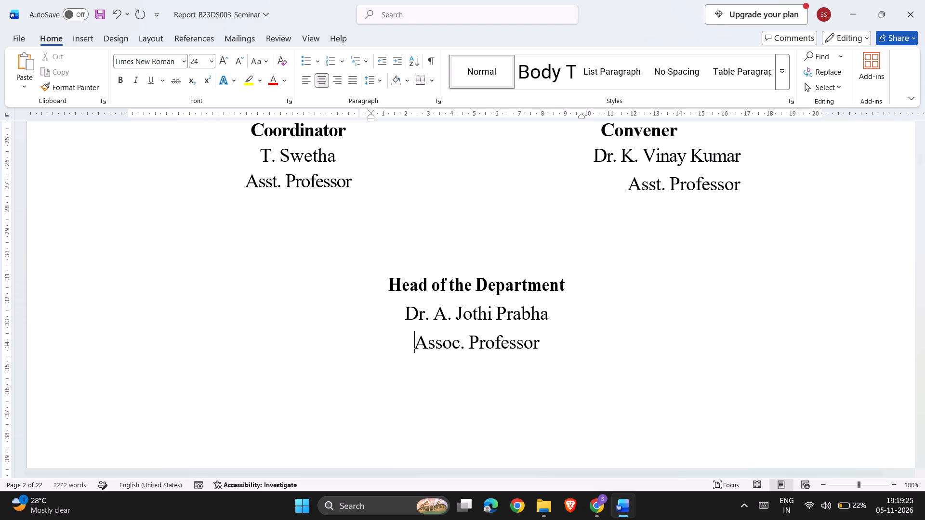
Save the edited report as a Word Document in the Downloads folder under its existing Seminar file name.
{"action": "scroll", "coordinate": [528, 316], "scroll_direction": "down", "scroll_amount": 2}
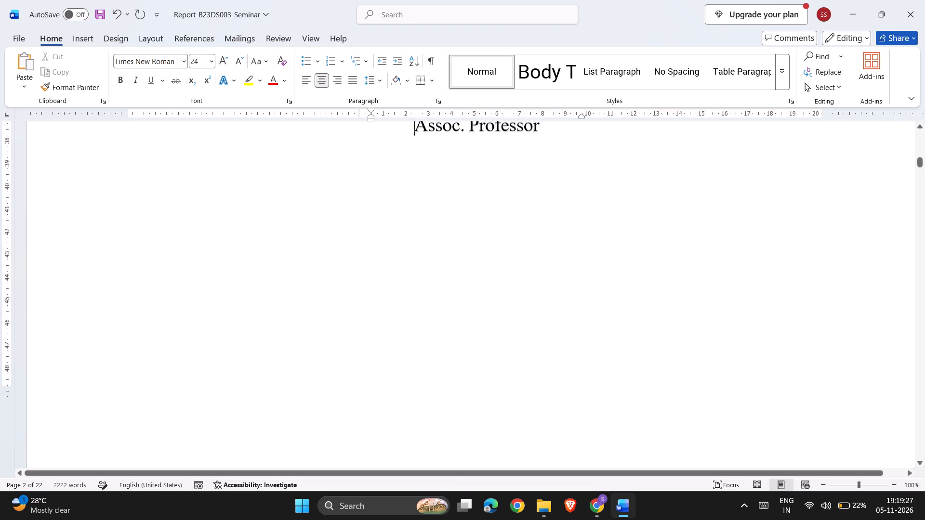
{"action": "scroll", "coordinate": [528, 316], "scroll_direction": "down", "scroll_amount": 3}
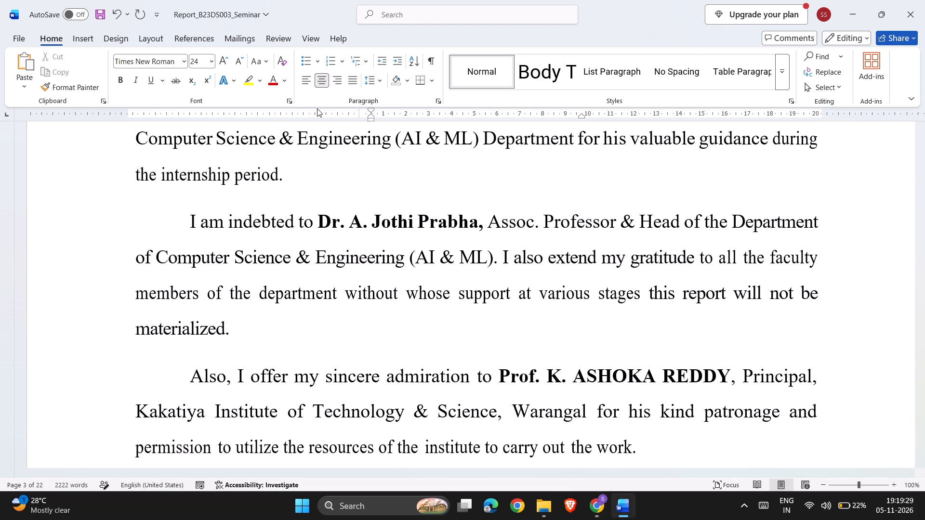
{"action": "left_click", "coordinate": [26, 36]}
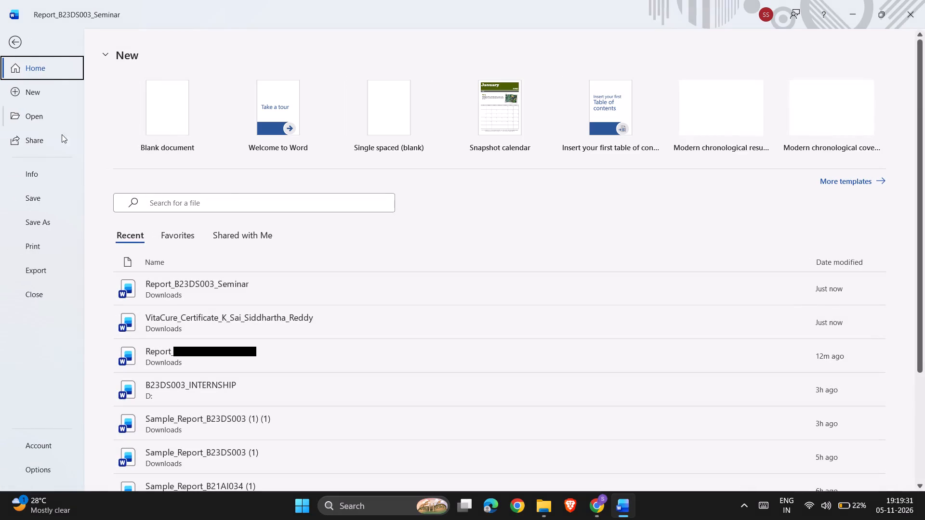
{"action": "left_click", "coordinate": [38, 219]}
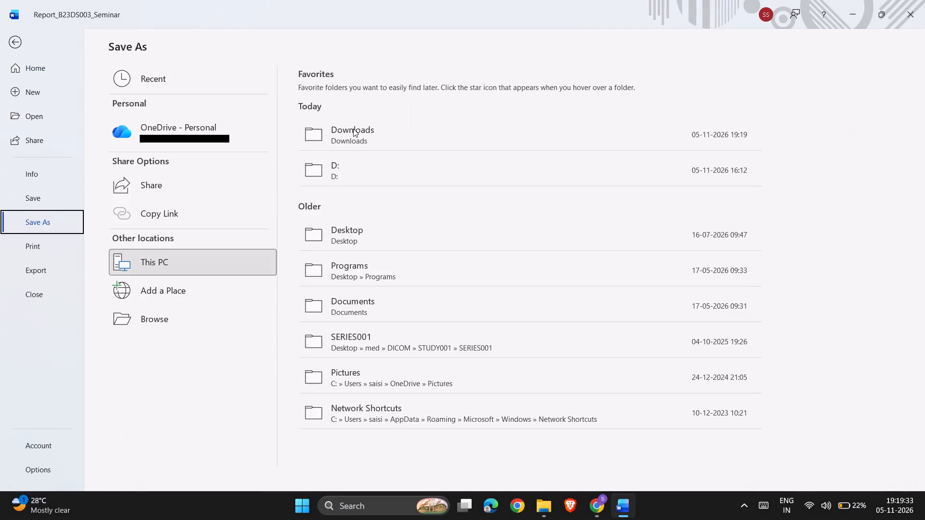
{"action": "left_click", "coordinate": [353, 129]}
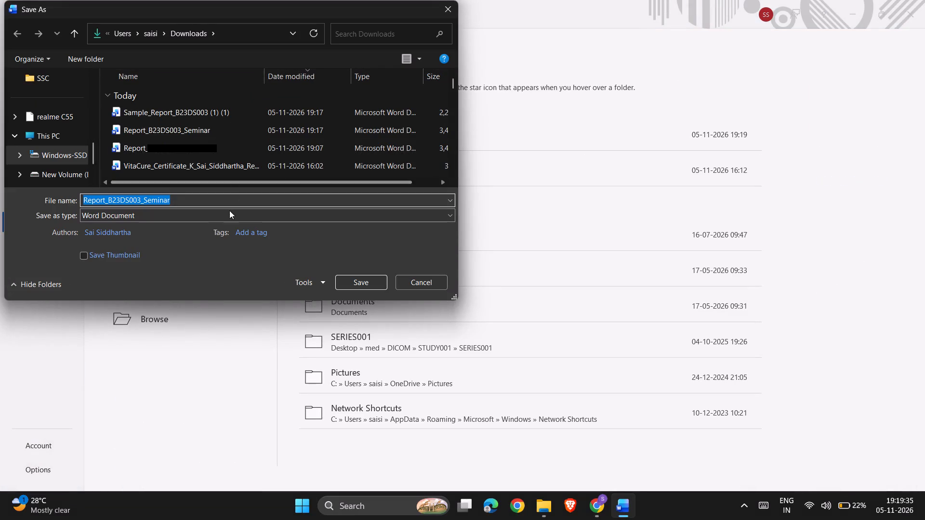
{"action": "scroll", "coordinate": [71, 91], "scroll_direction": "up", "scroll_amount": 1}
{"action": "scroll", "coordinate": [67, 130], "scroll_direction": "down", "scroll_amount": 1}
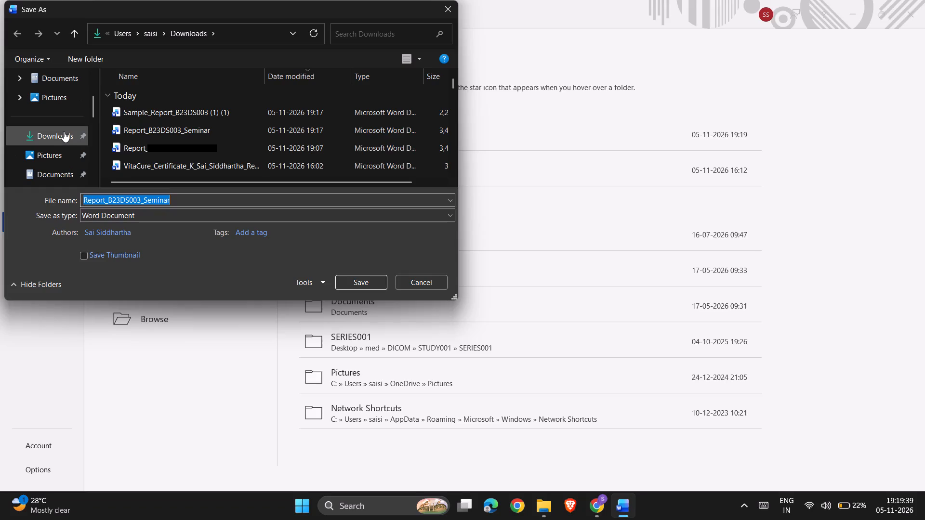
{"action": "left_click", "coordinate": [64, 131]}
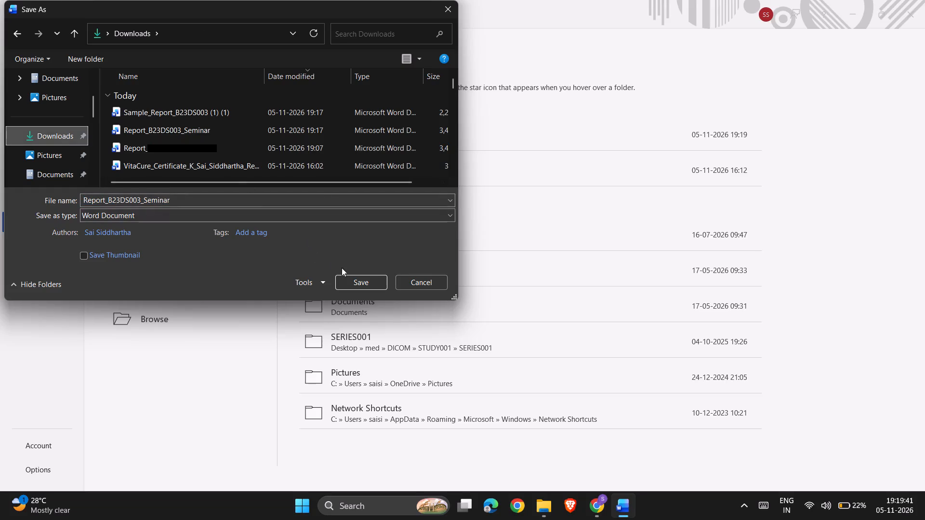
{"action": "left_click", "coordinate": [353, 280]}
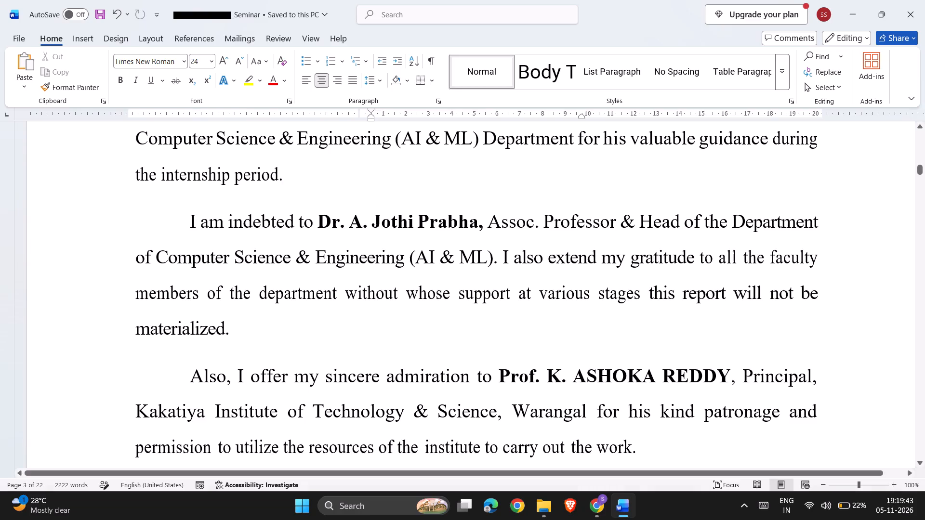
Look over the acknowledgement and contents in Word, and switch to Chrome to check the PDF's acknowledgement, contents and List of Figures pages.
{"action": "scroll", "coordinate": [353, 280], "scroll_direction": "down", "scroll_amount": 2}
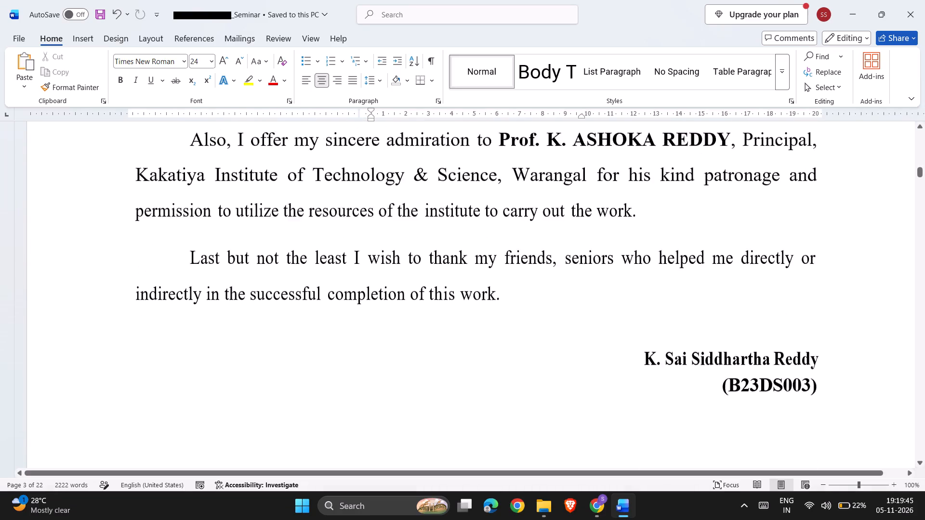
{"action": "scroll", "coordinate": [353, 280], "scroll_direction": "down", "scroll_amount": 6}
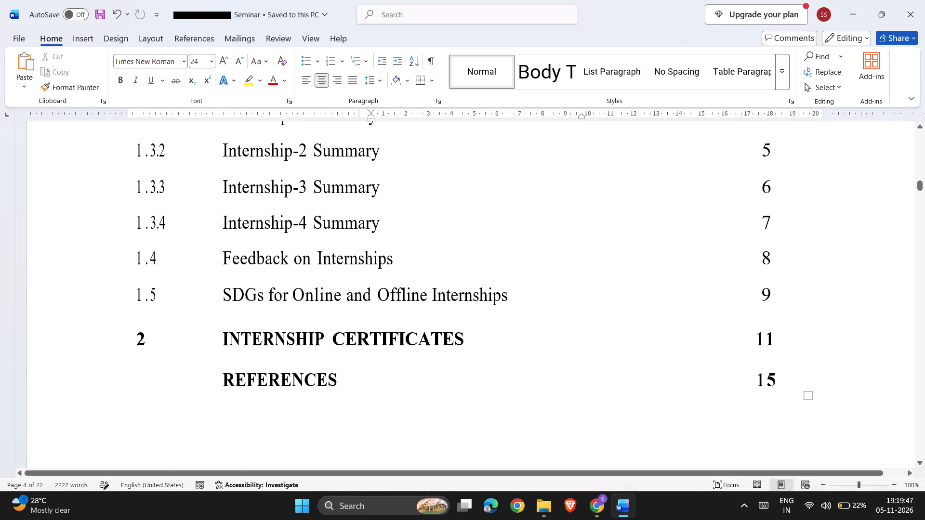
{"action": "left_click", "coordinate": [591, 505]}
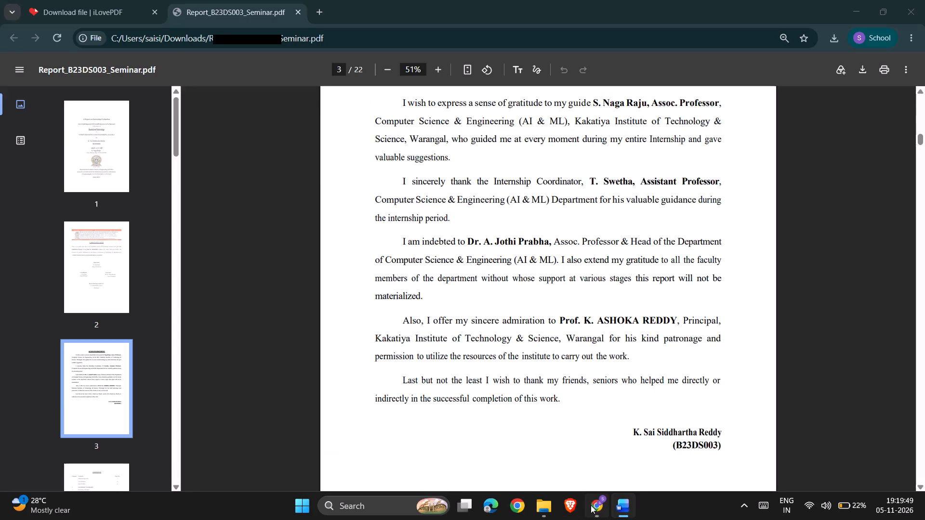
{"action": "scroll", "coordinate": [600, 393], "scroll_direction": "down", "scroll_amount": 2}
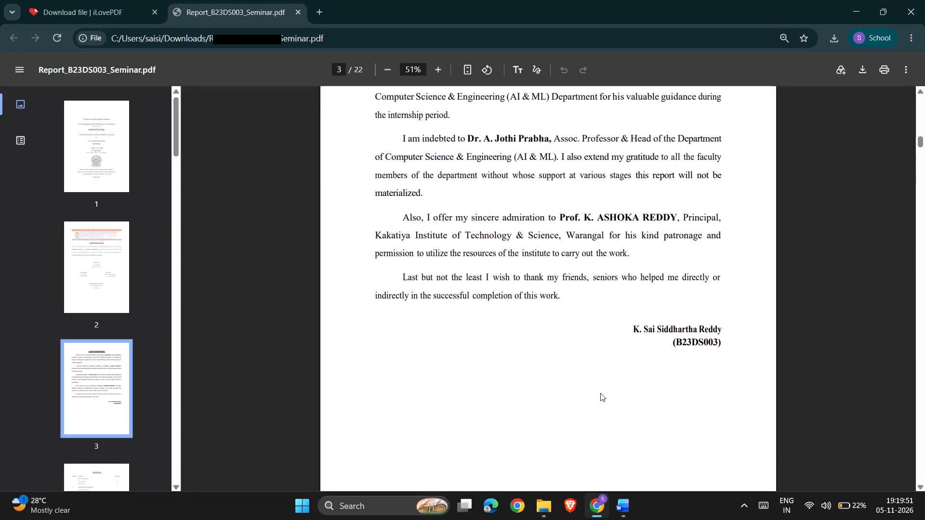
{"action": "scroll", "coordinate": [600, 393], "scroll_direction": "down", "scroll_amount": 7}
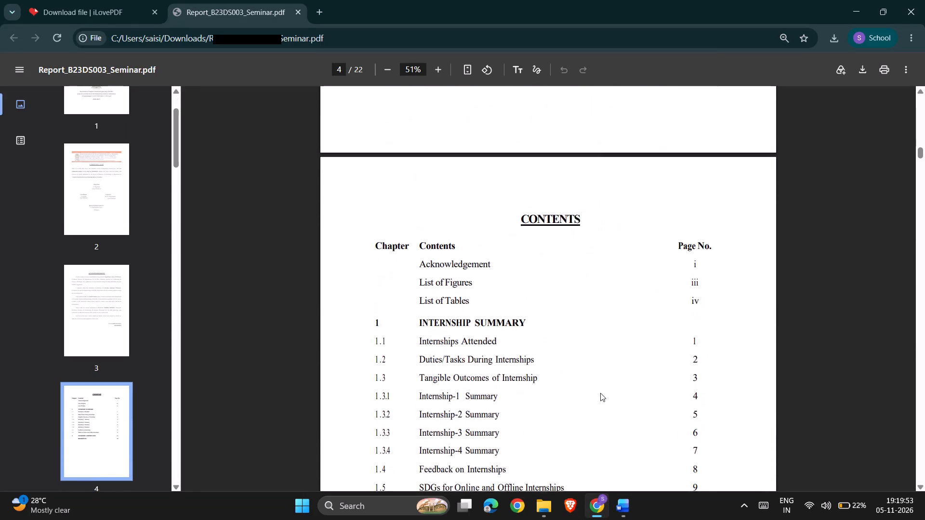
{"action": "scroll", "coordinate": [600, 393], "scroll_direction": "down", "scroll_amount": 2}
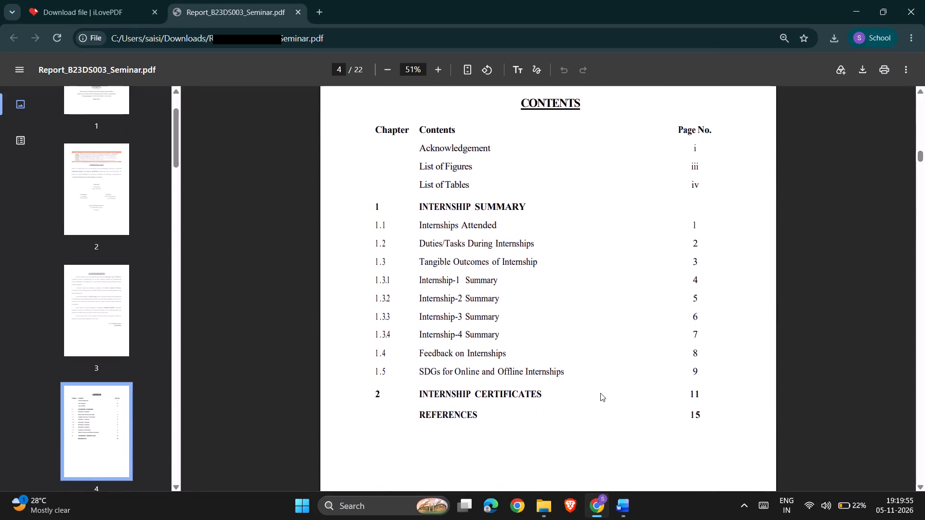
{"action": "scroll", "coordinate": [600, 393], "scroll_direction": "down", "scroll_amount": 3}
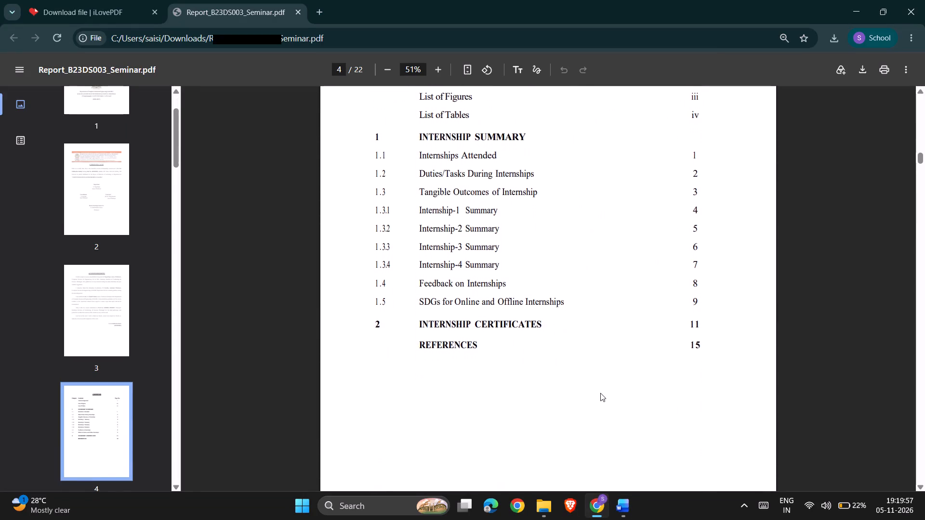
{"action": "scroll", "coordinate": [600, 393], "scroll_direction": "down", "scroll_amount": 2}
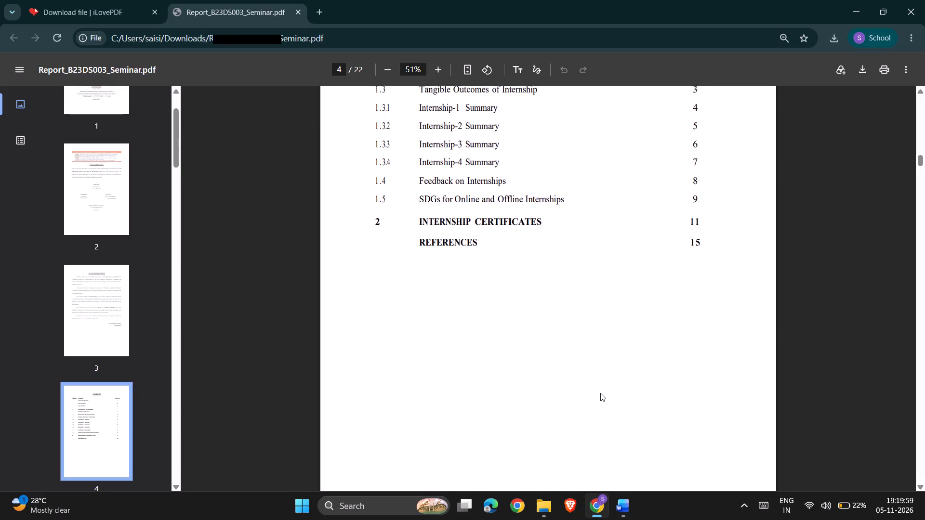
{"action": "scroll", "coordinate": [600, 393], "scroll_direction": "down", "scroll_amount": 8}
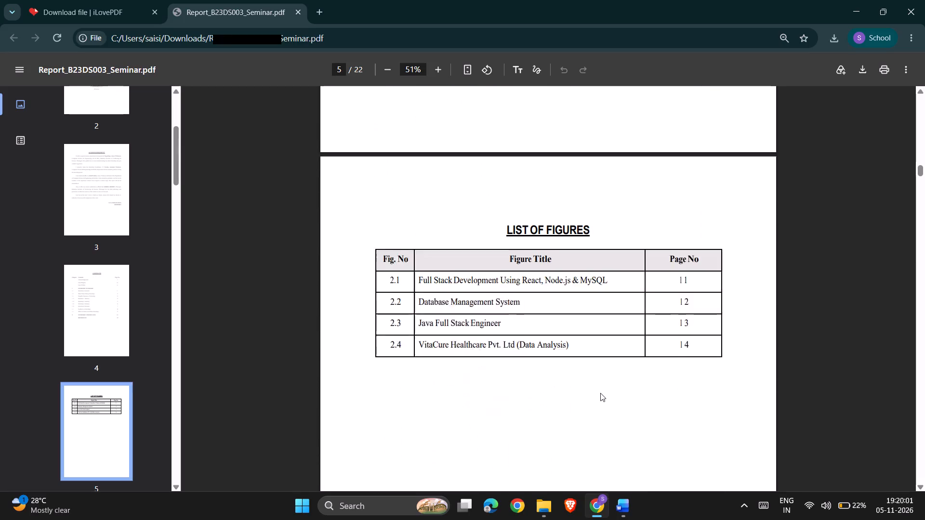
Check the PDF's List of Tables and the Chapter 1 tables on internships attended, duties/tasks and tangible outcomes.
{"action": "scroll", "coordinate": [600, 393], "scroll_direction": "down", "scroll_amount": 7}
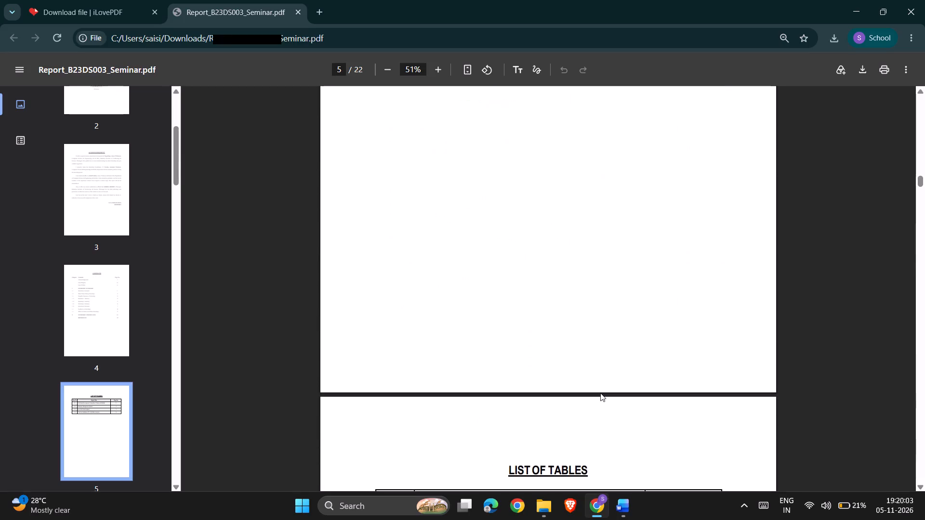
{"action": "scroll", "coordinate": [600, 393], "scroll_direction": "down", "scroll_amount": 7}
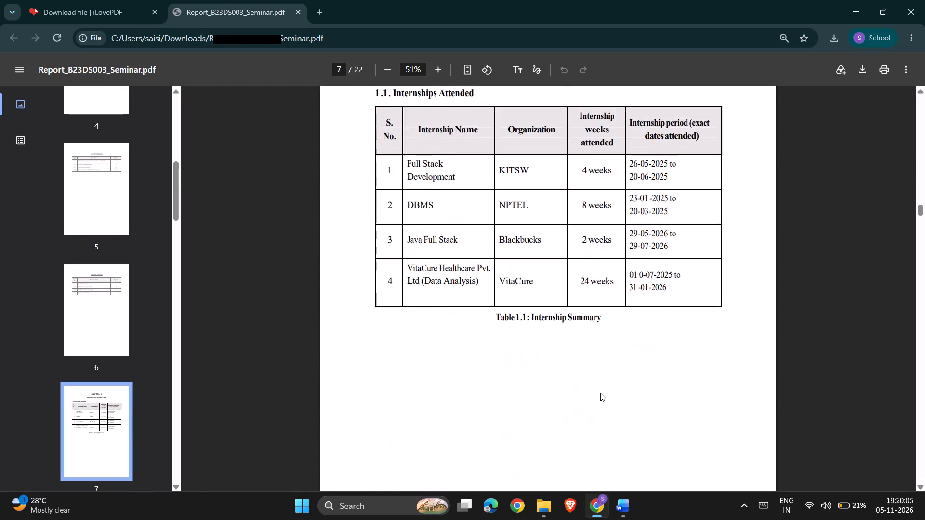
{"action": "scroll", "coordinate": [600, 393], "scroll_direction": "down", "scroll_amount": 2}
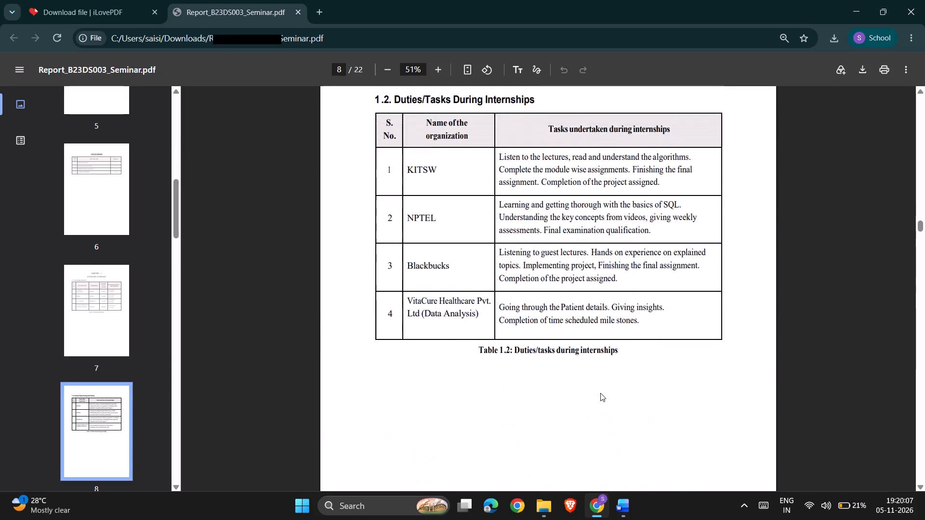
{"action": "scroll", "coordinate": [600, 393], "scroll_direction": "down", "scroll_amount": 1}
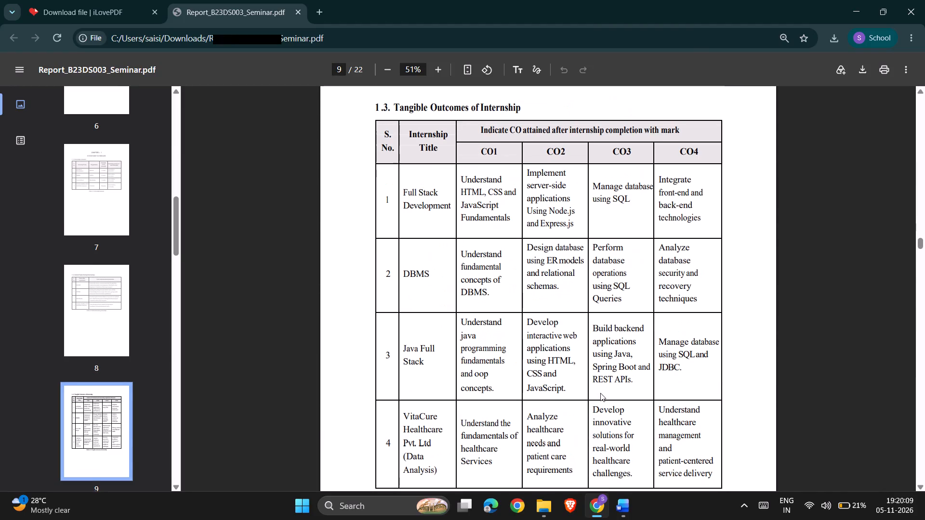
{"action": "scroll", "coordinate": [600, 393], "scroll_direction": "down", "scroll_amount": 1}
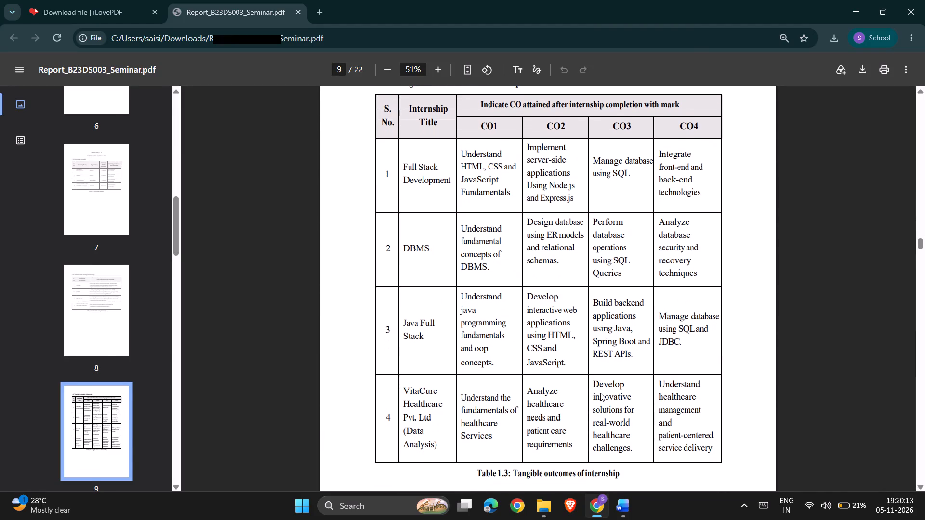
{"action": "scroll", "coordinate": [600, 393], "scroll_direction": "down", "scroll_amount": 6}
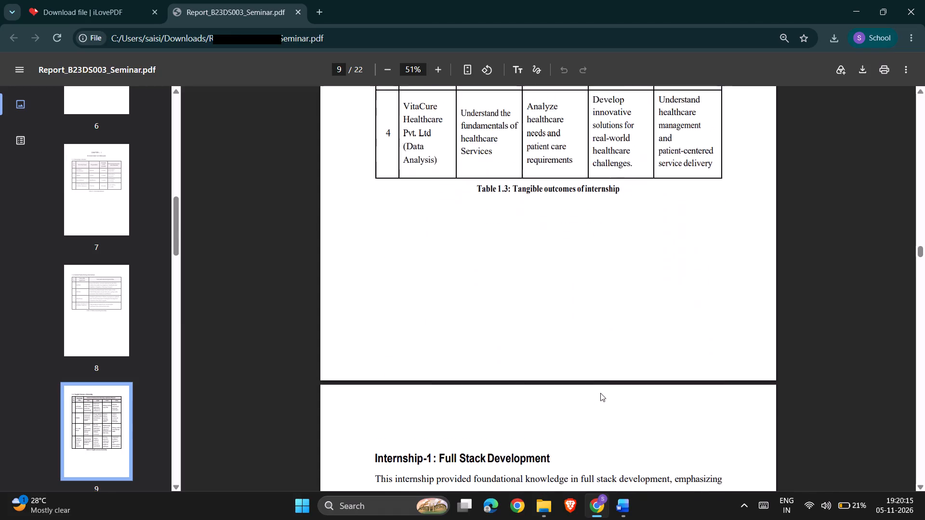
Review the PDF's four internship summary pages, including the From Date, To Date and Duration lines.
{"action": "scroll", "coordinate": [600, 393], "scroll_direction": "down", "scroll_amount": 7}
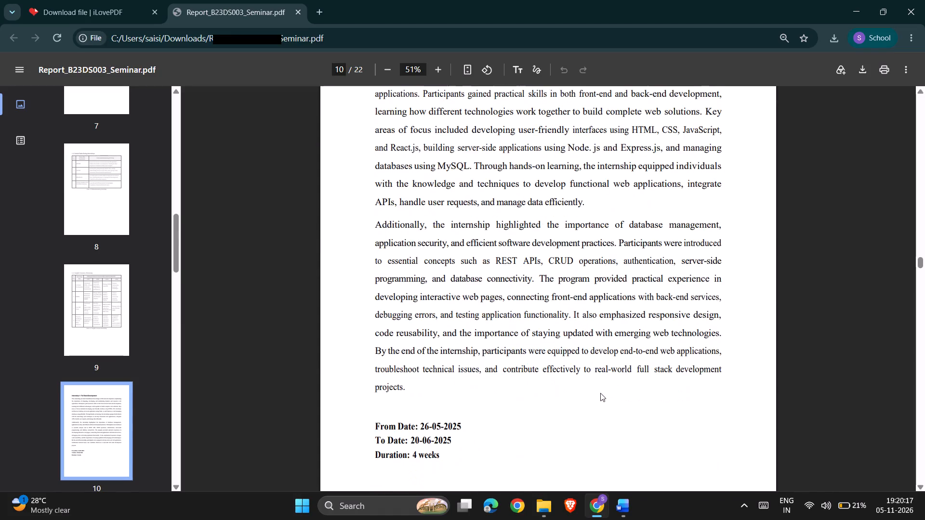
{"action": "scroll", "coordinate": [600, 393], "scroll_direction": "down", "scroll_amount": 9}
{"action": "scroll", "coordinate": [600, 393], "scroll_direction": "up", "scroll_amount": 6}
{"action": "scroll", "coordinate": [600, 393], "scroll_direction": "down", "scroll_amount": 1}
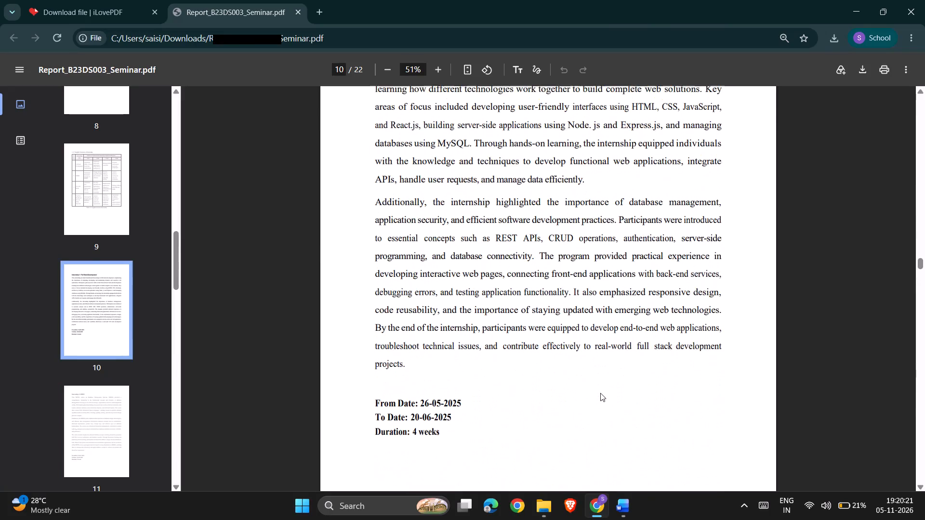
{"action": "scroll", "coordinate": [600, 393], "scroll_direction": "down", "scroll_amount": 7}
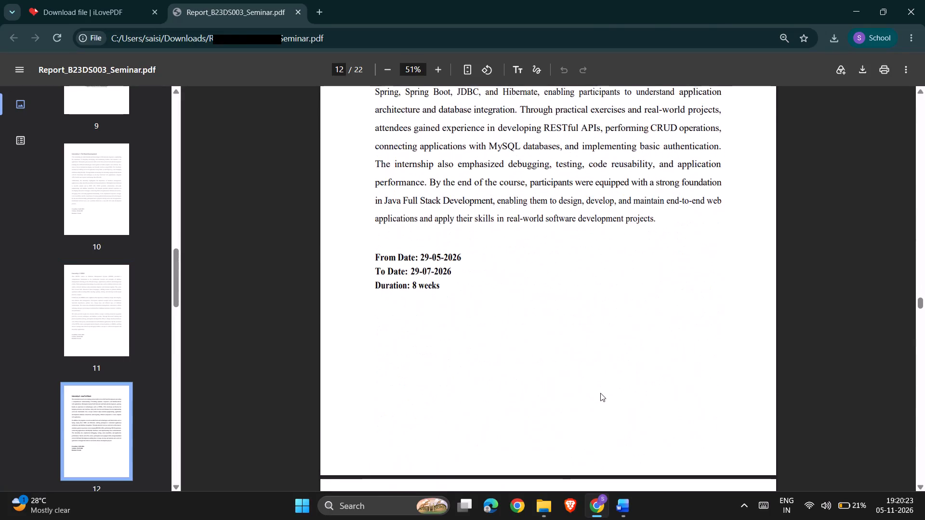
{"action": "scroll", "coordinate": [600, 393], "scroll_direction": "down", "scroll_amount": 7}
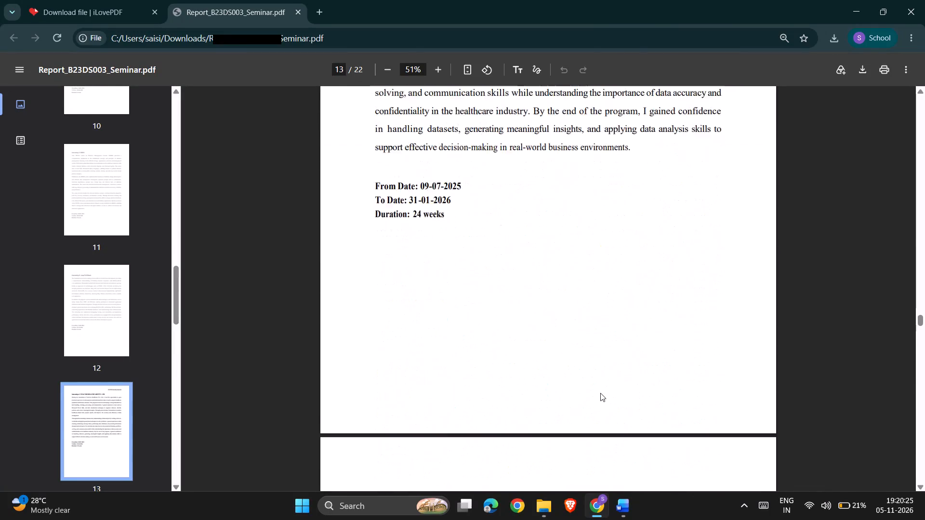
Review the PDF's pages on internship feedback and on the SDGs for online and offline internships.
{"action": "scroll", "coordinate": [600, 393], "scroll_direction": "down", "scroll_amount": 7}
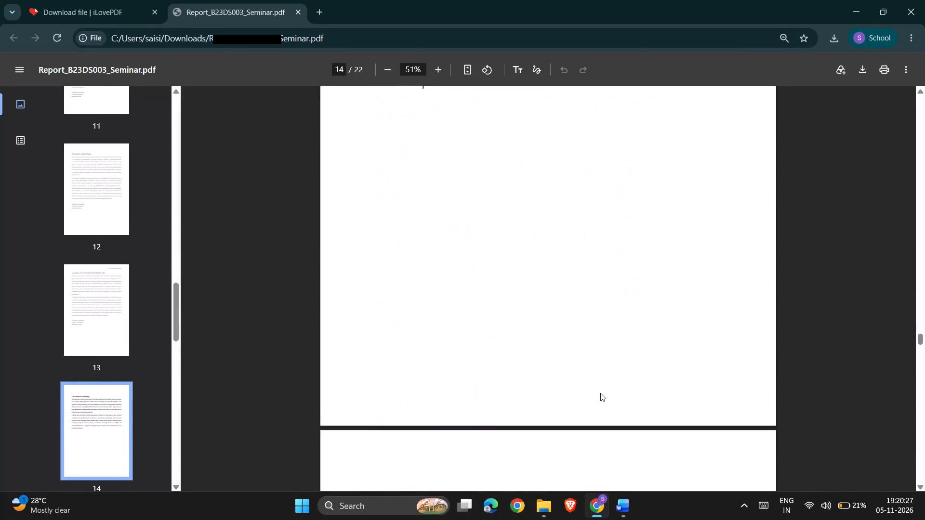
{"action": "scroll", "coordinate": [600, 393], "scroll_direction": "down", "scroll_amount": 4}
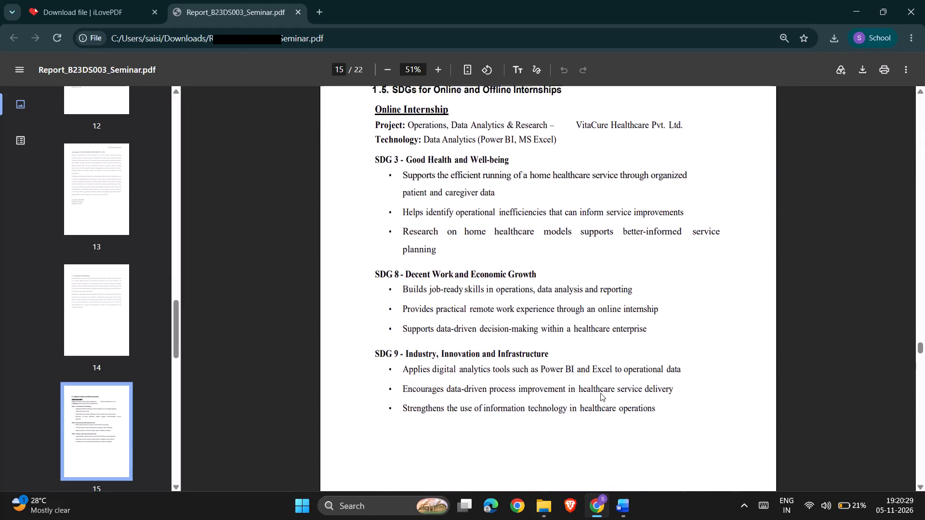
{"action": "scroll", "coordinate": [600, 393], "scroll_direction": "down", "scroll_amount": 7}
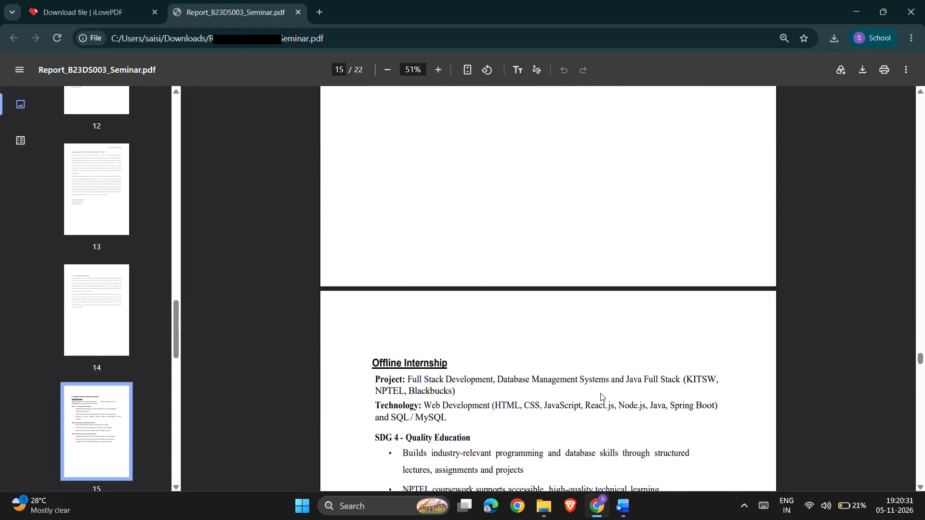
{"action": "scroll", "coordinate": [600, 393], "scroll_direction": "down", "scroll_amount": 7}
Check the PDF's Chapter II certificate pages for Full Stack Development, DBMS, Java Full Stack and VitaCure Healthcare, including the figure captions.
{"action": "scroll", "coordinate": [600, 393], "scroll_direction": "down", "scroll_amount": 1}
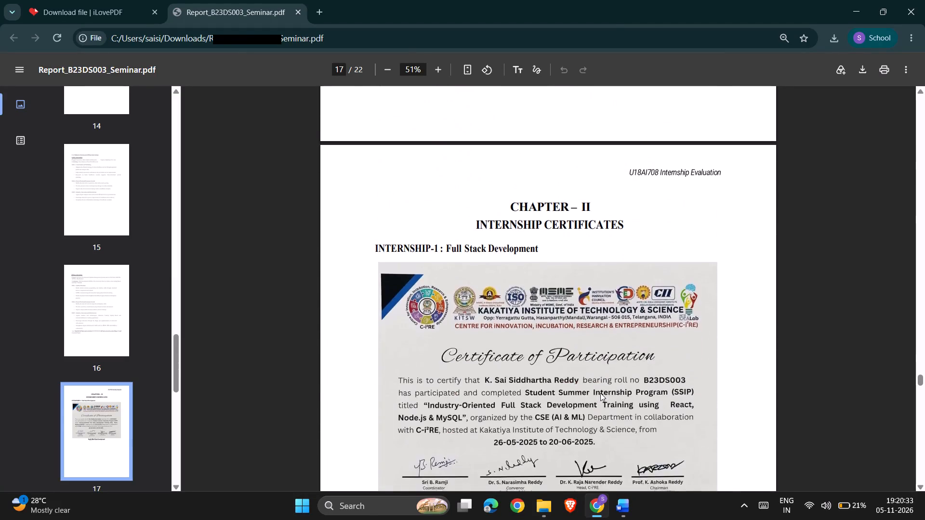
{"action": "scroll", "coordinate": [600, 393], "scroll_direction": "down", "scroll_amount": 9}
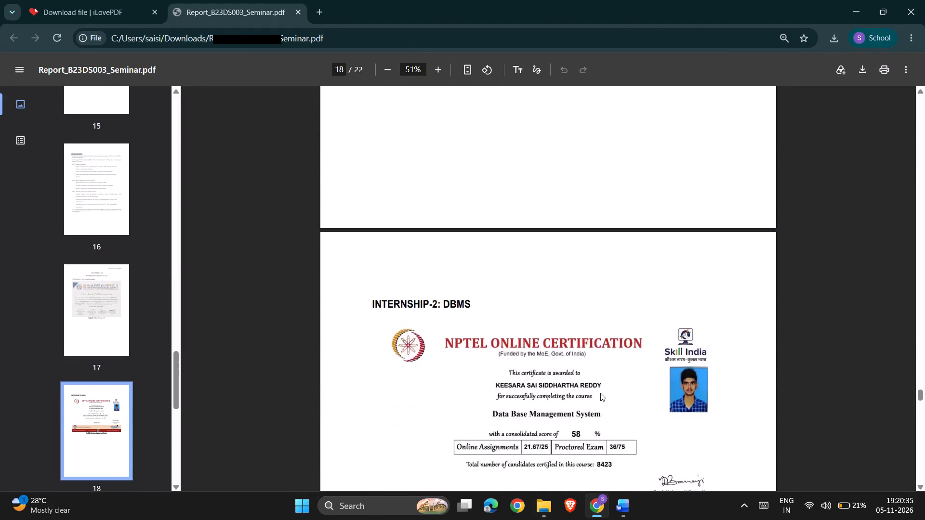
{"action": "scroll", "coordinate": [600, 393], "scroll_direction": "down", "scroll_amount": 11}
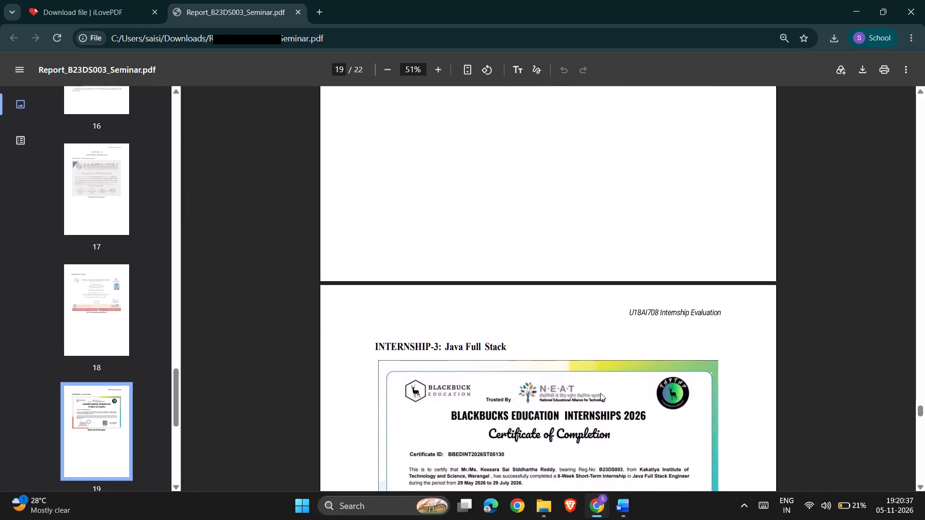
{"action": "scroll", "coordinate": [600, 393], "scroll_direction": "down", "scroll_amount": 8}
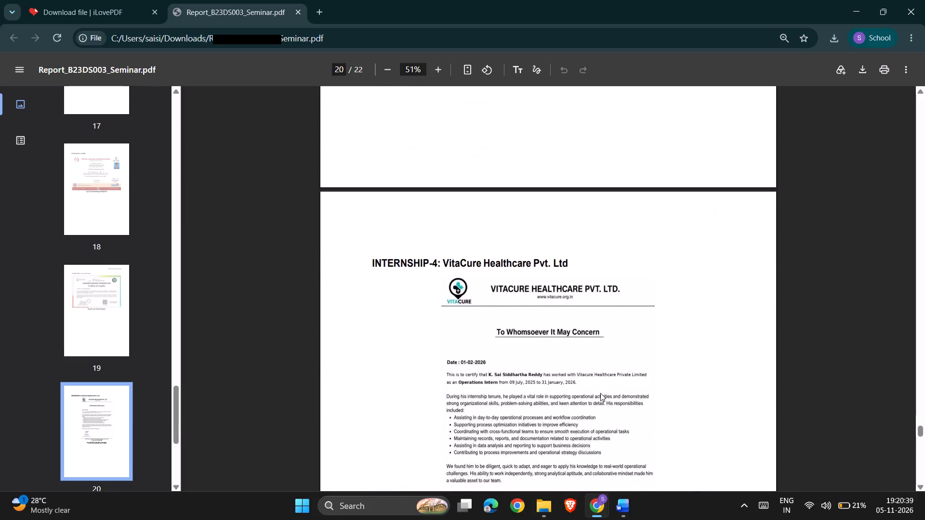
{"action": "scroll", "coordinate": [600, 393], "scroll_direction": "down", "scroll_amount": 5}
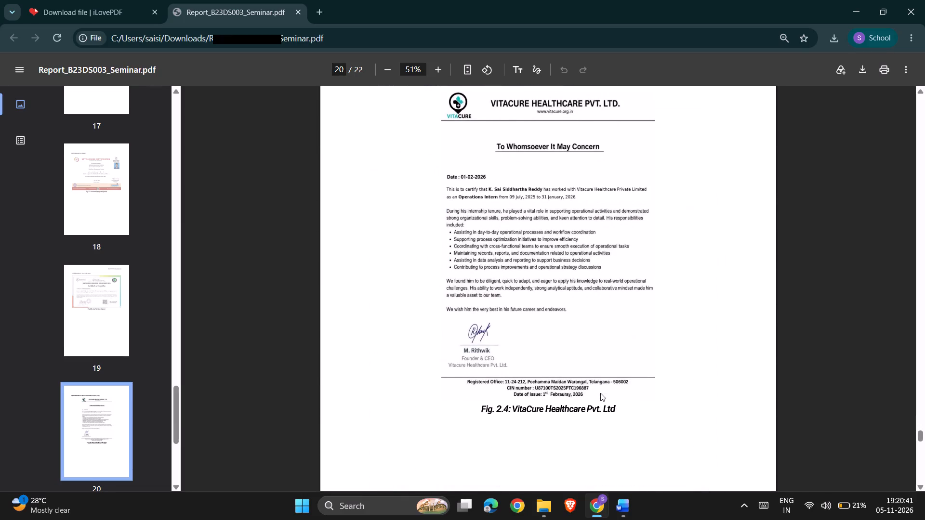
Check the PDF's References page and the final presentation photo page, and close the PDF.
{"action": "scroll", "coordinate": [600, 393], "scroll_direction": "down", "scroll_amount": 4}
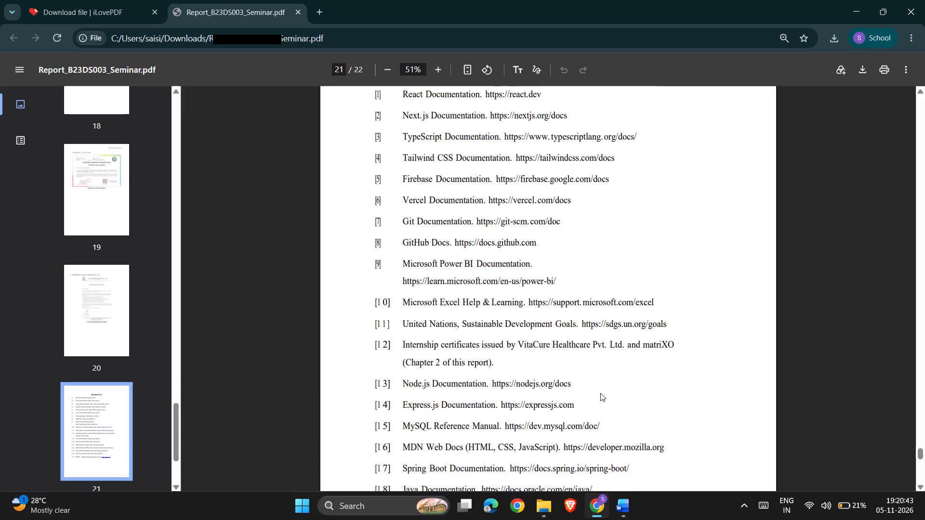
{"action": "scroll", "coordinate": [600, 393], "scroll_direction": "down", "scroll_amount": 1}
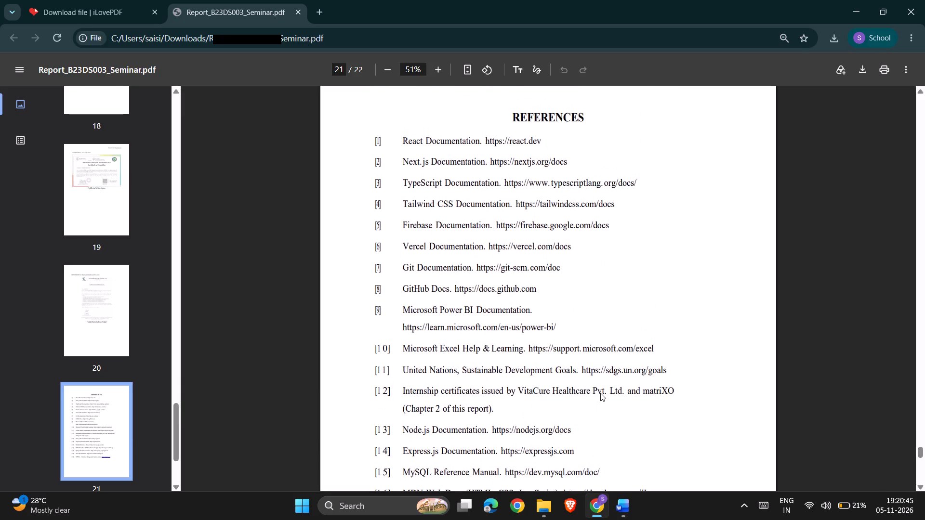
{"action": "scroll", "coordinate": [600, 393], "scroll_direction": "down", "scroll_amount": 11}
{"action": "scroll", "coordinate": [600, 393], "scroll_direction": "up", "scroll_amount": 3}
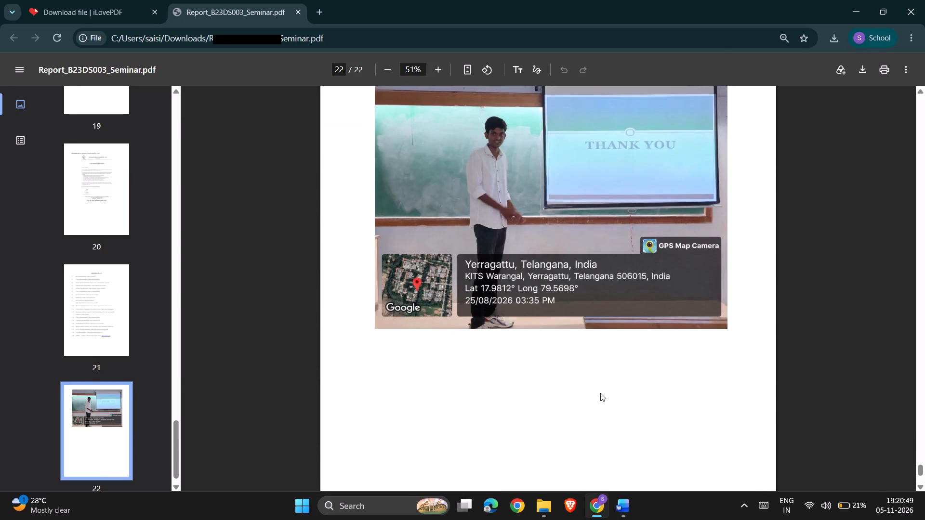
{"action": "scroll", "coordinate": [600, 393], "scroll_direction": "up", "scroll_amount": 13}
{"action": "left_click", "coordinate": [299, 13]}
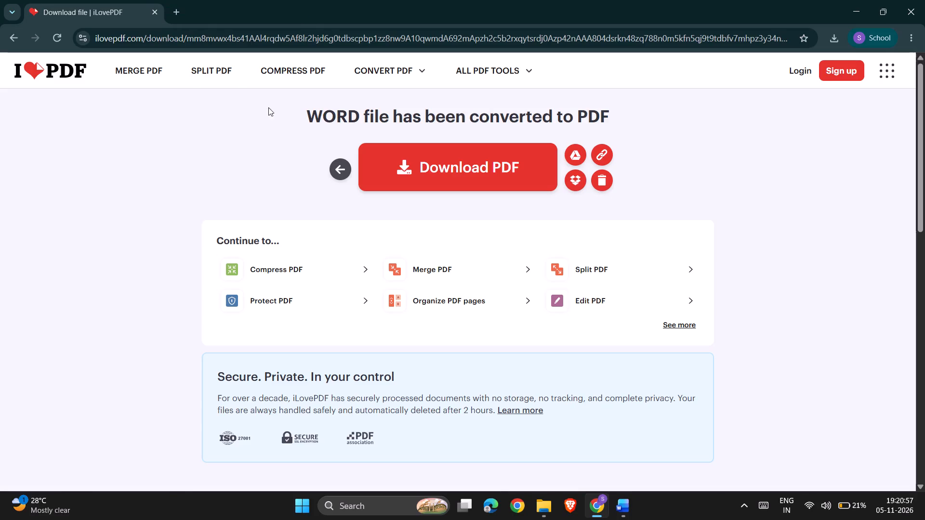
{"action": "left_click", "coordinate": [365, 75]}
{"action": "left_click", "coordinate": [320, 168]}
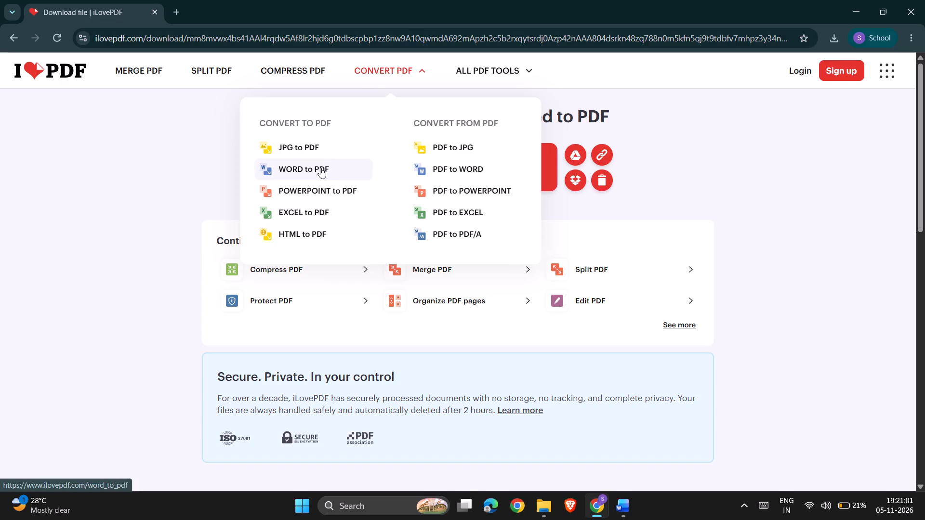
{"action": "left_click", "coordinate": [417, 187]}
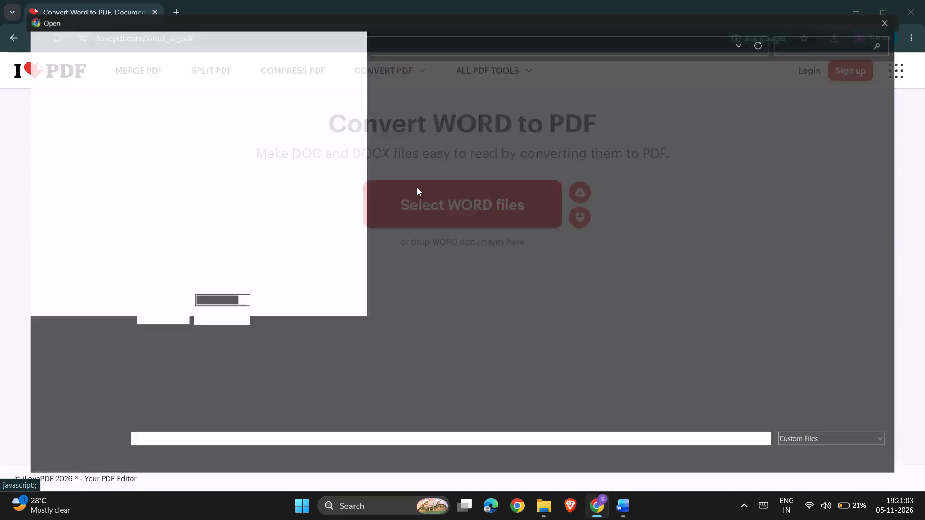
{"action": "left_click", "coordinate": [198, 111]}
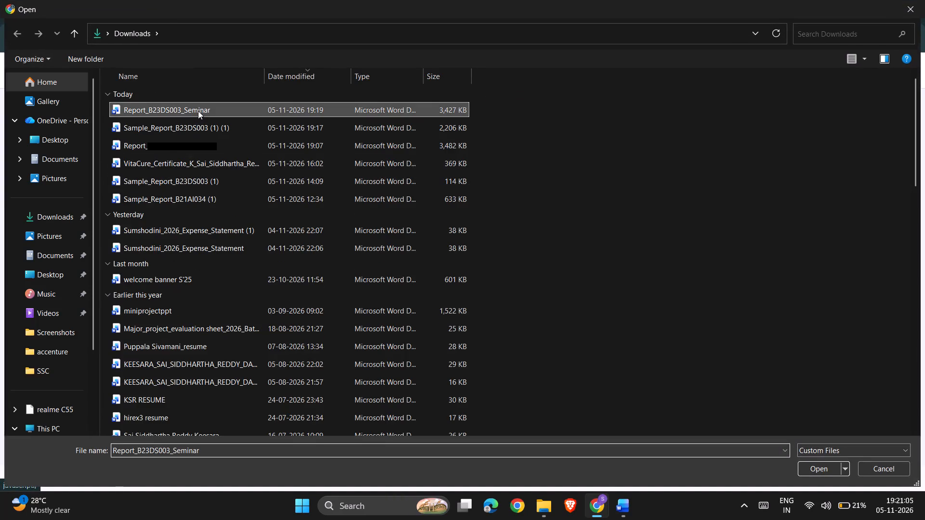
{"action": "key", "text": "Return"}
{"action": "key", "text": "Return"}
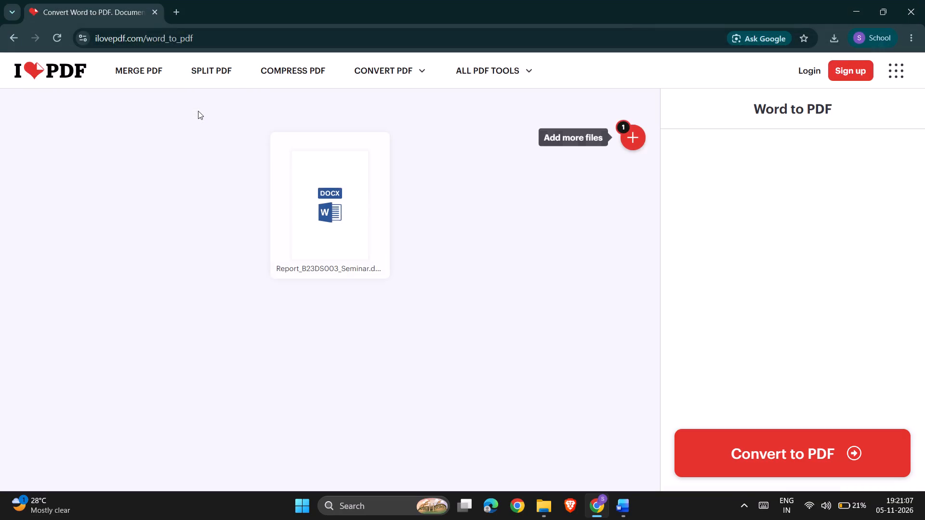
{"action": "left_click", "coordinate": [747, 441]}
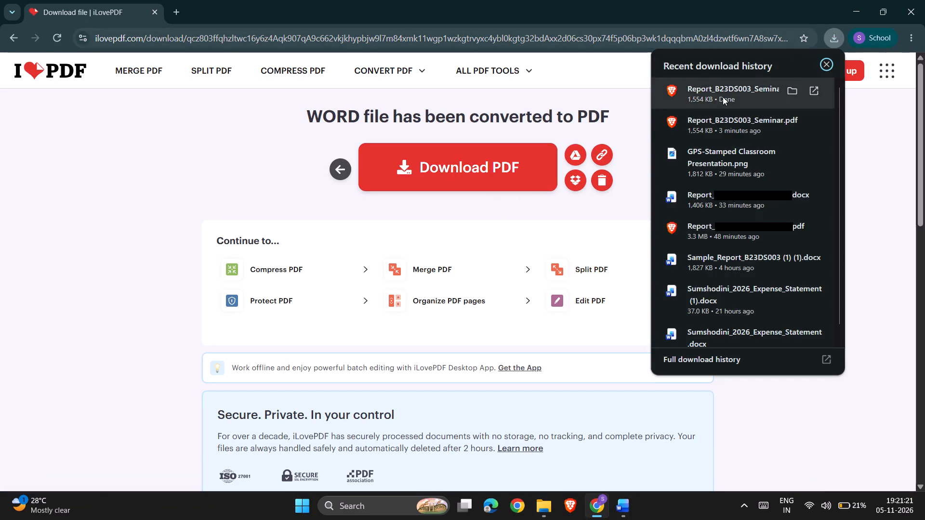
{"action": "left_click", "coordinate": [723, 97]}
{"action": "scroll", "coordinate": [535, 281], "scroll_direction": "down", "scroll_amount": 2}
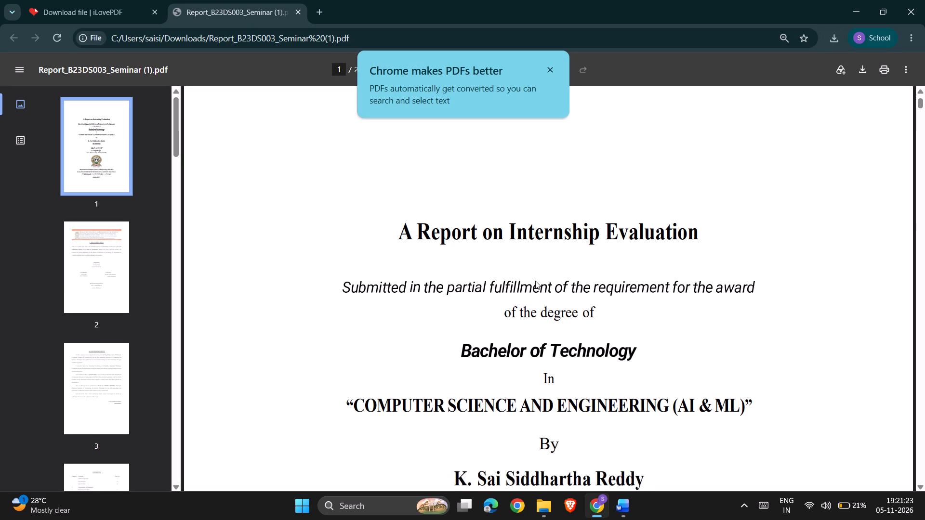
{"action": "scroll", "coordinate": [535, 281], "scroll_direction": "down", "scroll_amount": 1}
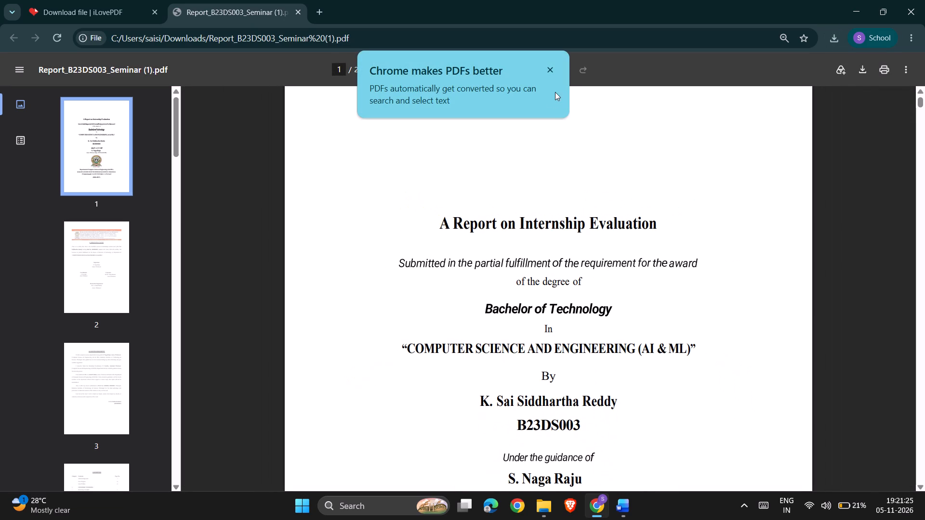
{"action": "left_click", "coordinate": [550, 62]}
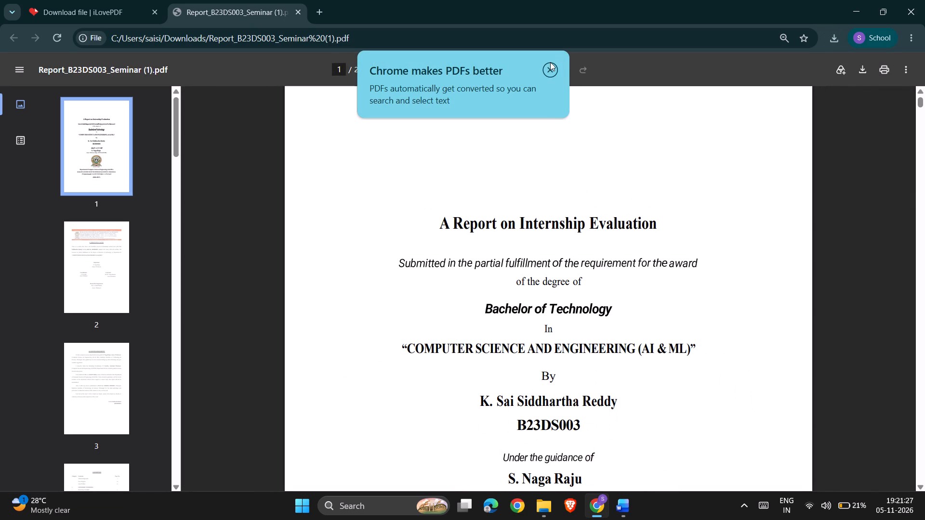
{"action": "left_click", "coordinate": [549, 66]}
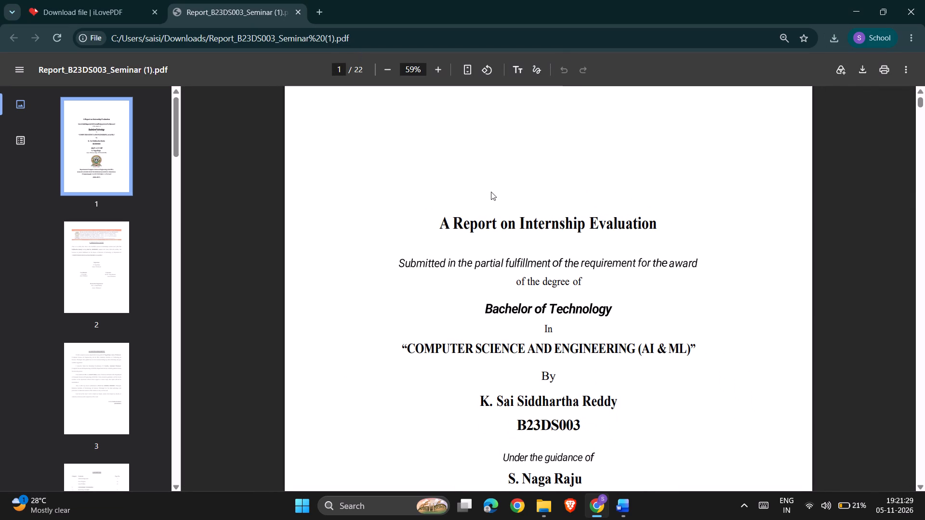
{"action": "scroll", "coordinate": [491, 192], "scroll_direction": "down", "scroll_amount": 5}
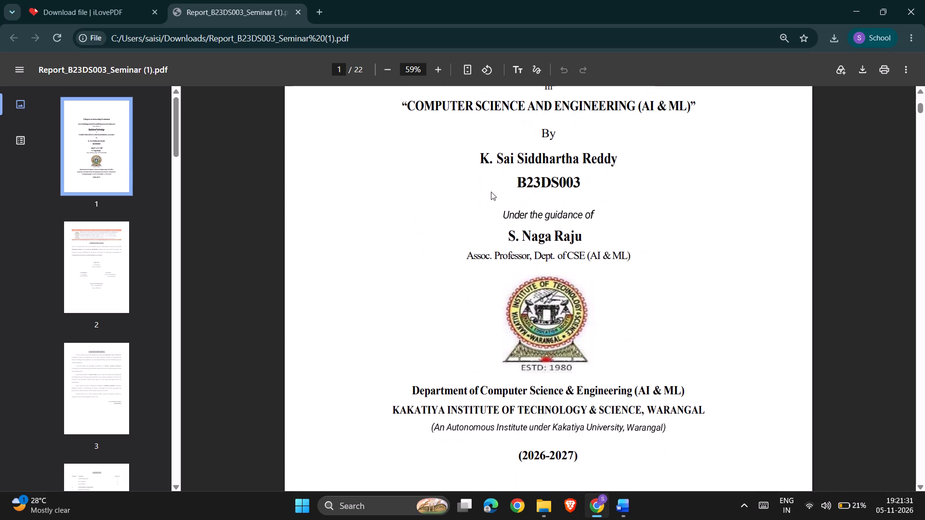
{"action": "scroll", "coordinate": [491, 192], "scroll_direction": "down", "scroll_amount": 2}
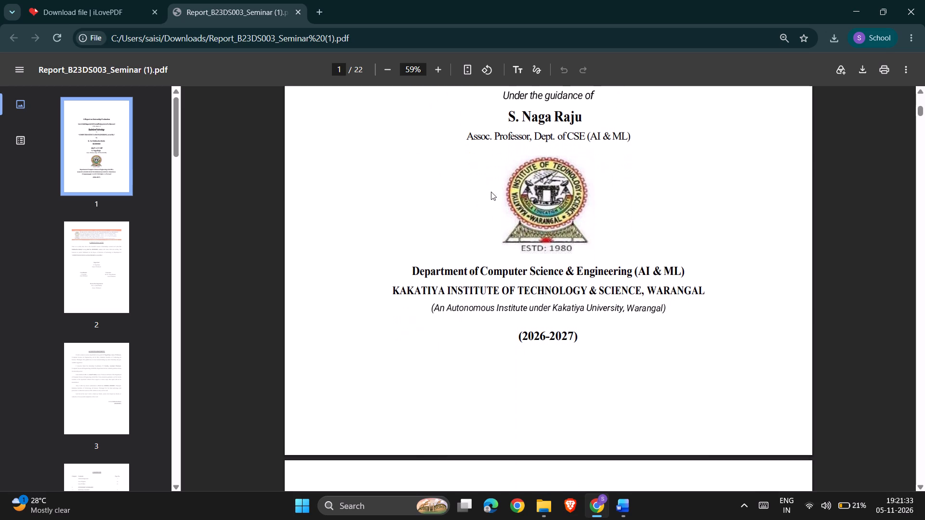
{"action": "scroll", "coordinate": [491, 192], "scroll_direction": "down", "scroll_amount": 7}
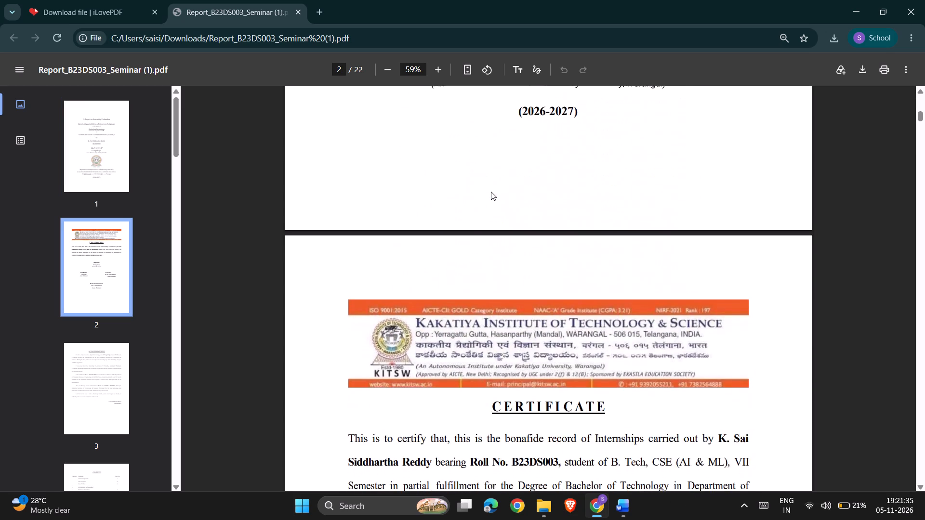
{"action": "scroll", "coordinate": [491, 192], "scroll_direction": "down", "scroll_amount": 3}
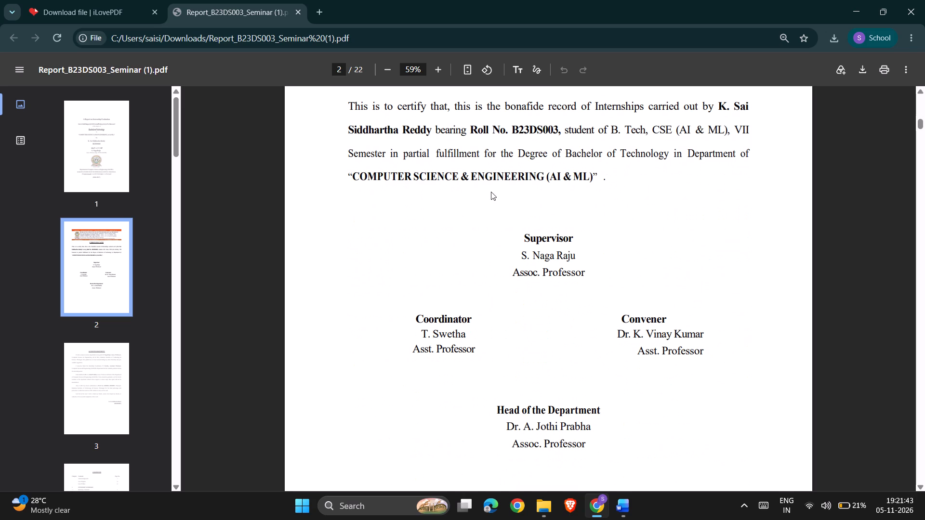
Switch to Word and move the Convener heading on the certificate page rightward with spaces so it is centred over the convener's name.
{"action": "left_click", "coordinate": [621, 514]}
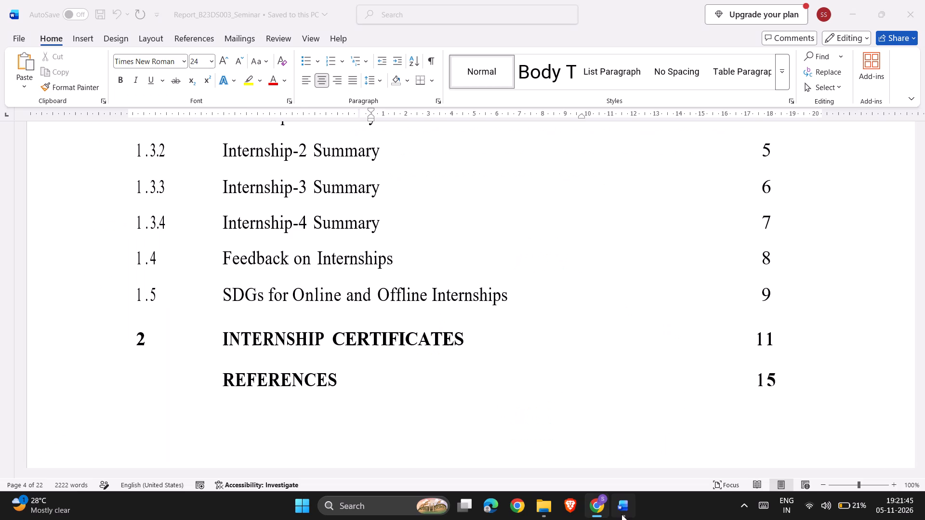
{"action": "scroll", "coordinate": [567, 304], "scroll_direction": "up", "scroll_amount": 7}
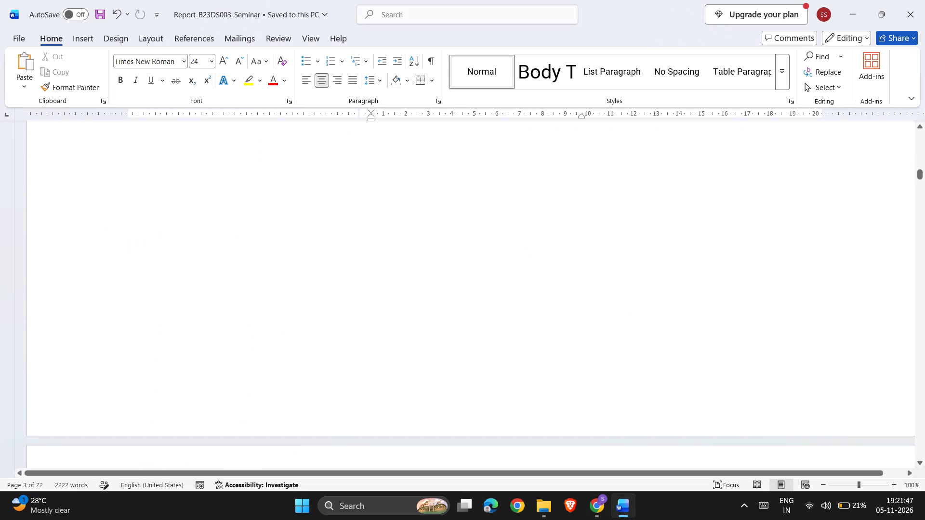
{"action": "scroll", "coordinate": [567, 304], "scroll_direction": "up", "scroll_amount": 5}
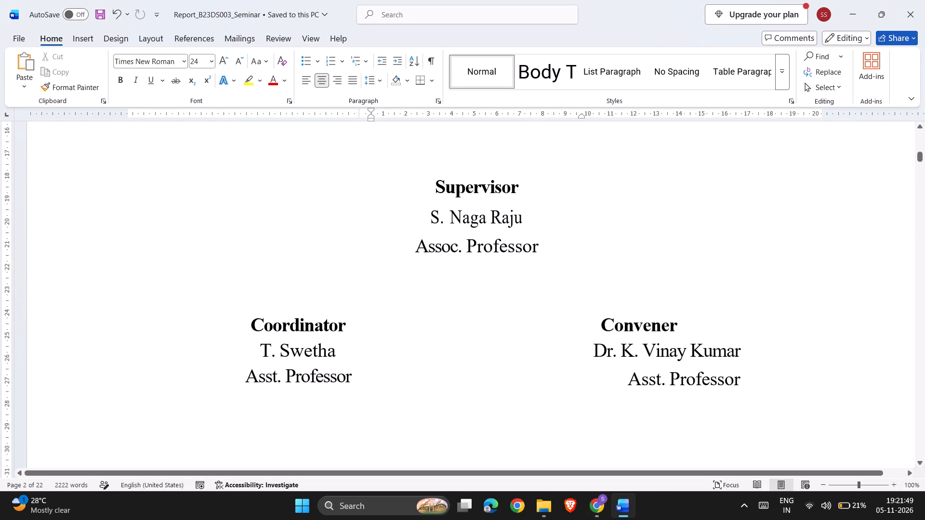
{"action": "left_click", "coordinate": [597, 321]}
{"action": "key", "text": "space"}
{"action": "key", "text": "space"}
{"action": "key", "text": "space"}
{"action": "key", "text": "space"}
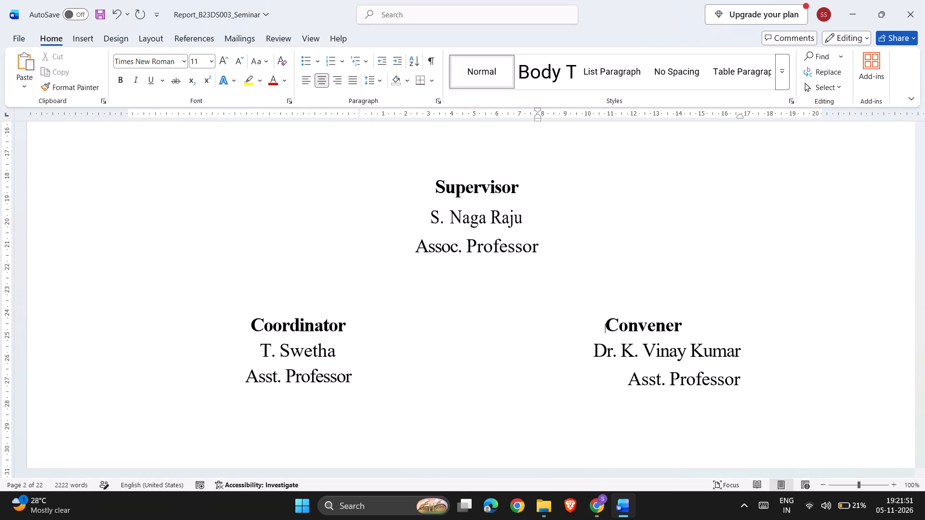
{"action": "key", "text": "space"}
{"action": "key", "text": "space"}
{"action": "key", "text": "space"}
{"action": "key", "text": "space"}
{"action": "key", "text": "space"}
{"action": "key", "text": "space"}
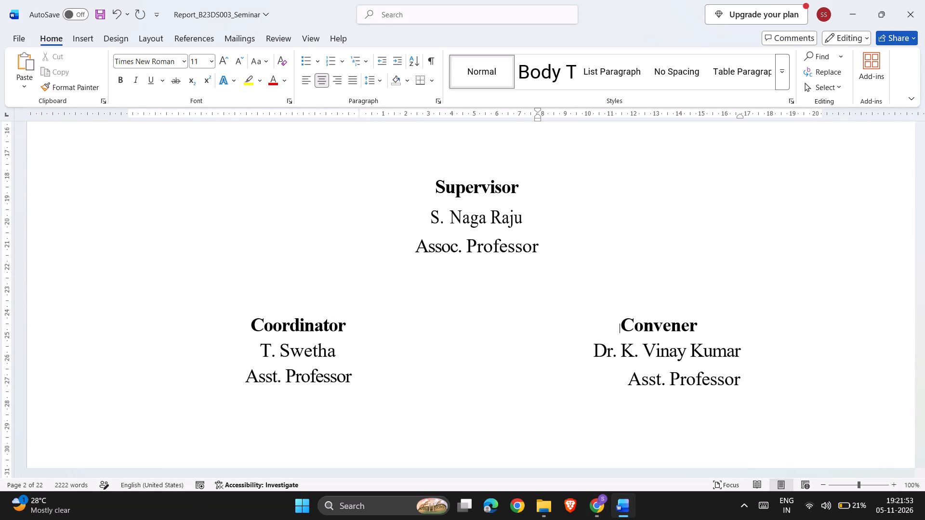
{"action": "key", "text": "space"}
{"action": "key", "text": "space"}
{"action": "key", "text": "space"}
{"action": "key", "text": "space"}
{"action": "key", "text": "space"}
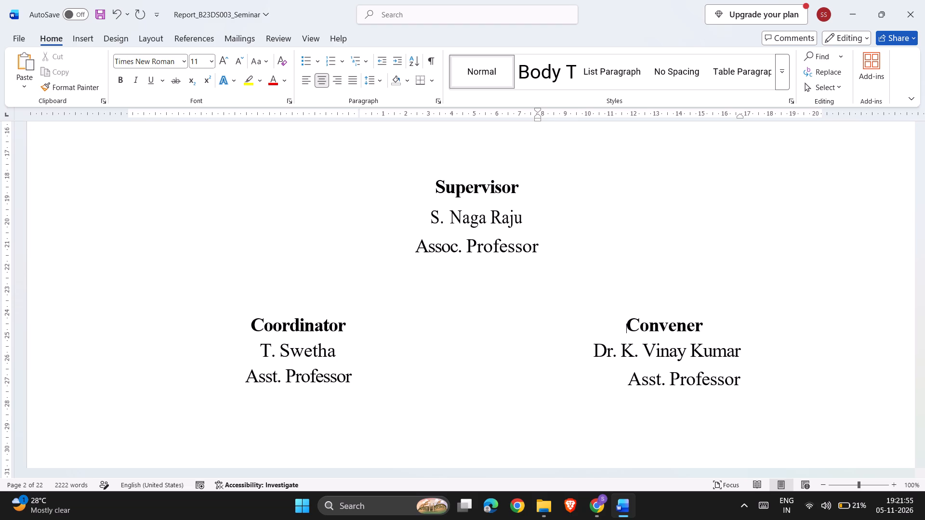
{"action": "key", "text": "space"}
{"action": "key", "text": "space"}
{"action": "key", "text": "space"}
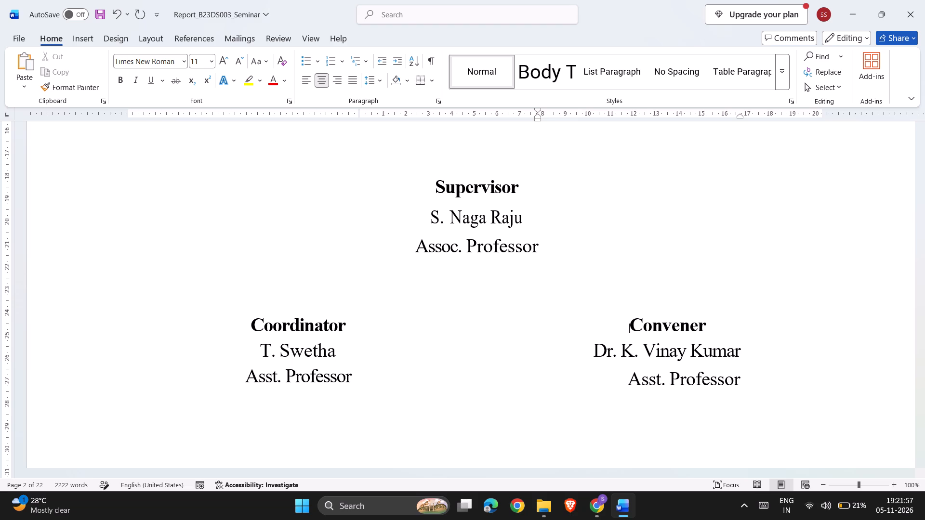
Insert four spaces in front of the convener's name on the certificate page.
{"action": "scroll", "coordinate": [597, 321], "scroll_direction": "down", "scroll_amount": 1}
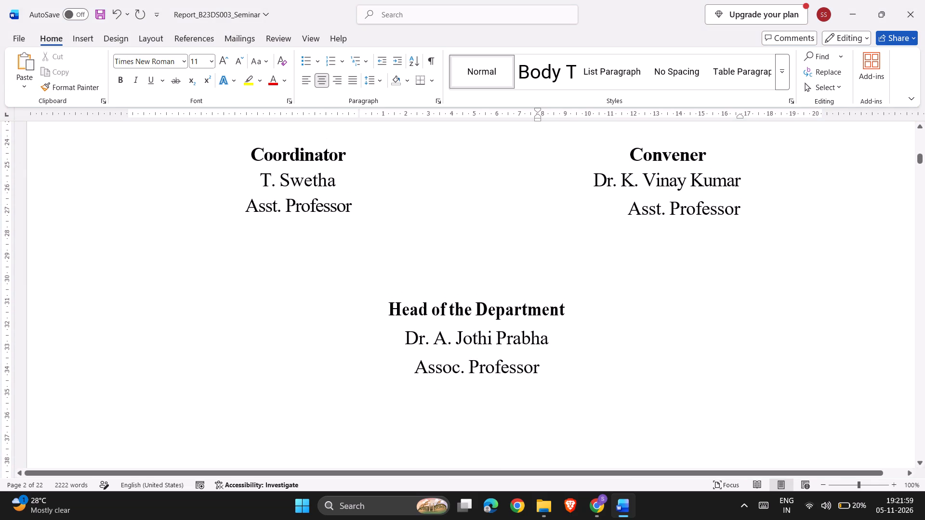
{"action": "scroll", "coordinate": [597, 321], "scroll_direction": "up", "scroll_amount": 2}
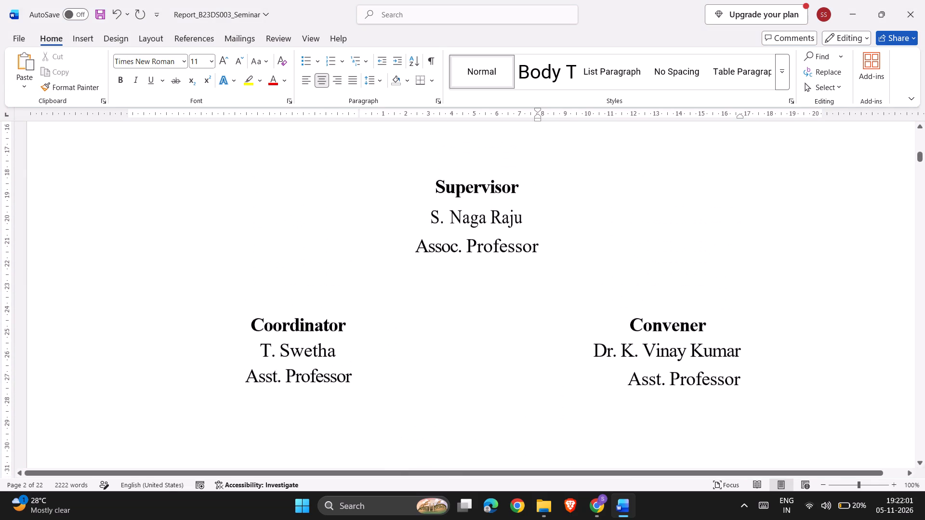
{"action": "scroll", "coordinate": [597, 321], "scroll_direction": "up", "scroll_amount": 1}
{"action": "left_click", "coordinate": [593, 310]}
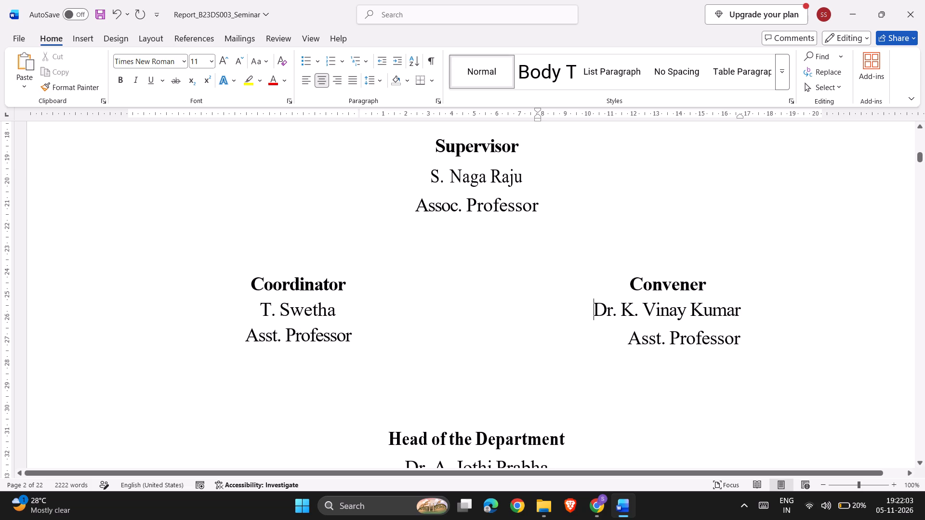
{"action": "key", "text": "space"}
{"action": "key", "text": "space"}
{"action": "key", "text": "space"}
{"action": "key", "text": "space"}
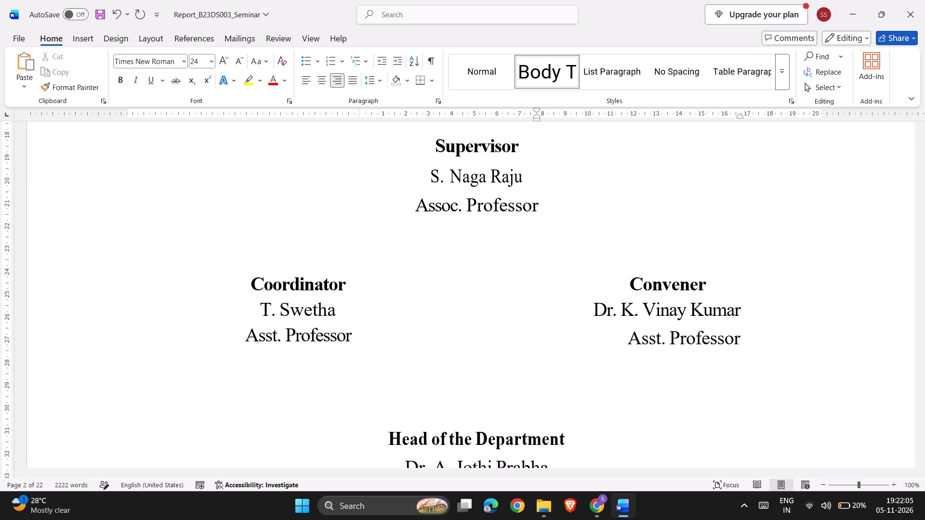
Replace the gap before the convener's Asst. Professor title with four spaces so the title is centred under the name.
{"action": "left_click", "coordinate": [627, 339]}
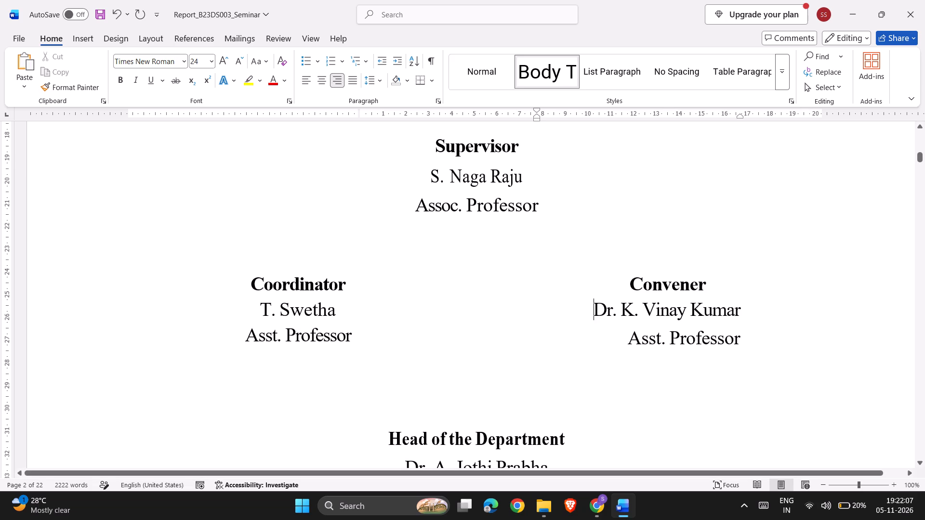
{"action": "key", "text": "BackSpace"}
{"action": "key", "text": "space"}
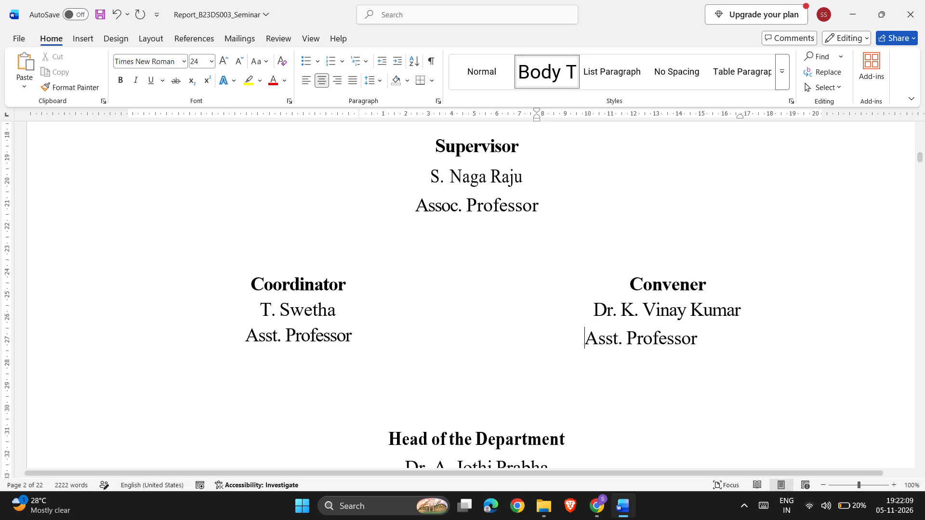
{"action": "key", "text": "space"}
{"action": "key", "text": "space"}
{"action": "key", "text": "space"}
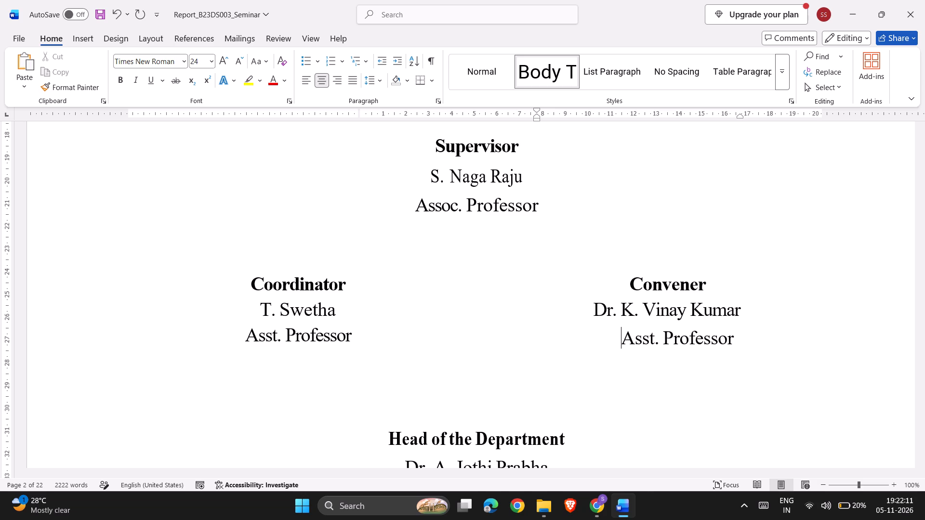
Fine-tune the Convener heading by deleting eight spaces before it and adding seven back, keeping it centred over the convener's name.
{"action": "left_click", "coordinate": [630, 287]}
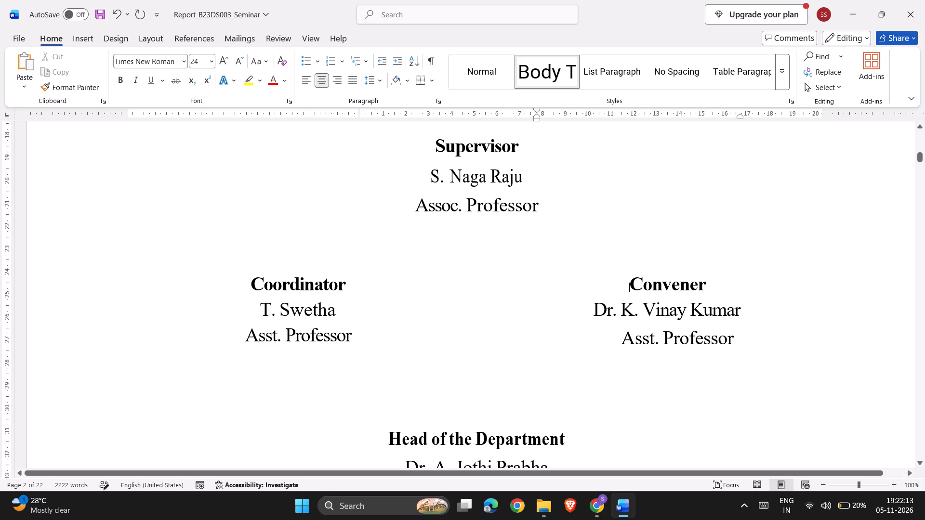
{"action": "key", "text": "BackSpace"}
{"action": "key", "text": "BackSpace"}
{"action": "key", "text": "BackSpace"}
{"action": "key", "text": "BackSpace"}
{"action": "key", "text": "BackSpace"}
{"action": "key", "text": "BackSpace"}
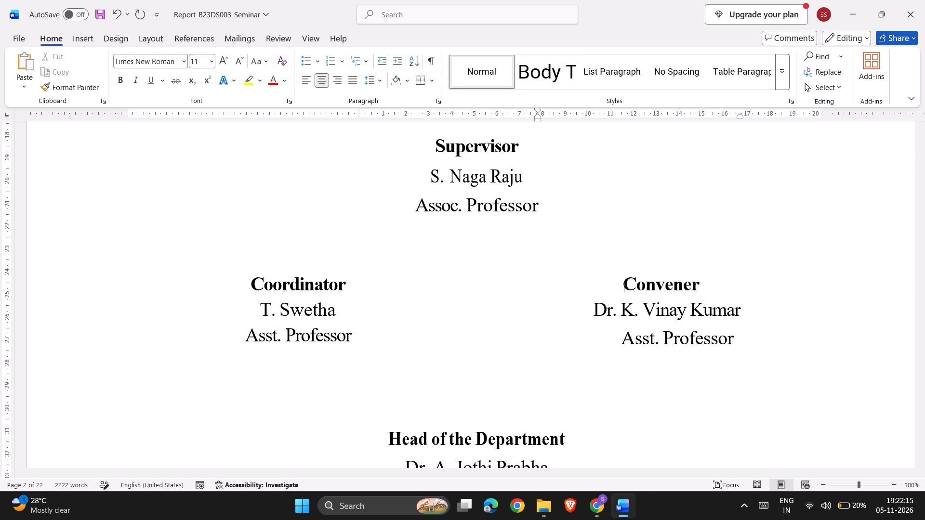
{"action": "key", "text": "BackSpace"}
{"action": "key", "text": "BackSpace"}
{"action": "key", "text": "space"}
{"action": "key", "text": "space"}
{"action": "key", "text": "space"}
{"action": "key", "text": "space"}
{"action": "key", "text": "space"}
{"action": "key", "text": "space"}
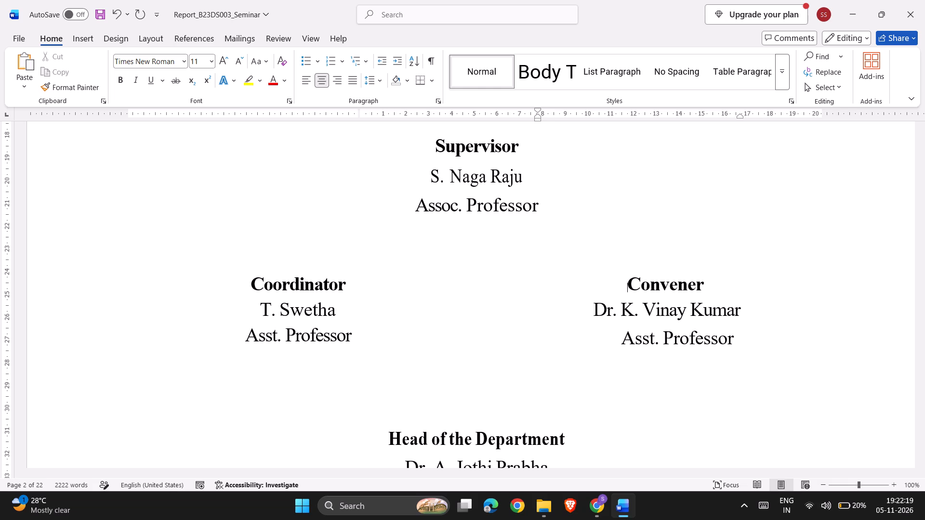
{"action": "key", "text": "space"}
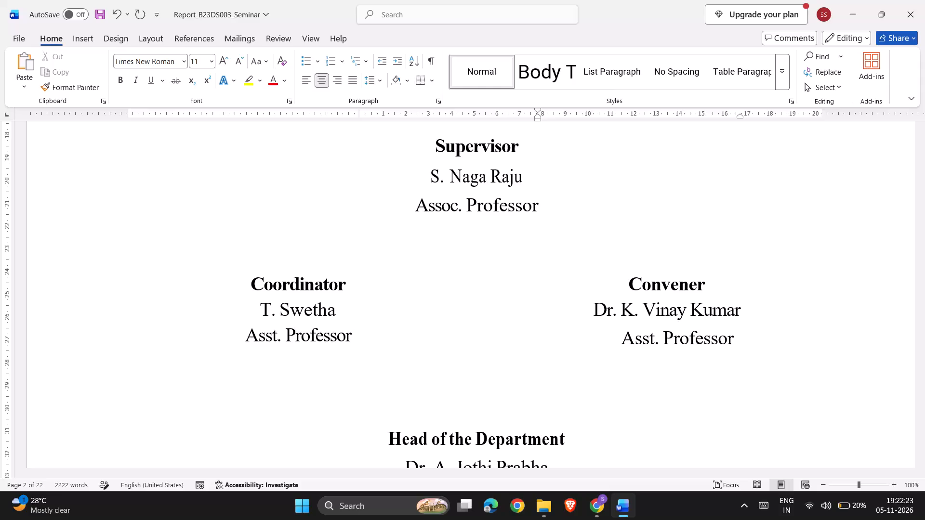
Save the corrected report as a Word document in the Downloads folder, keeping its existing Seminar file name.
{"action": "left_click", "coordinate": [15, 39]}
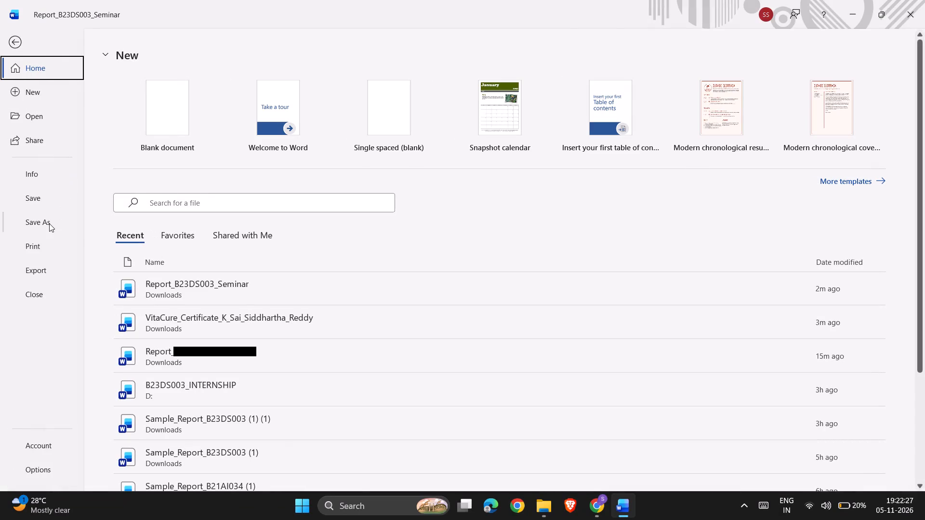
{"action": "left_click", "coordinate": [49, 223]}
{"action": "left_click", "coordinate": [361, 136]}
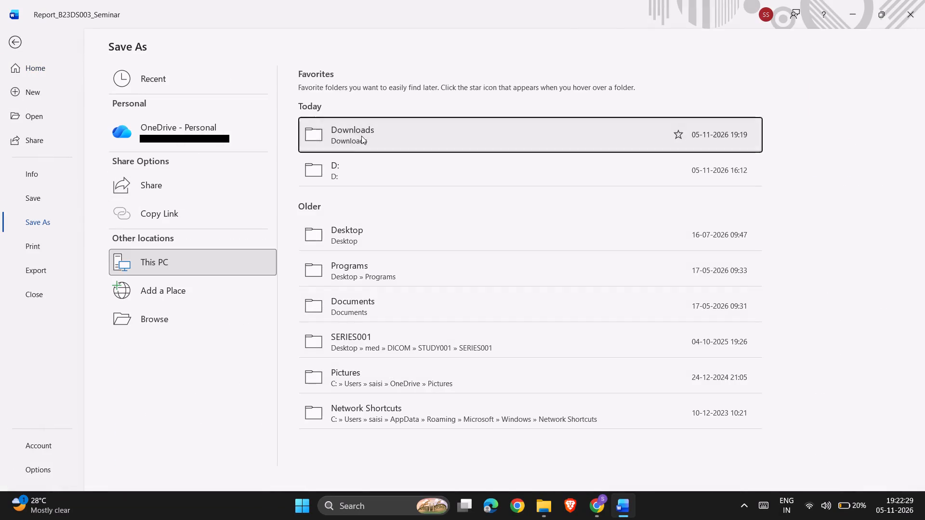
{"action": "scroll", "coordinate": [53, 139], "scroll_direction": "up", "scroll_amount": 1}
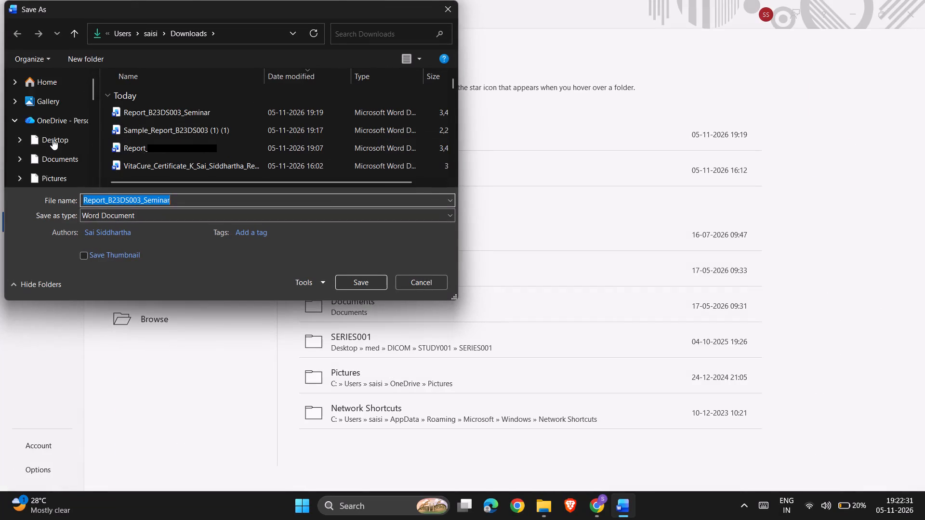
{"action": "scroll", "coordinate": [53, 139], "scroll_direction": "down", "scroll_amount": 1}
{"action": "left_click", "coordinate": [53, 139]}
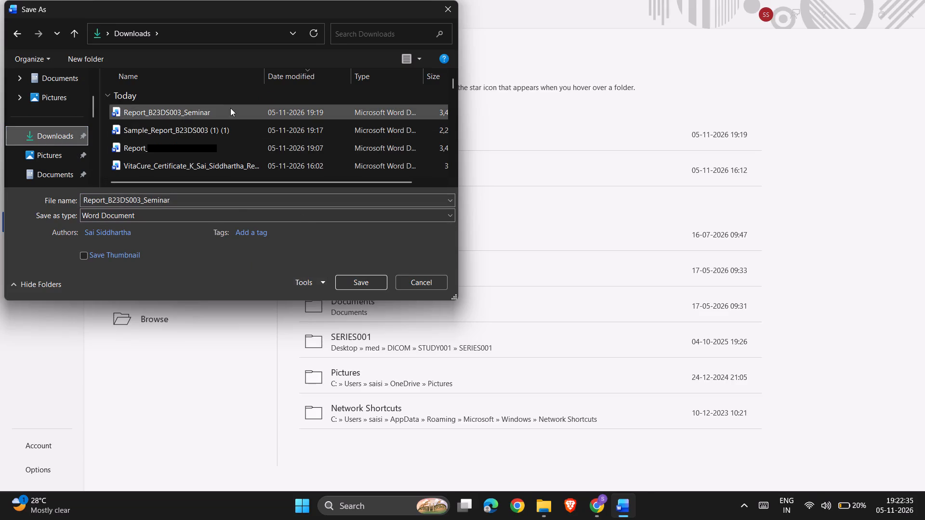
{"action": "left_click", "coordinate": [368, 281]}
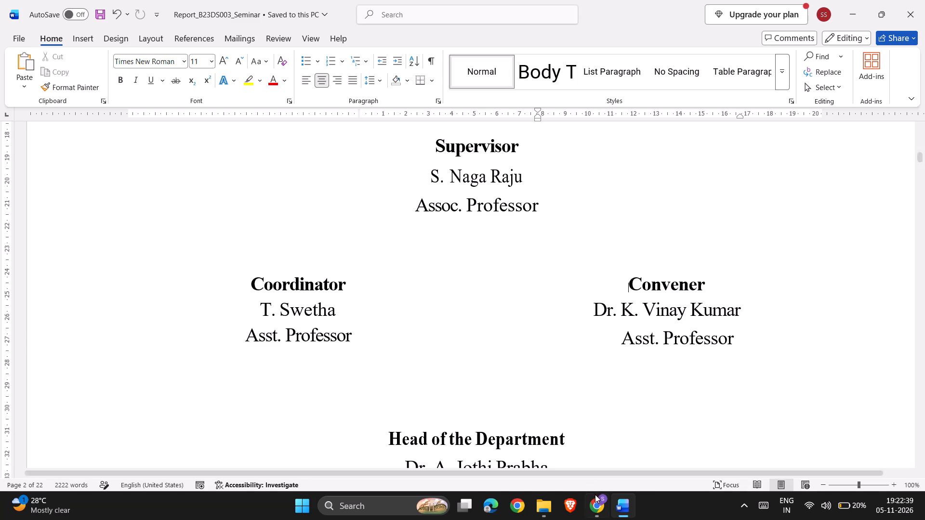
Switch to Chrome and look through the earlier Seminar (1) PDF from the certificate page to the final photo page.
{"action": "left_click", "coordinate": [596, 502]}
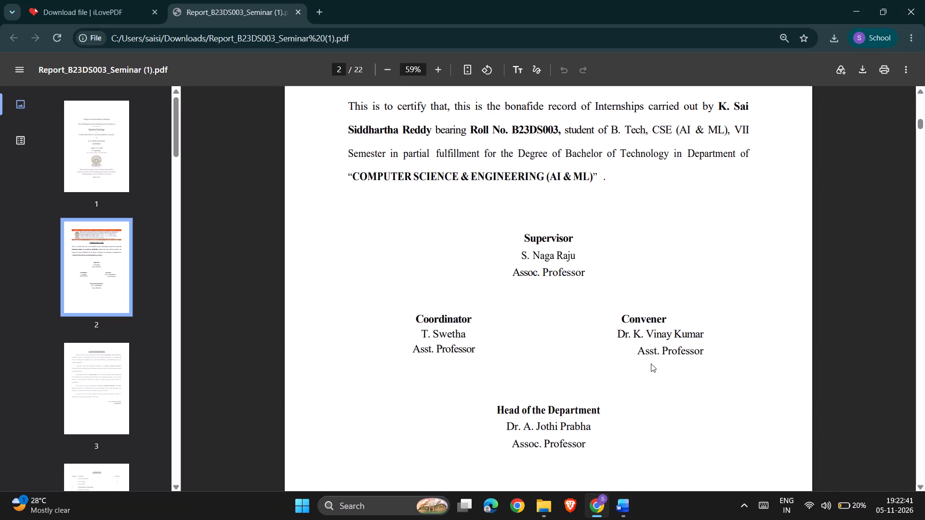
{"action": "scroll", "coordinate": [651, 364], "scroll_direction": "down", "scroll_amount": 10}
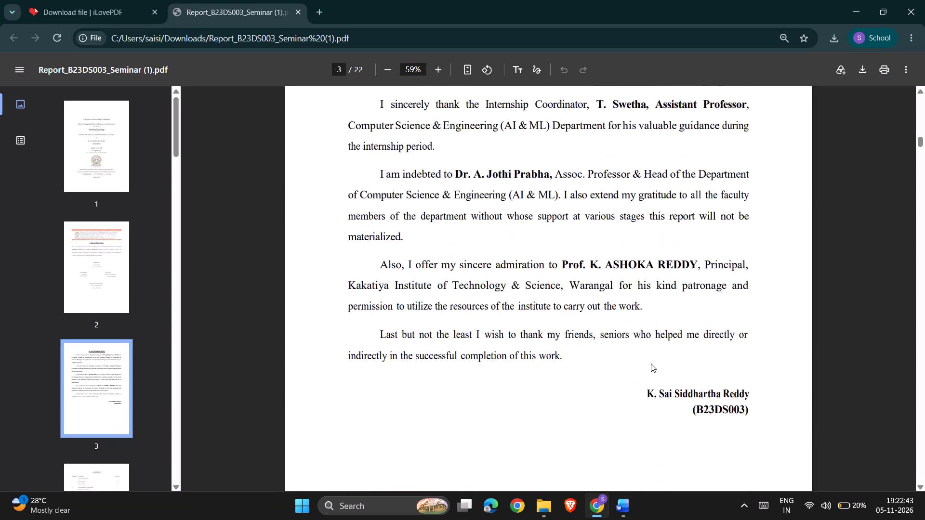
{"action": "scroll", "coordinate": [651, 364], "scroll_direction": "down", "scroll_amount": 10}
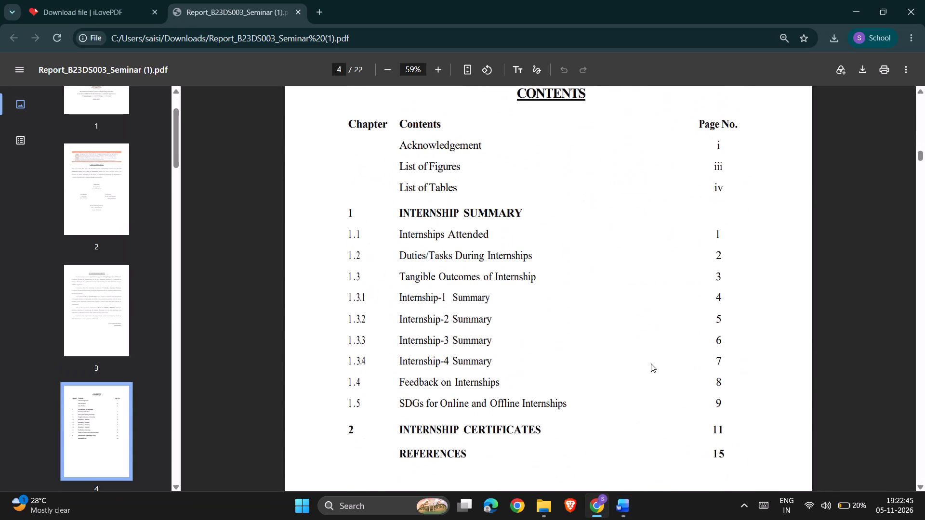
{"action": "scroll", "coordinate": [651, 364], "scroll_direction": "down", "scroll_amount": 13}
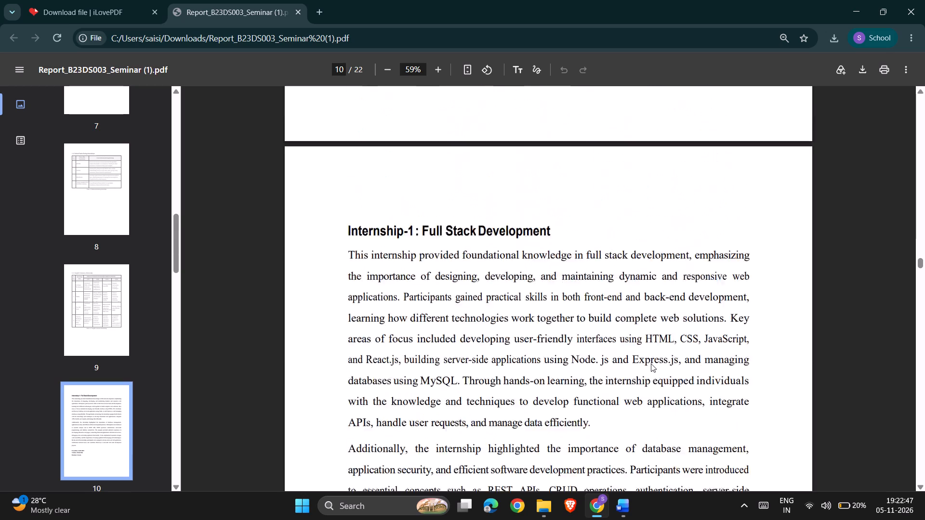
{"action": "scroll", "coordinate": [651, 364], "scroll_direction": "down", "scroll_amount": 14}
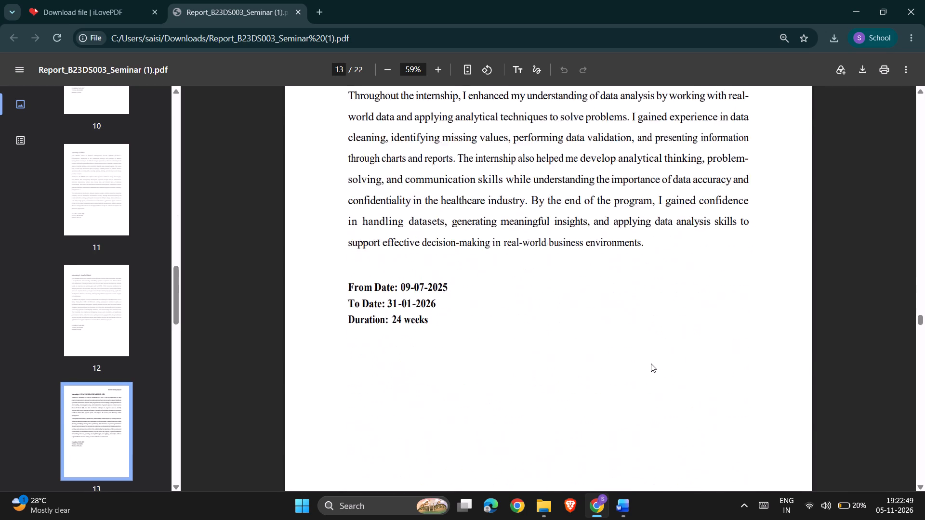
{"action": "scroll", "coordinate": [651, 364], "scroll_direction": "down", "scroll_amount": 13}
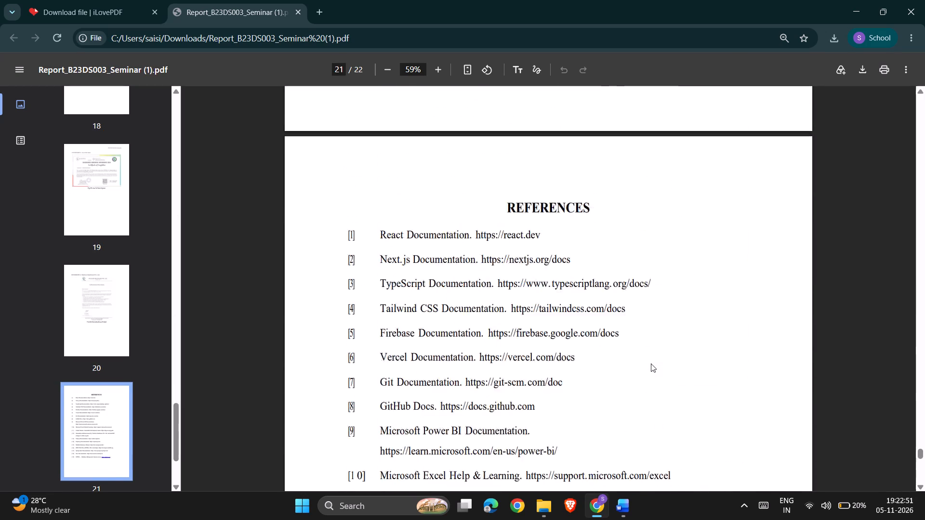
{"action": "scroll", "coordinate": [651, 364], "scroll_direction": "down", "scroll_amount": 6}
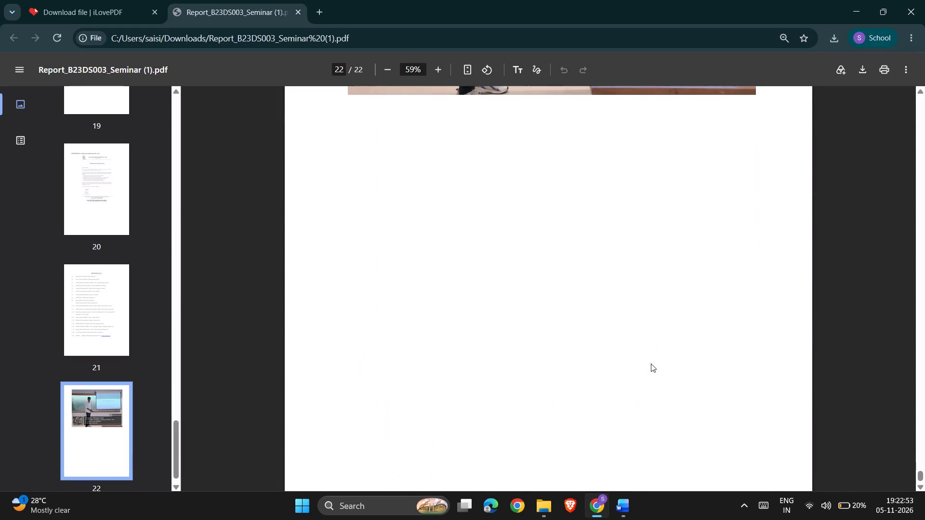
{"action": "scroll", "coordinate": [651, 364], "scroll_direction": "down", "scroll_amount": 6}
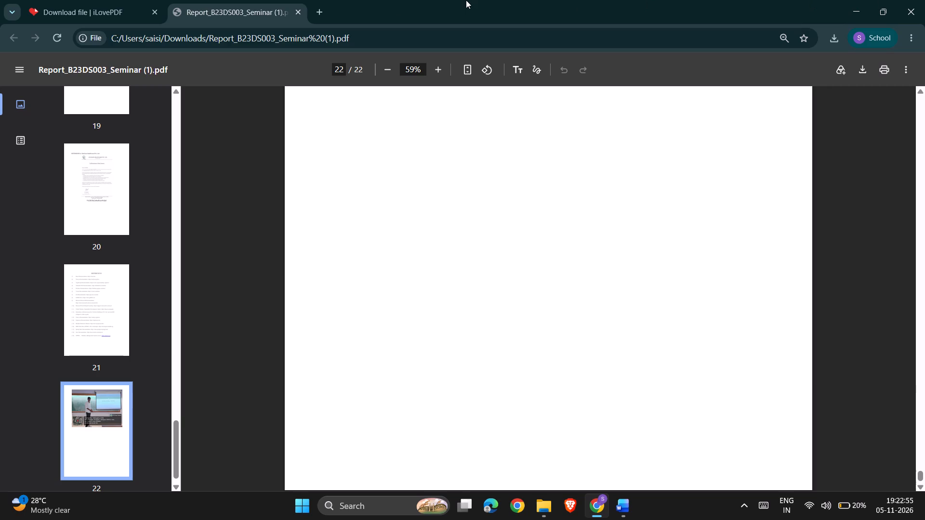
{"action": "left_click", "coordinate": [122, 0]}
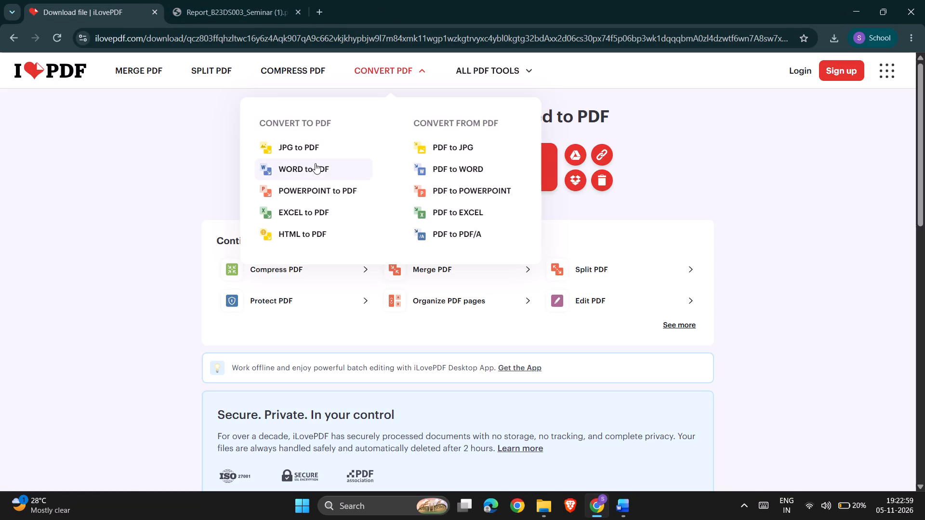
{"action": "left_click", "coordinate": [315, 164]}
{"action": "left_click", "coordinate": [474, 207]}
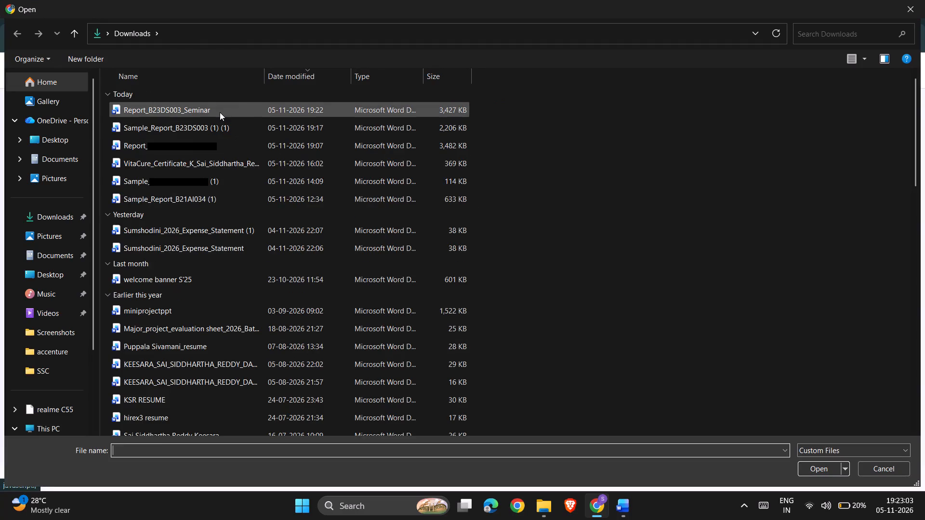
{"action": "left_click", "coordinate": [220, 112]}
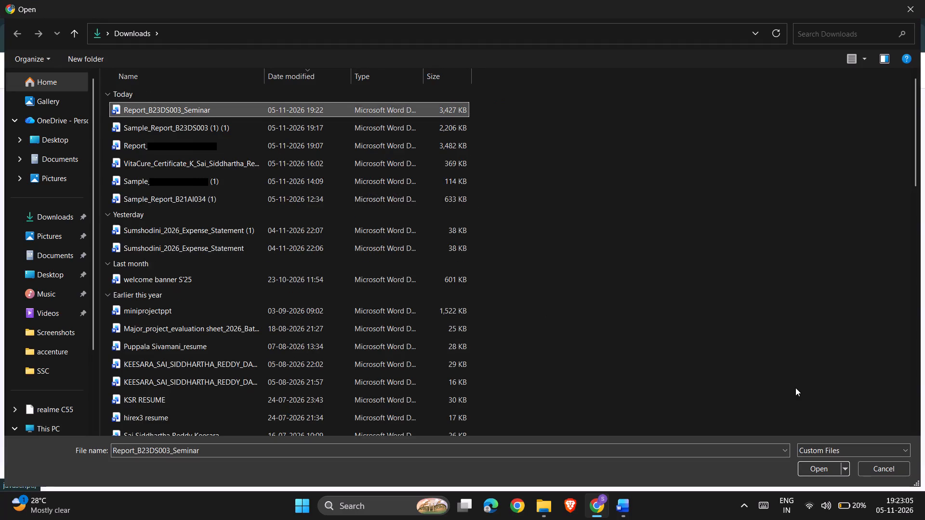
{"action": "left_click", "coordinate": [827, 469]}
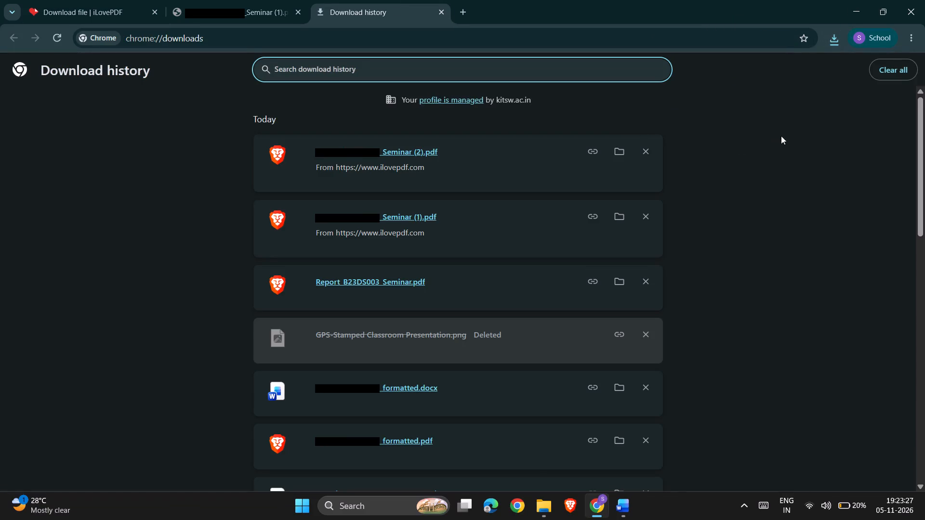
{"action": "left_click", "coordinate": [411, 154]}
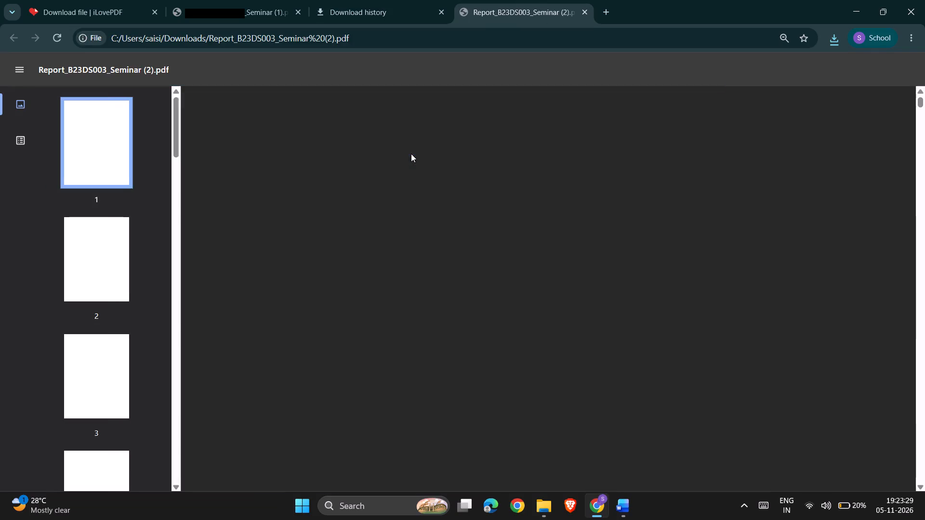
Look through the new Seminar (2) PDF from the cover page to the final photo page to check the converted report.
{"action": "scroll", "coordinate": [473, 297], "scroll_direction": "down", "scroll_amount": 4}
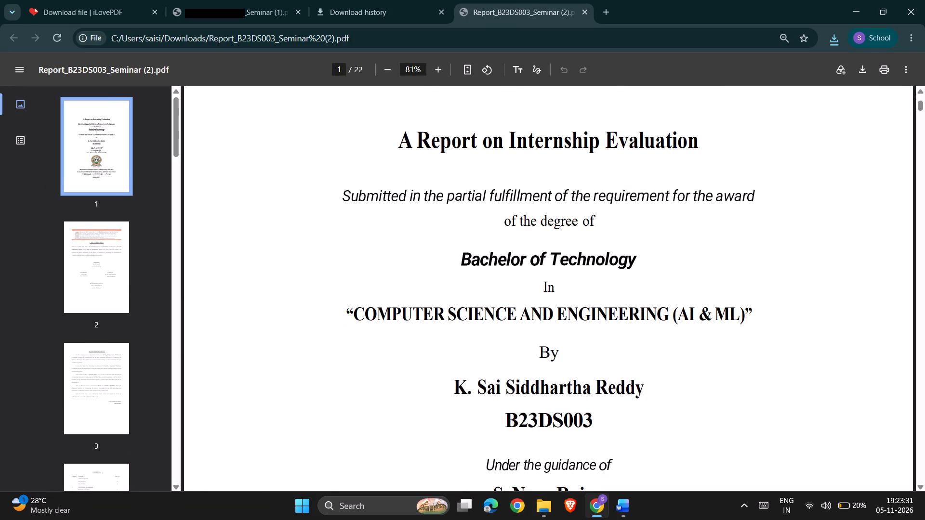
{"action": "scroll", "coordinate": [473, 297], "scroll_direction": "down", "scroll_amount": 3}
{"action": "scroll", "coordinate": [473, 297], "scroll_direction": "up", "scroll_amount": 2}
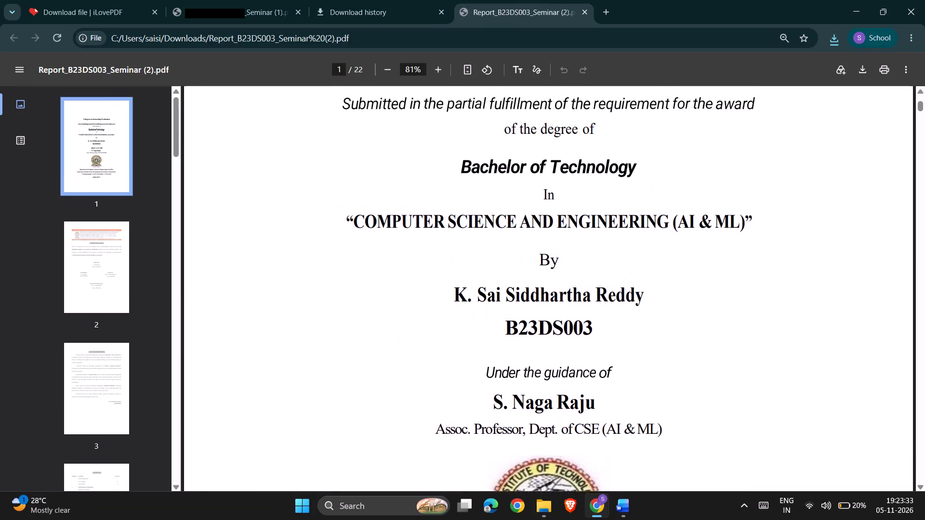
{"action": "scroll", "coordinate": [473, 297], "scroll_direction": "up", "scroll_amount": 1}
{"action": "scroll", "coordinate": [473, 297], "scroll_direction": "down", "scroll_amount": 8}
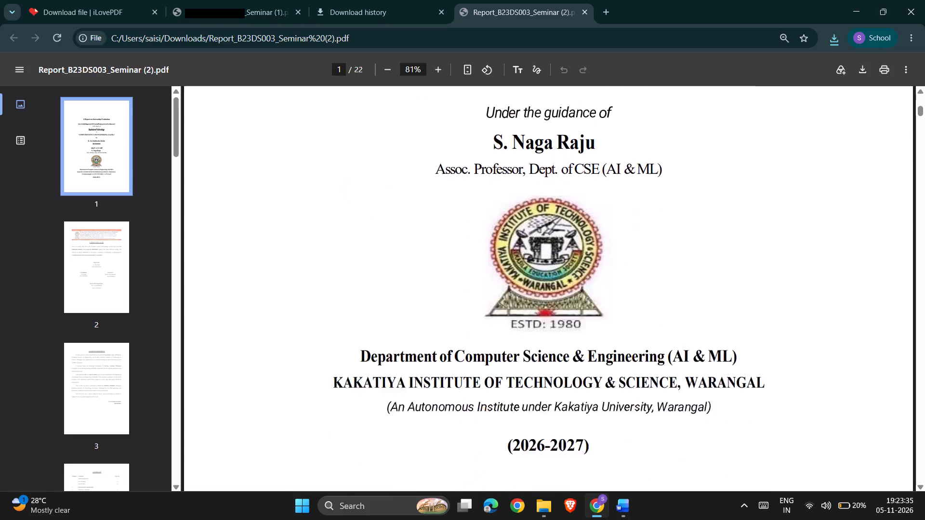
{"action": "scroll", "coordinate": [473, 297], "scroll_direction": "down", "scroll_amount": 7}
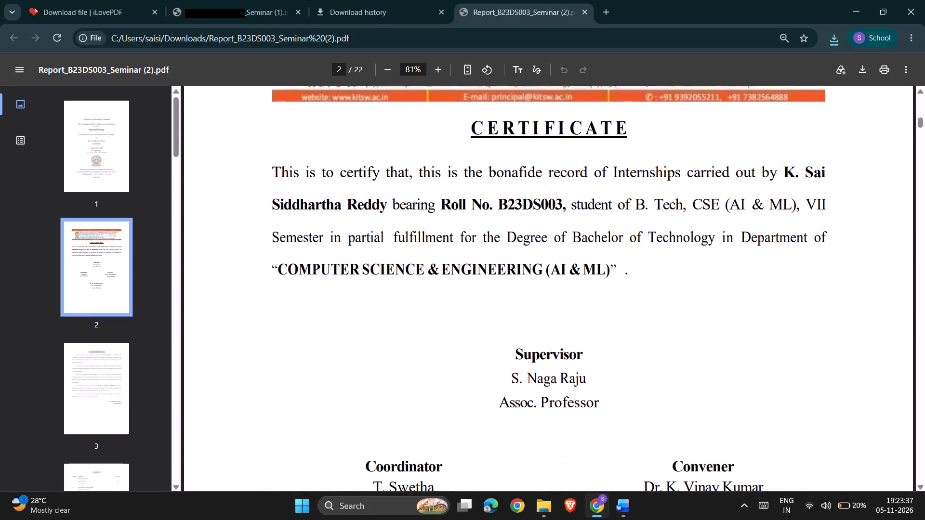
{"action": "scroll", "coordinate": [473, 297], "scroll_direction": "down", "scroll_amount": 6}
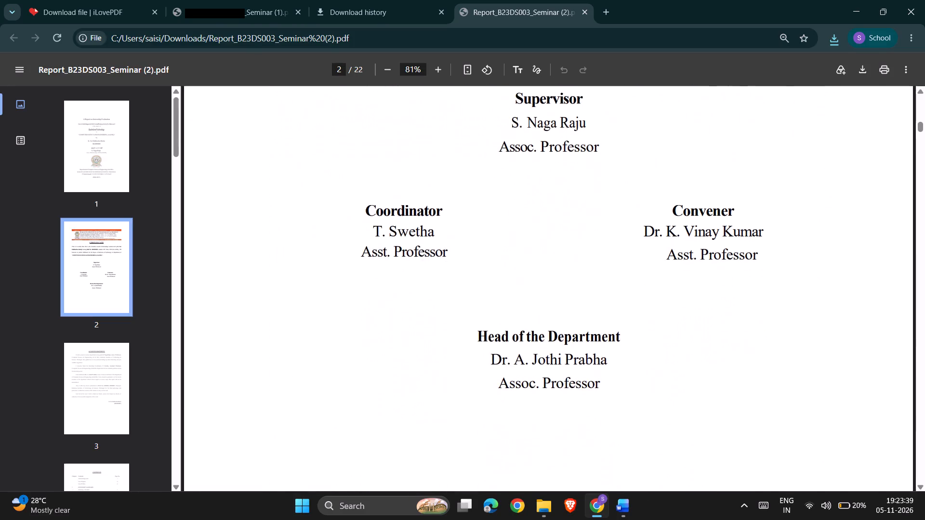
{"action": "scroll", "coordinate": [473, 297], "scroll_direction": "down", "scroll_amount": 12}
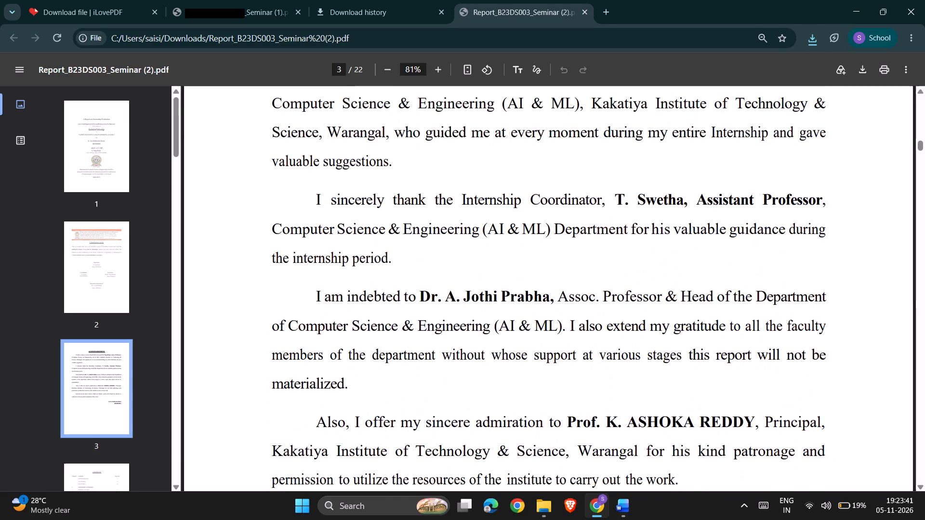
{"action": "scroll", "coordinate": [473, 297], "scroll_direction": "down", "scroll_amount": 17}
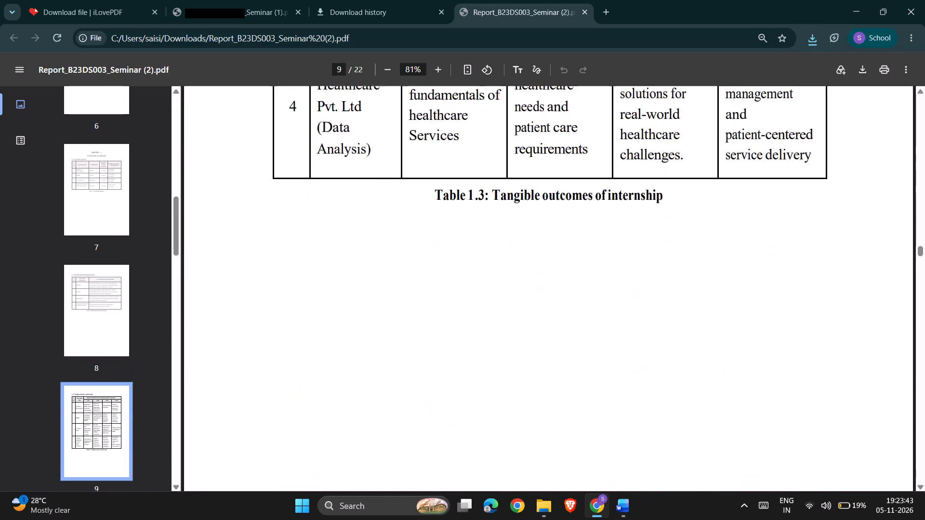
{"action": "scroll", "coordinate": [473, 297], "scroll_direction": "down", "scroll_amount": 13}
{"action": "scroll", "coordinate": [473, 297], "scroll_direction": "down", "scroll_amount": 9}
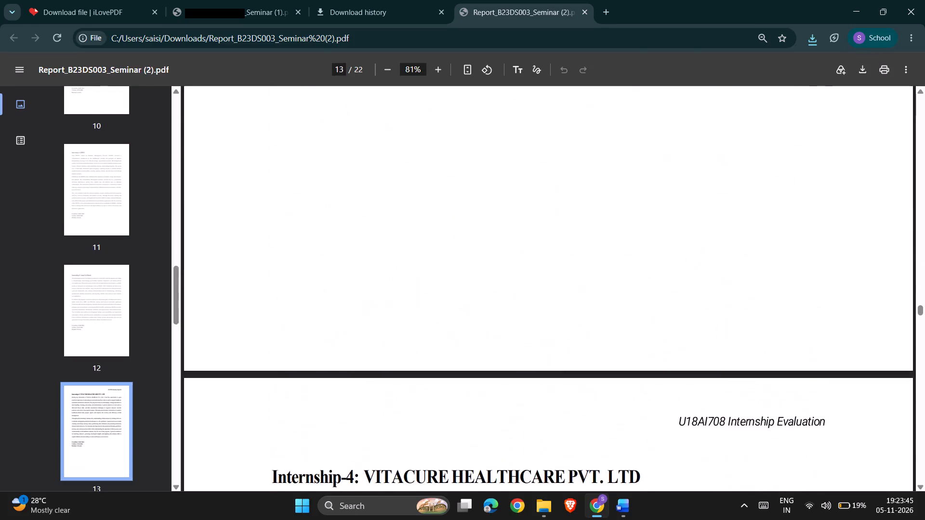
{"action": "scroll", "coordinate": [473, 297], "scroll_direction": "down", "scroll_amount": 18}
{"action": "scroll", "coordinate": [473, 297], "scroll_direction": "down", "scroll_amount": 8}
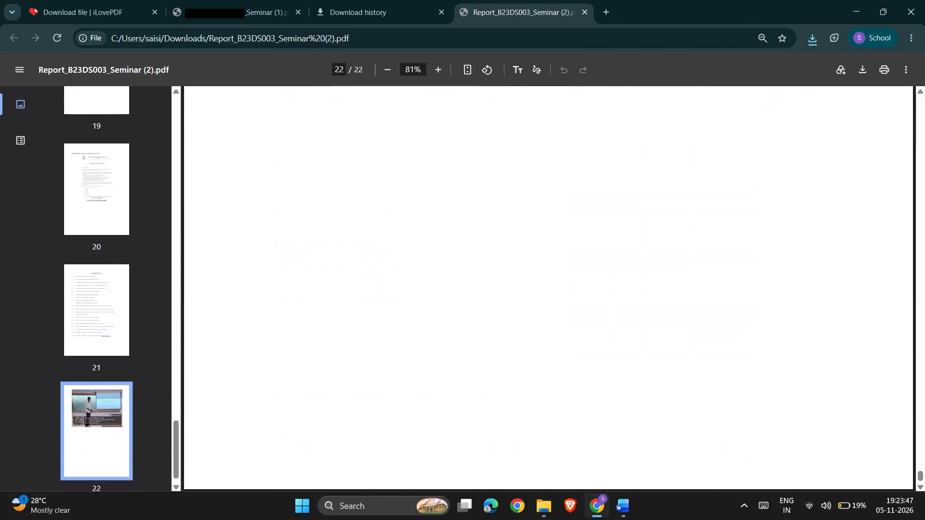
Close the Chrome window with the report PDFs and the Seminar report in Word, returning to the Downloads folder.
{"action": "left_click", "coordinate": [924, 0]}
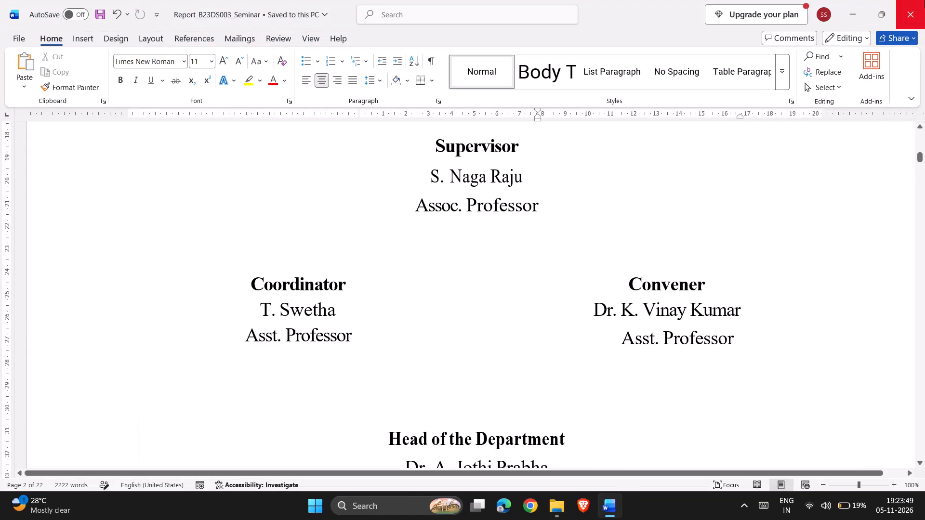
{"action": "triple_click", "coordinate": [924, 0]}
{"action": "left_click", "coordinate": [924, 0]}
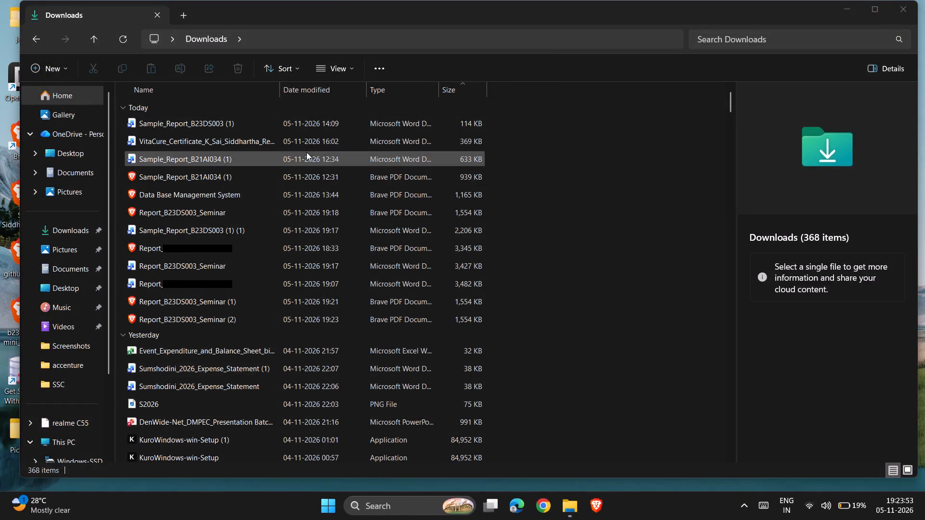
Switch to a new Chrome window and open WhatsApp Web at web.whatsapp.com.
{"action": "left_click", "coordinate": [542, 518]}
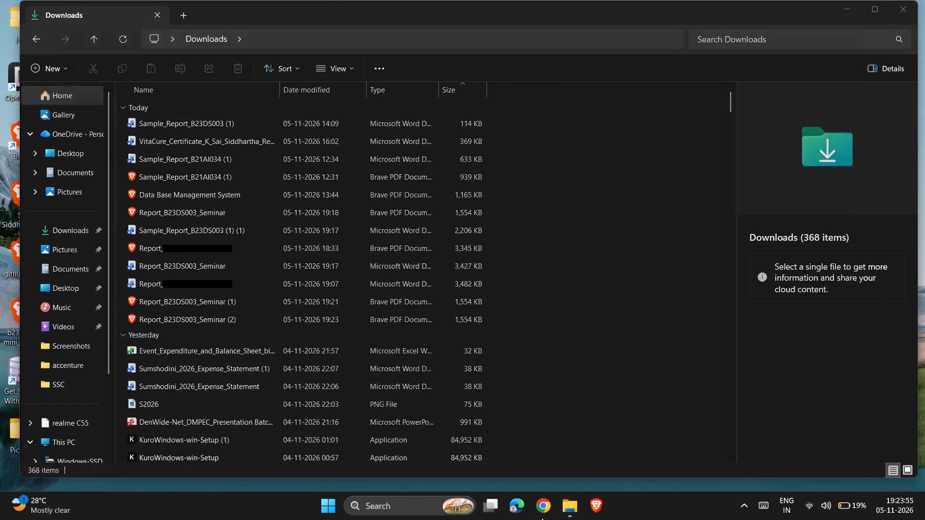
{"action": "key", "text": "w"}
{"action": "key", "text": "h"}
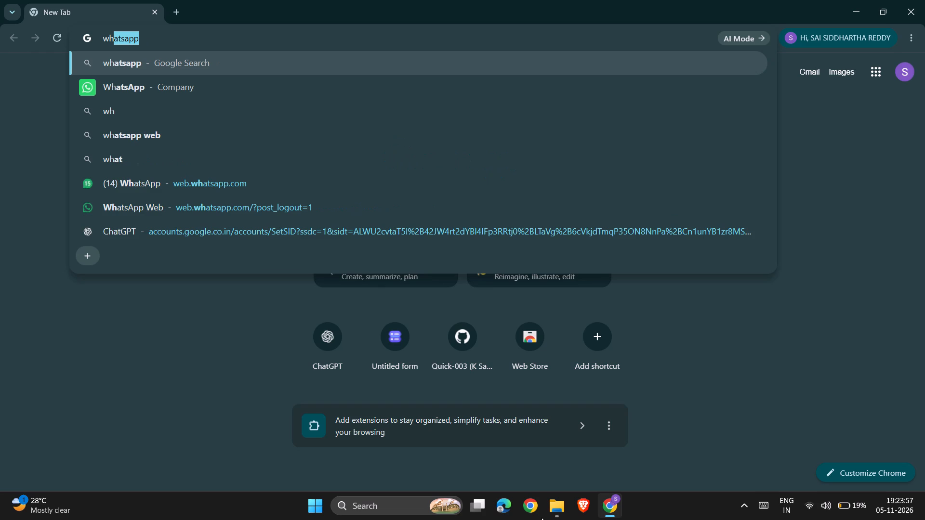
{"action": "left_click", "coordinate": [209, 184]}
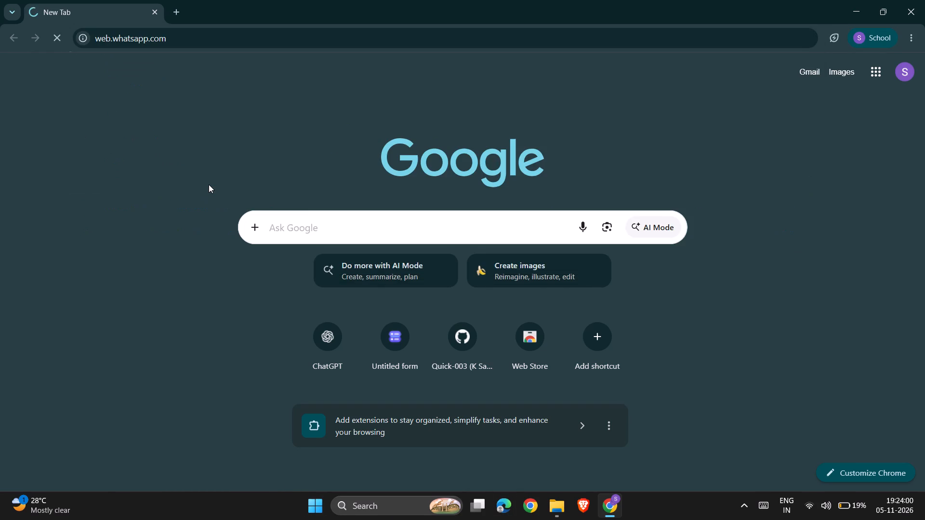